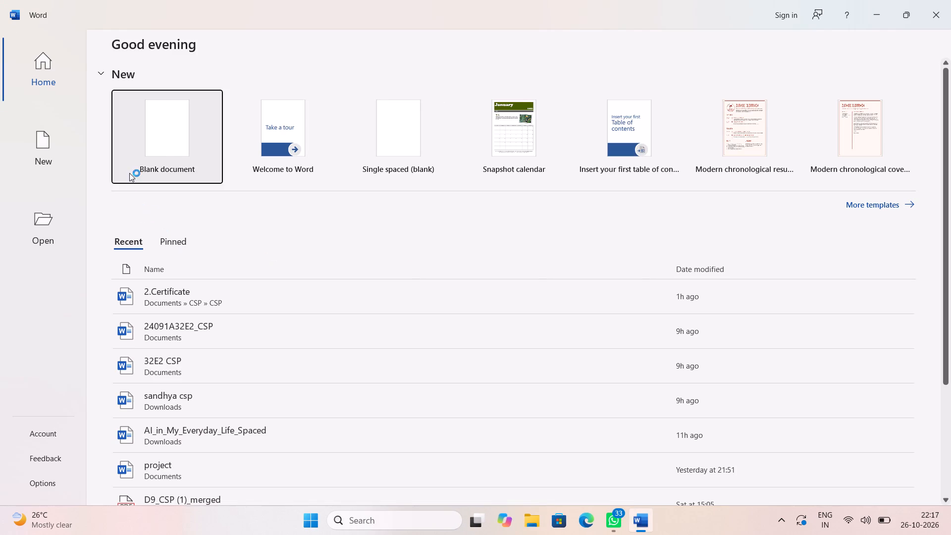
click(164, 152)
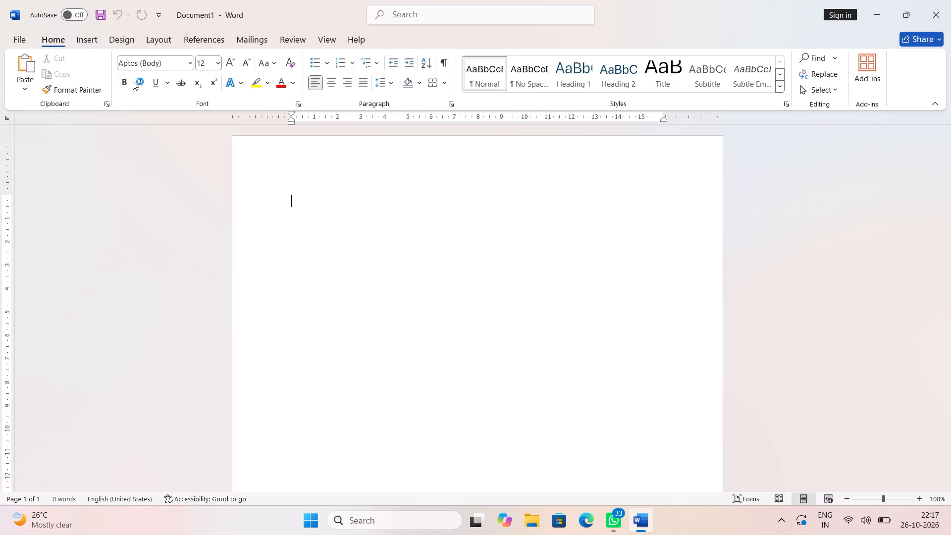
click(96, 34)
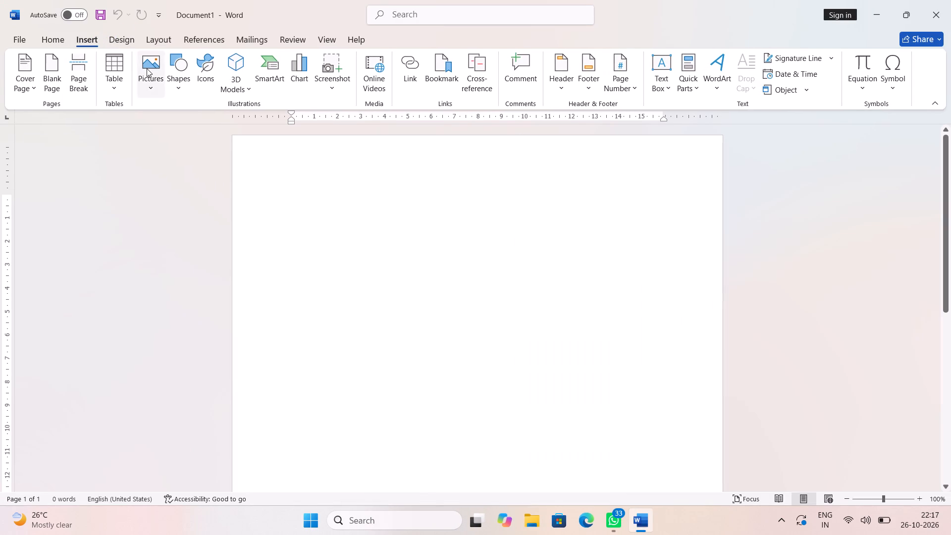
click(147, 68)
click(171, 131)
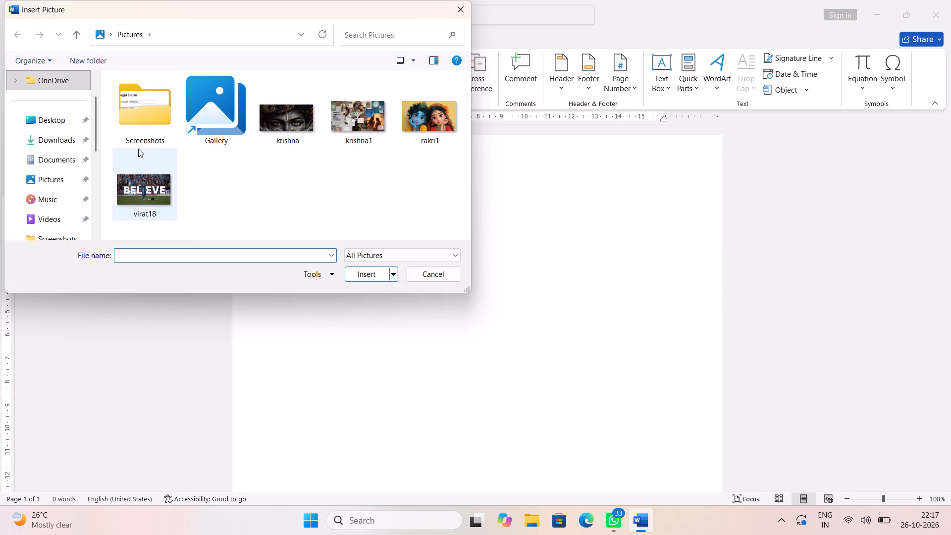
double_click(145, 140)
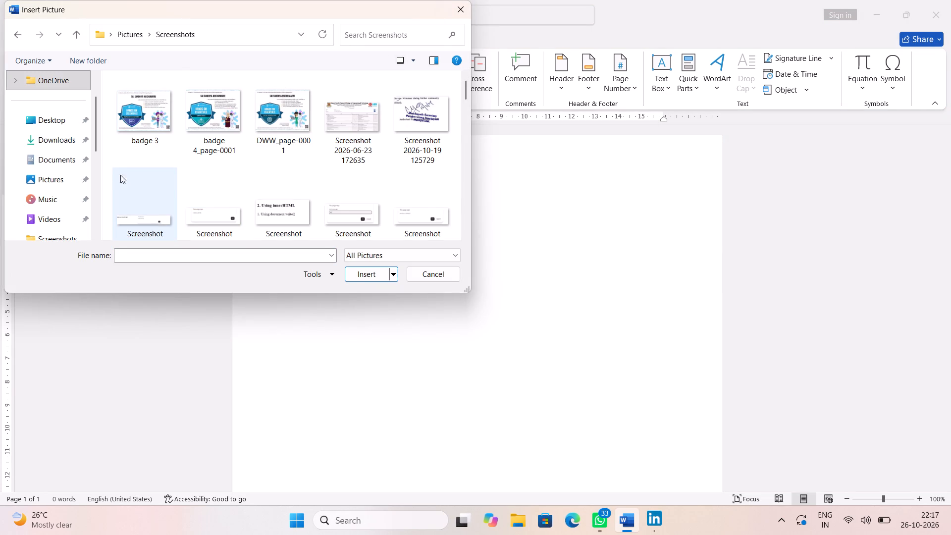
drag(106, 167, 268, 268)
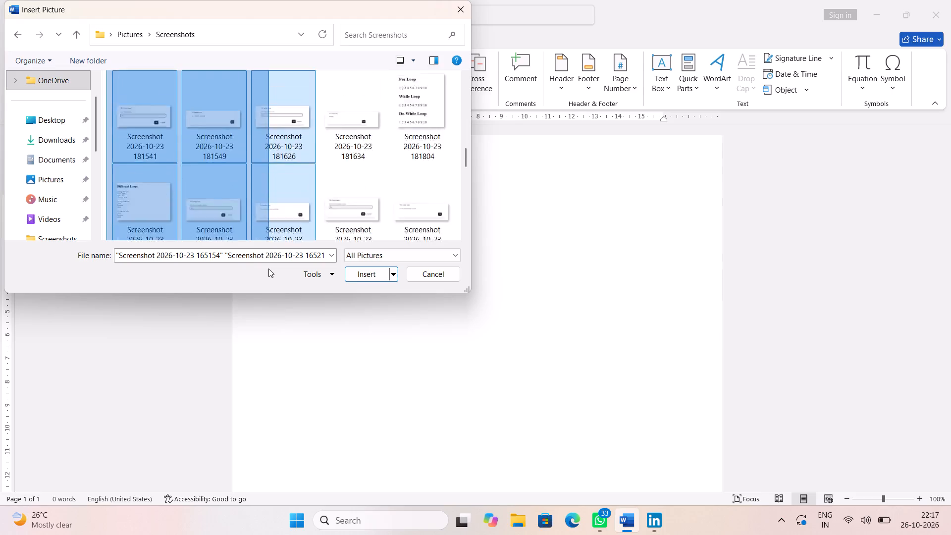
drag(268, 268, 387, 252)
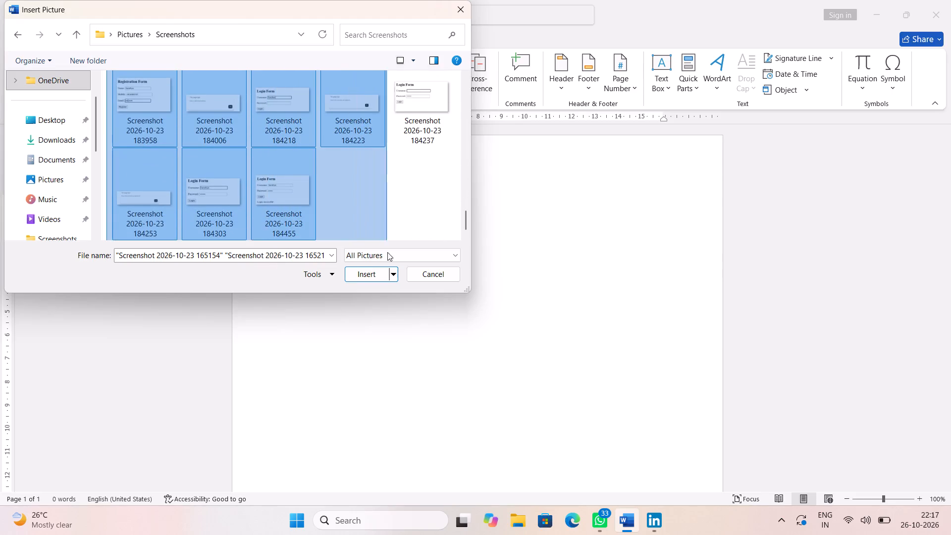
drag(387, 252, 412, 252)
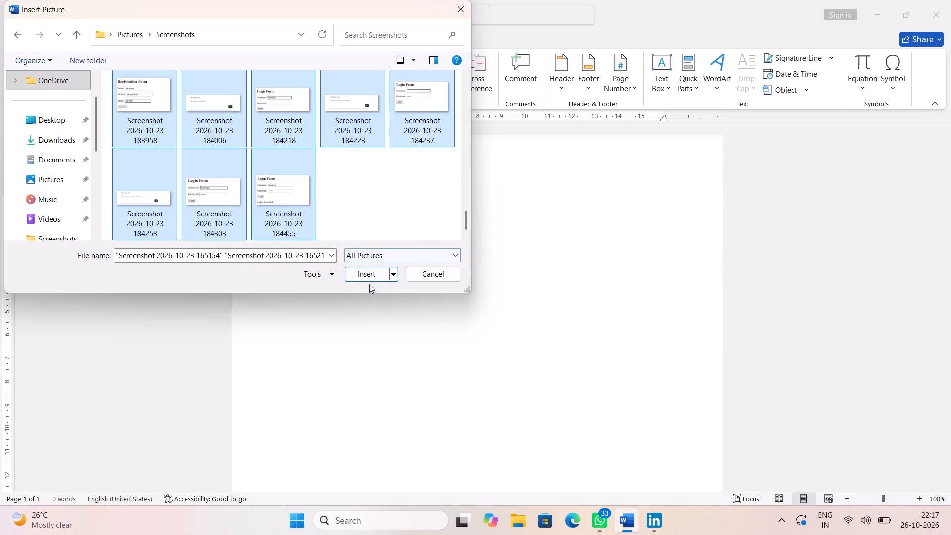
click(369, 277)
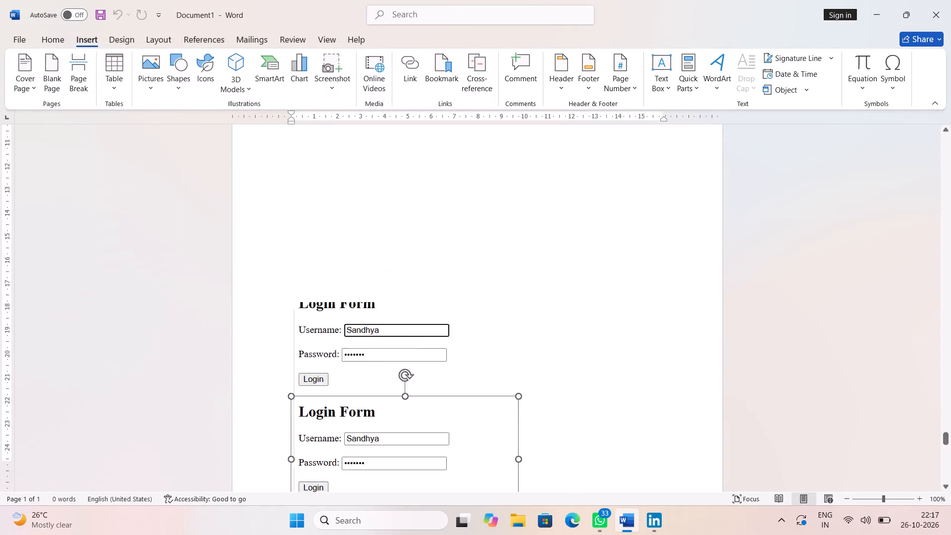
scroll(432, 333, up, 20)
scroll(432, 333, up, 10)
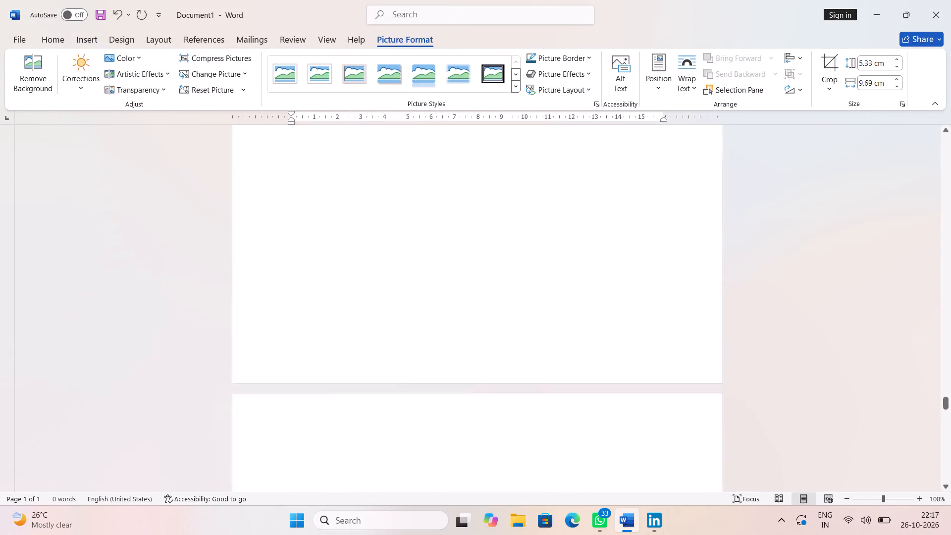
scroll(432, 333, up, 20)
scroll(432, 333, up, 20)
scroll(432, 333, up, 13)
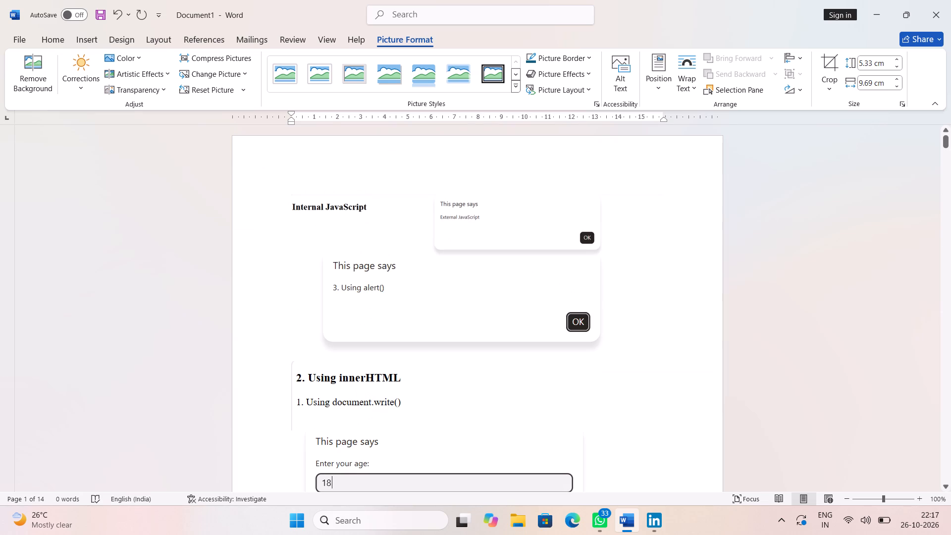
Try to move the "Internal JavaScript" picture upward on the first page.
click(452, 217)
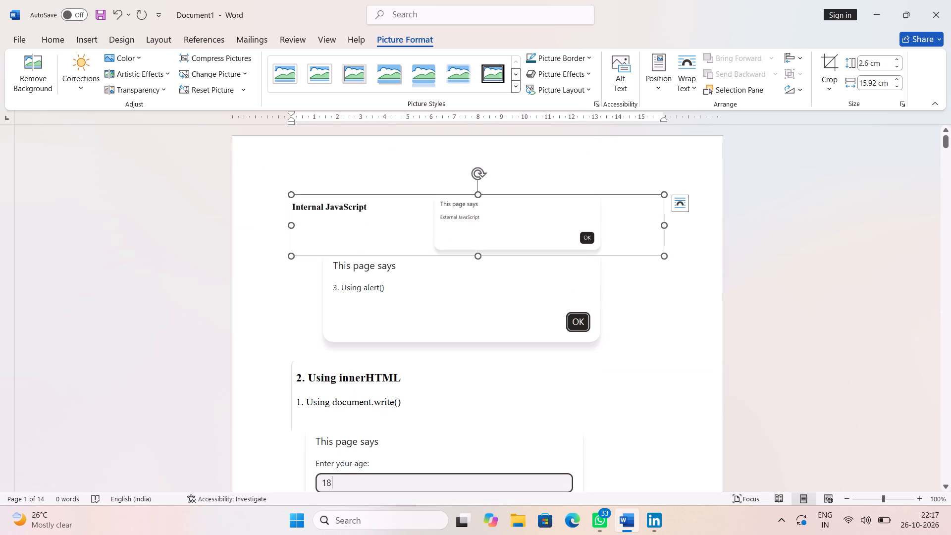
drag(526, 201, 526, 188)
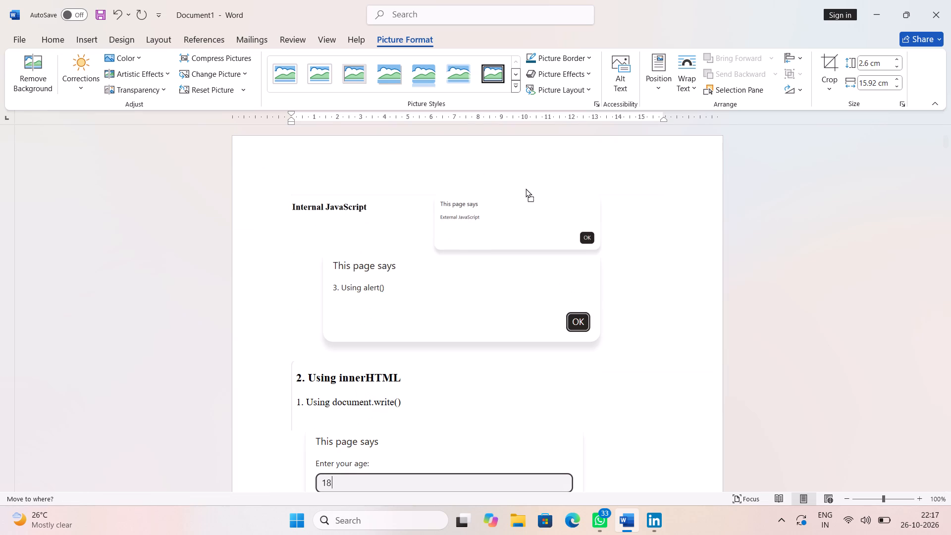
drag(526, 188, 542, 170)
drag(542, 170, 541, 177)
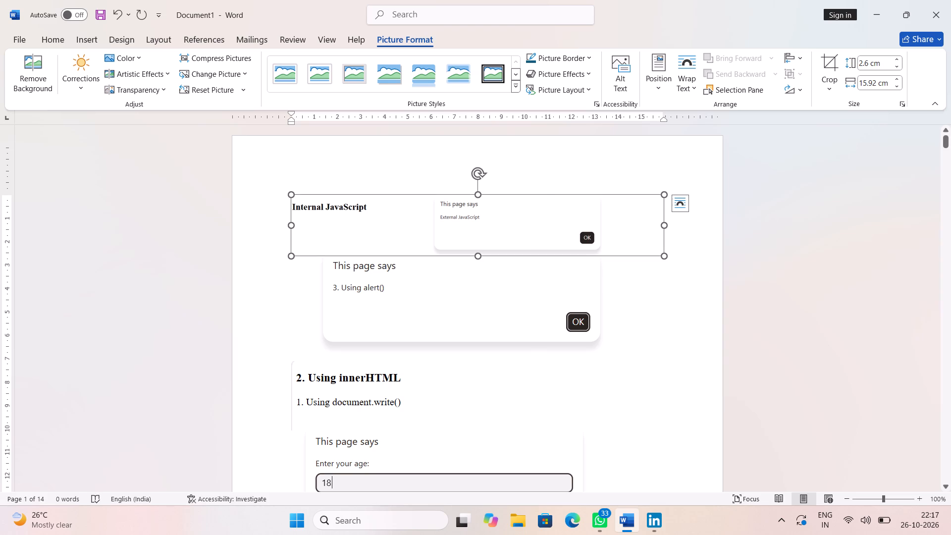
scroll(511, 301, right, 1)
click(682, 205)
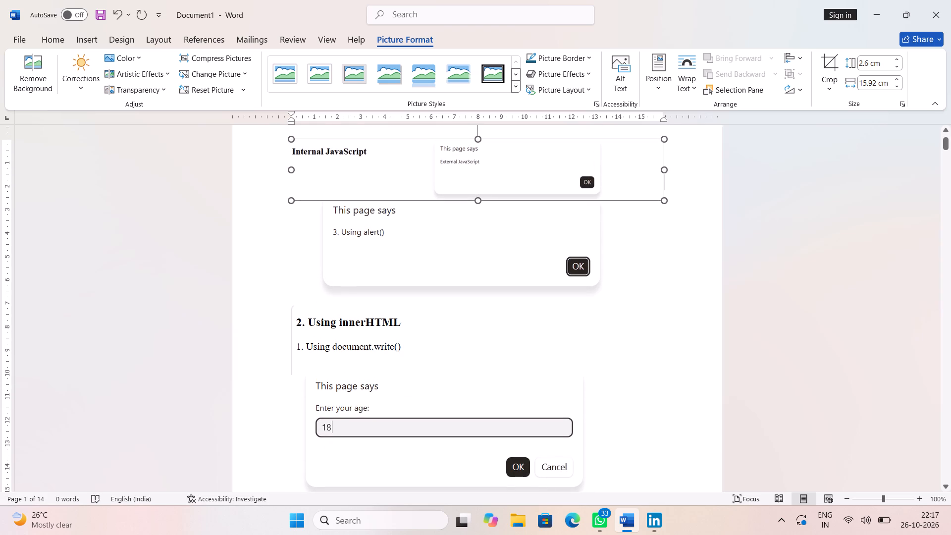
Add three paragraph breaks between the "3. Using alert()" picture and the "2. Using innerHTML" picture.
key(Return)
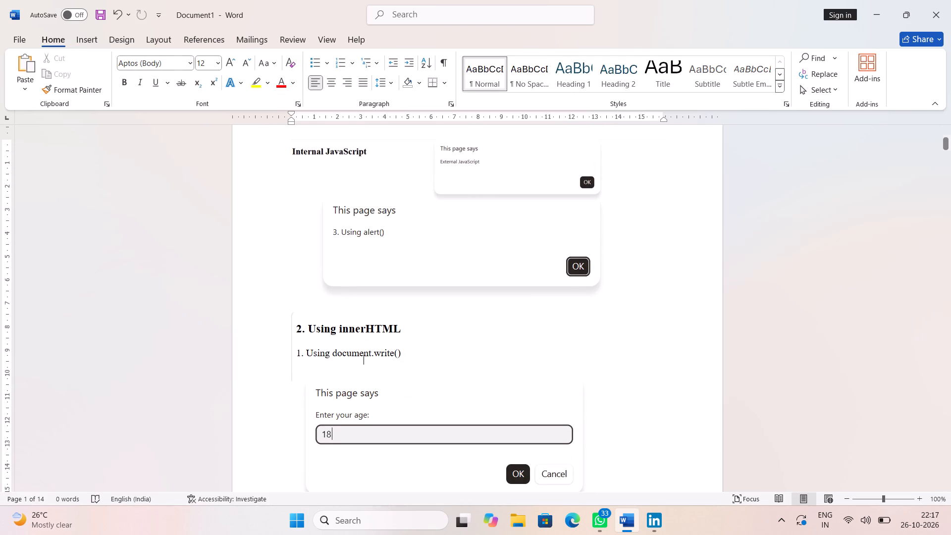
key(Return)
key(Return)
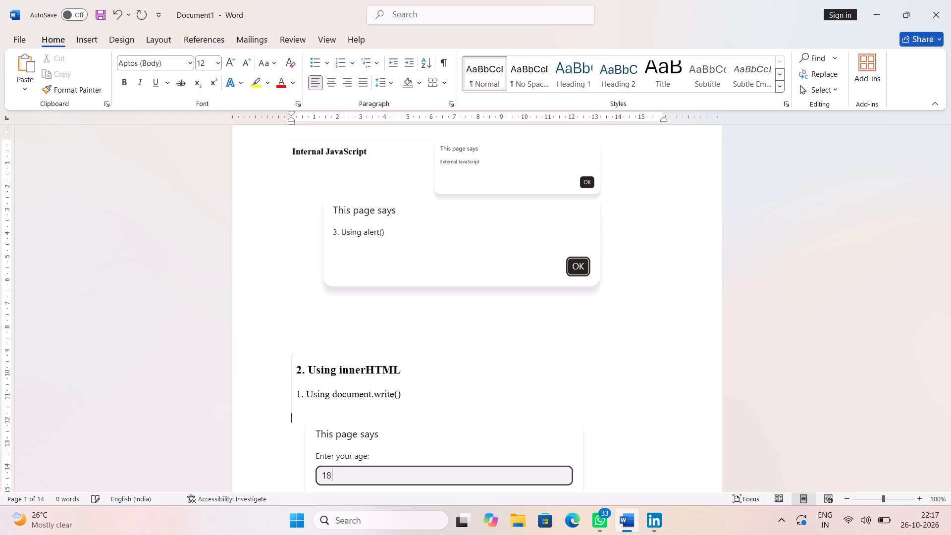
Move the "3. Using alert()" picture down into the blank space above the "2. Using innerHTML" picture.
click(621, 220)
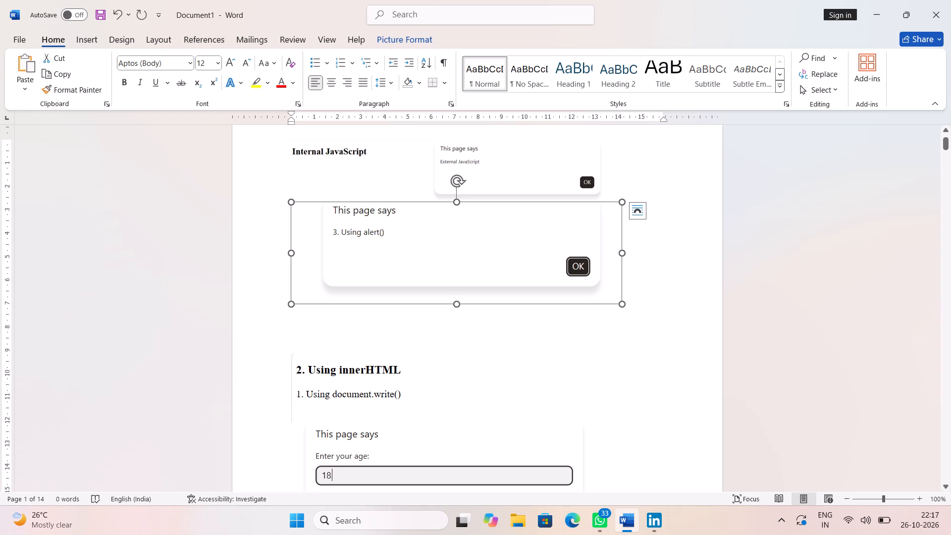
drag(621, 220, 605, 288)
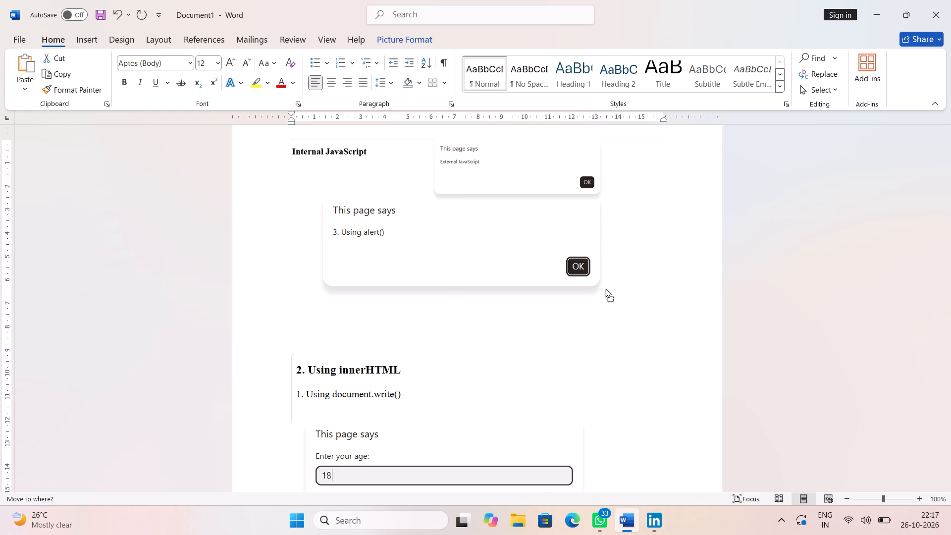
drag(605, 288, 604, 324)
scroll(598, 264, up, 1)
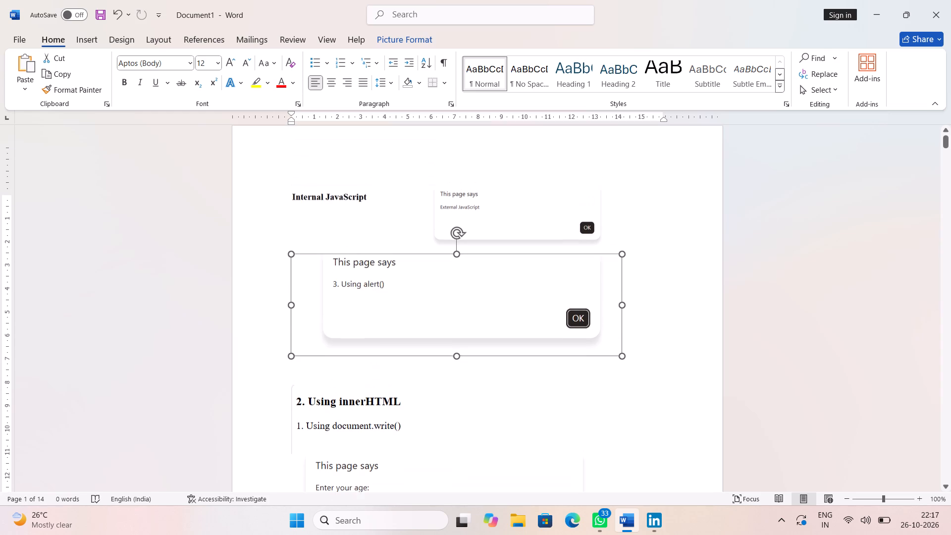
scroll(598, 264, up, 1)
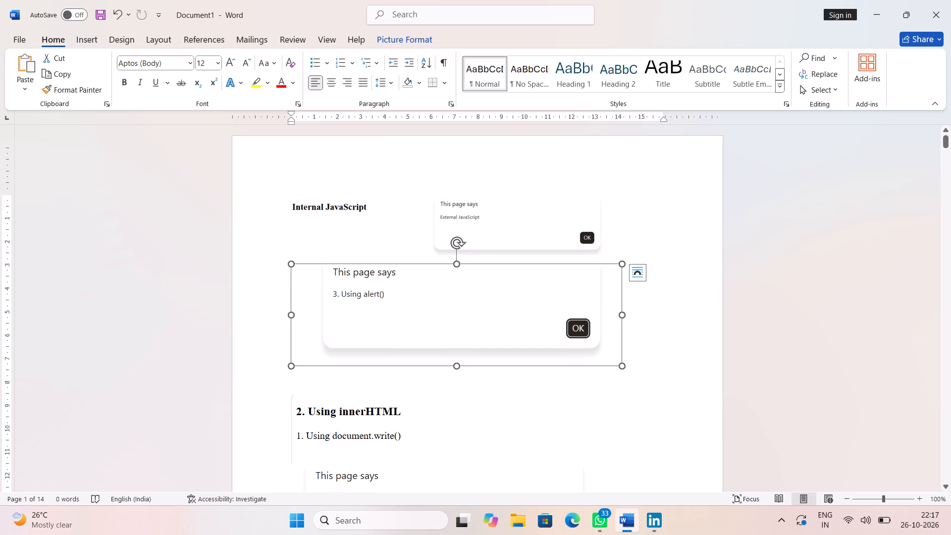
Outline the "Internal JavaScript" picture and the "3. Using alert()" picture on the first page with a dark blue theme-colour border.
click(563, 228)
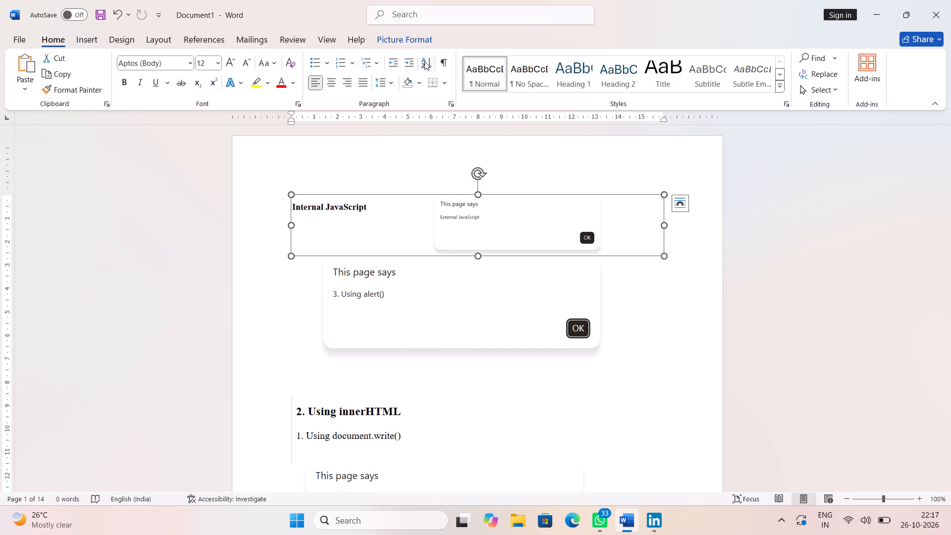
click(422, 34)
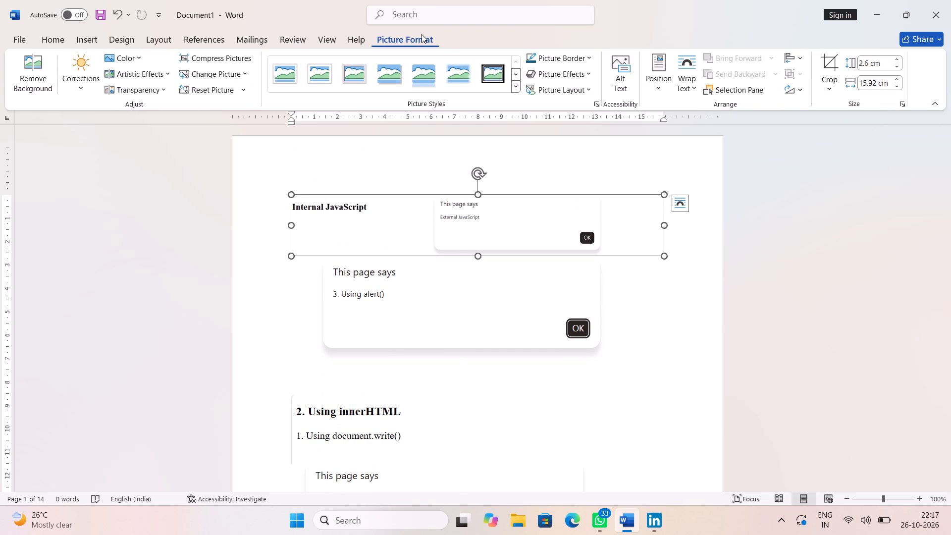
click(553, 56)
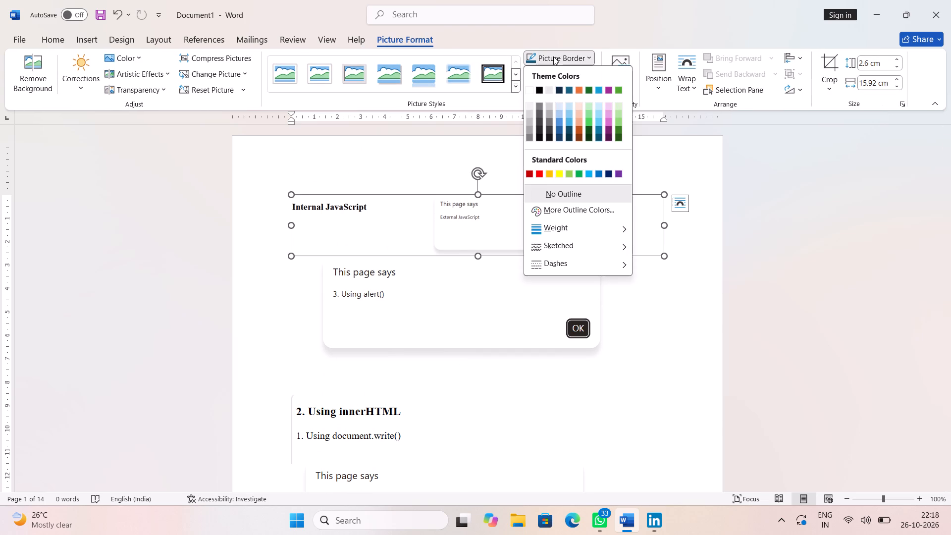
click(559, 90)
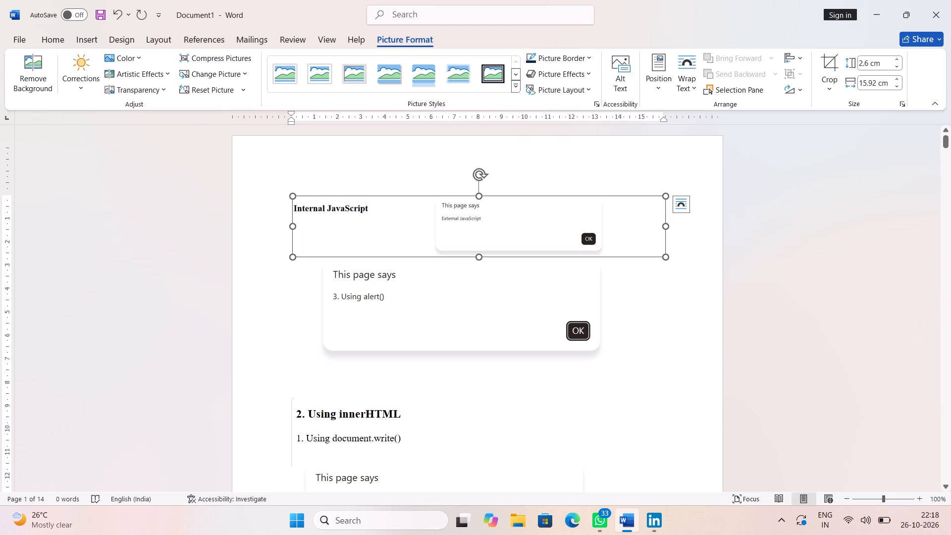
click(533, 295)
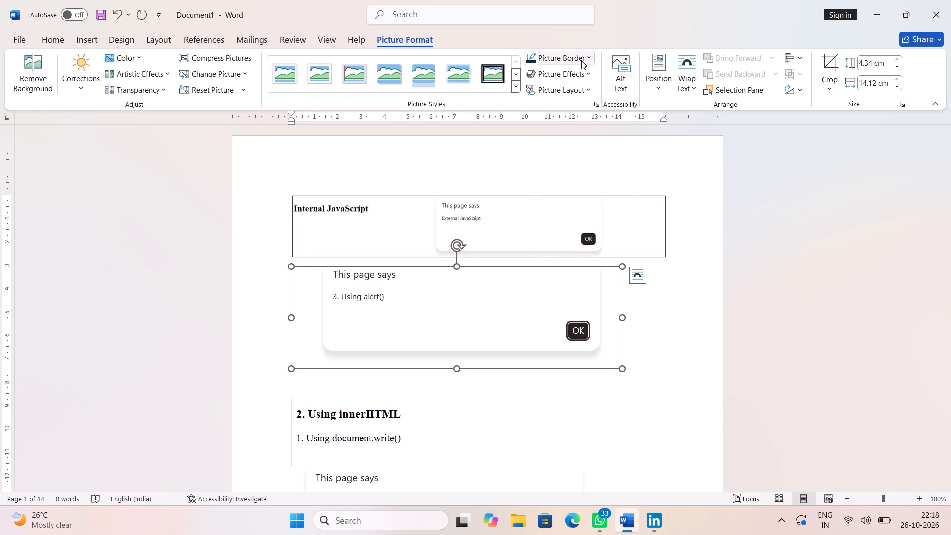
click(581, 60)
click(561, 88)
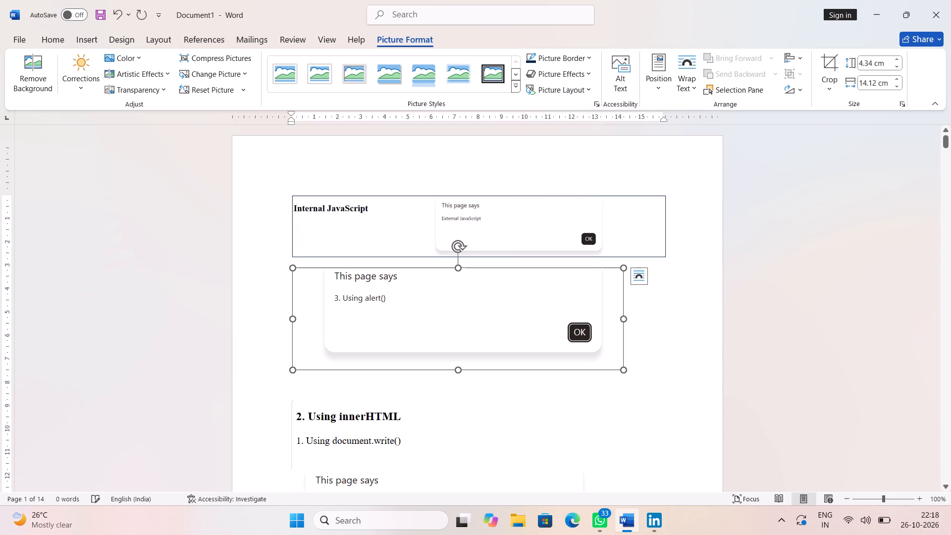
Outline the "2. Using innerHTML" picture with the same dark blue theme-colour border.
scroll(606, 319, down, 2)
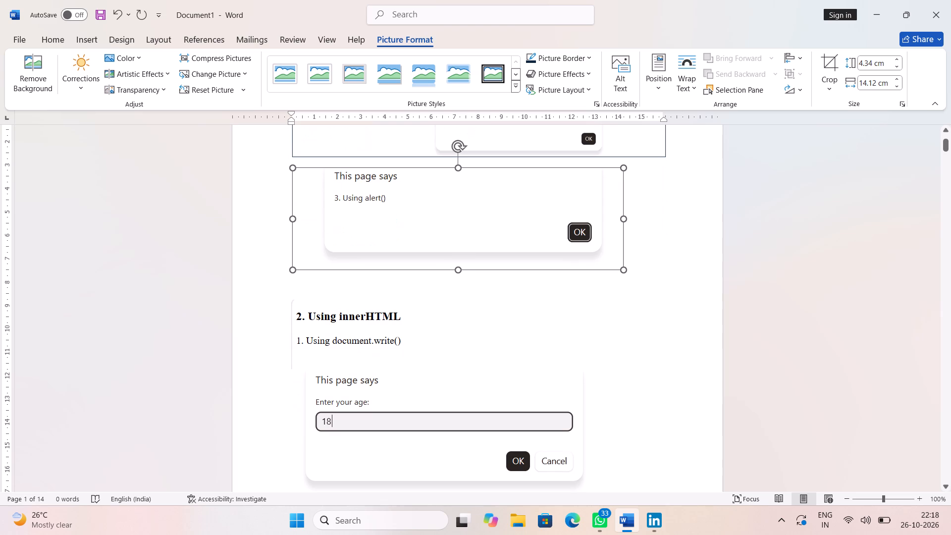
click(446, 331)
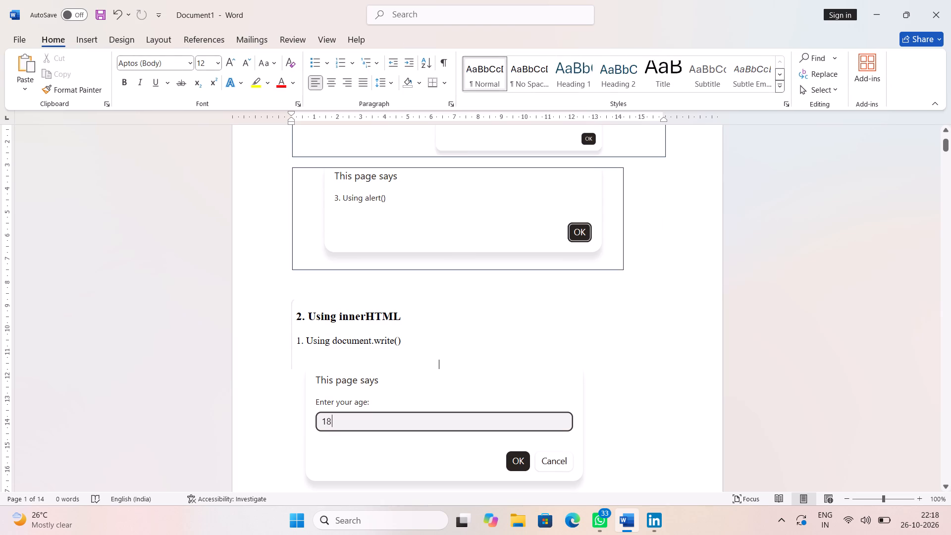
click(404, 324)
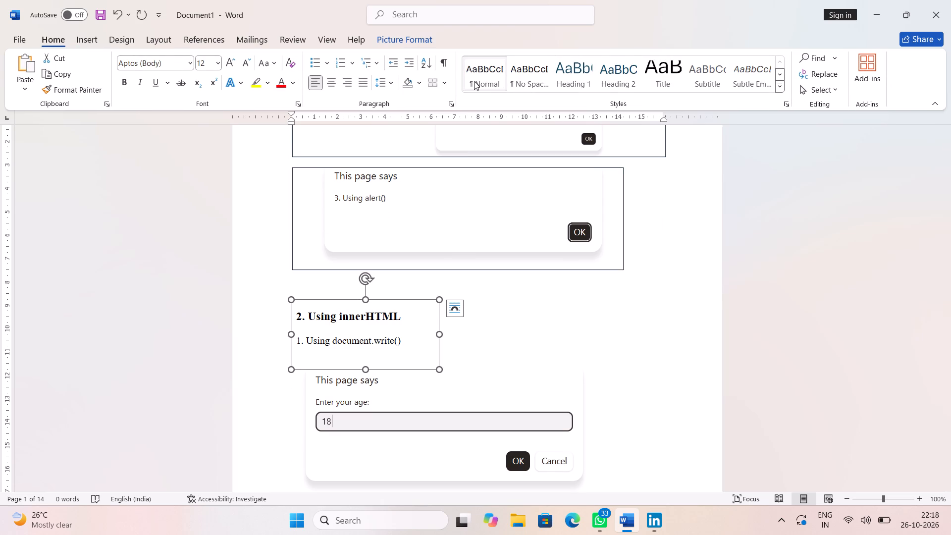
click(418, 35)
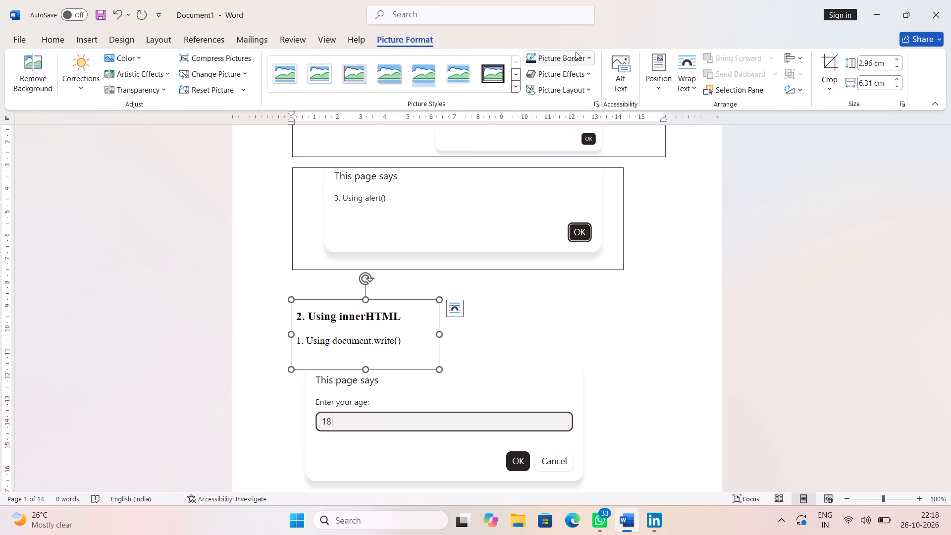
click(587, 53)
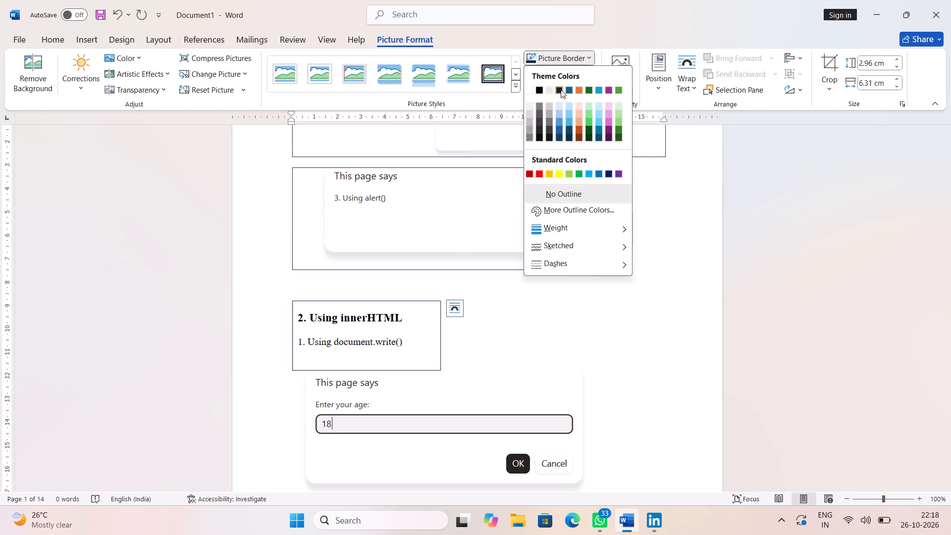
click(561, 92)
Add the dark blue theme-colour border to the "Enter your age:" and "Are you a student?" pictures.
scroll(528, 242, down, 2)
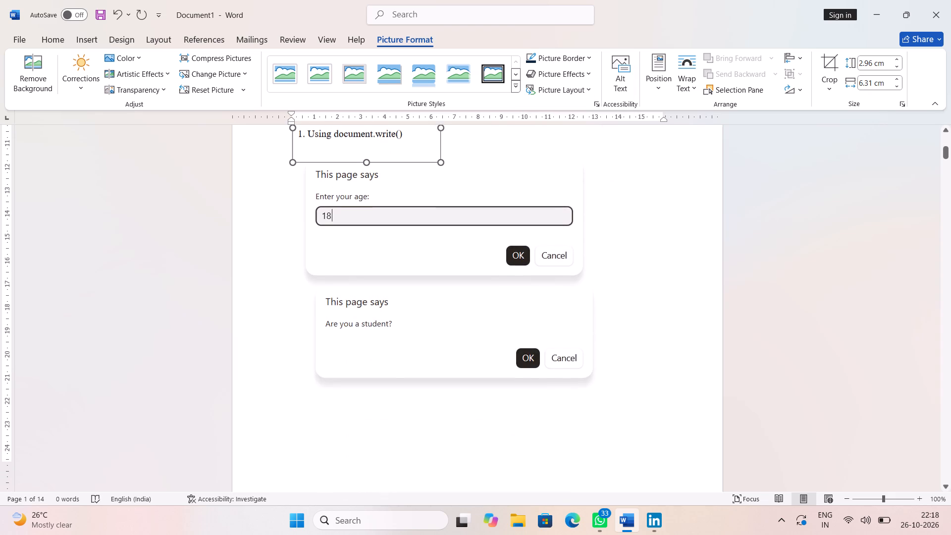
click(471, 250)
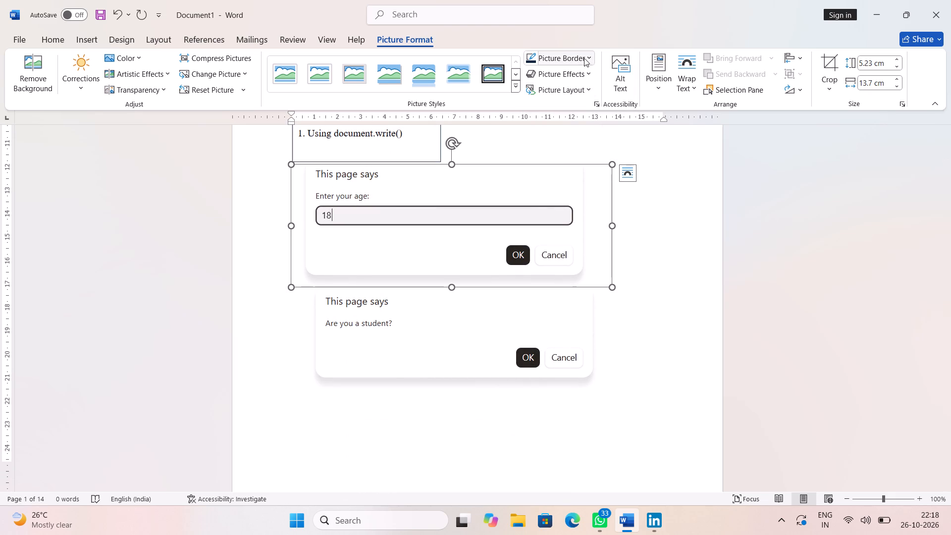
click(583, 57)
click(560, 87)
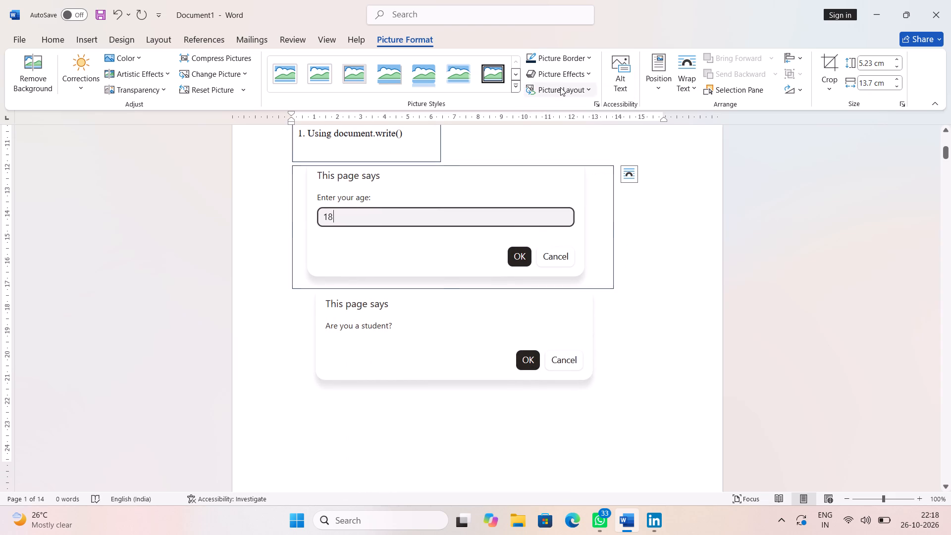
click(496, 345)
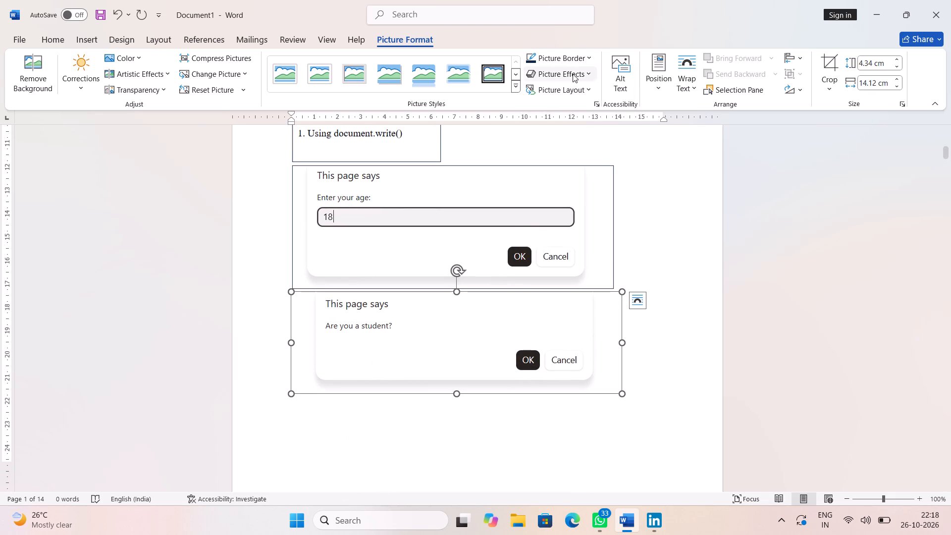
click(587, 56)
click(558, 89)
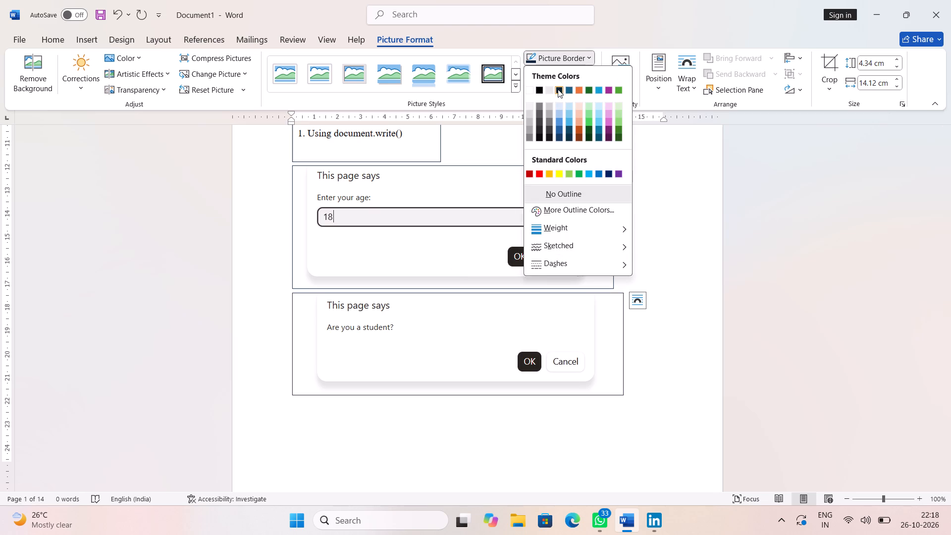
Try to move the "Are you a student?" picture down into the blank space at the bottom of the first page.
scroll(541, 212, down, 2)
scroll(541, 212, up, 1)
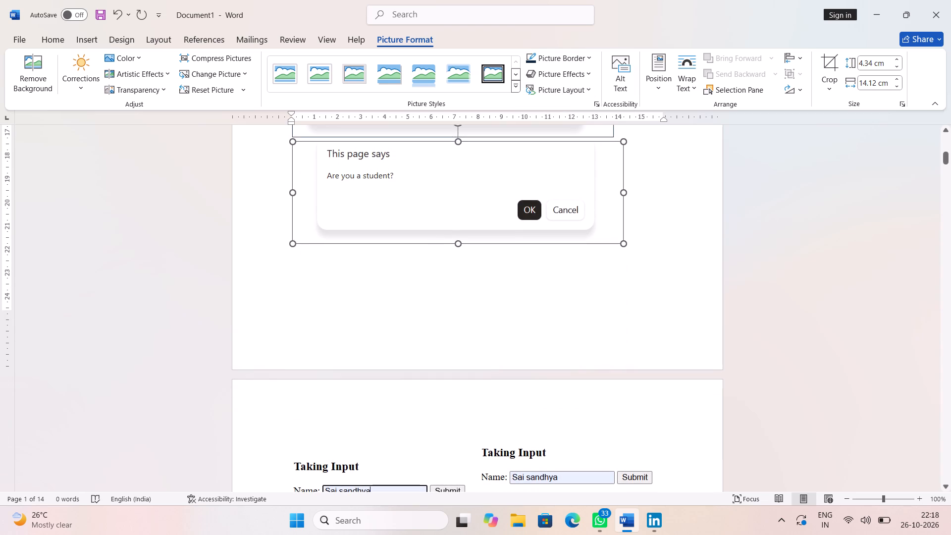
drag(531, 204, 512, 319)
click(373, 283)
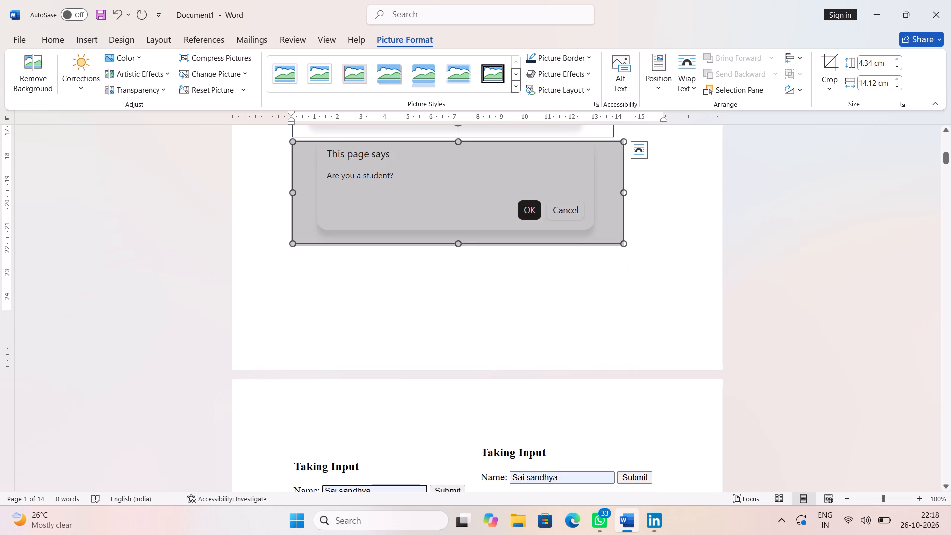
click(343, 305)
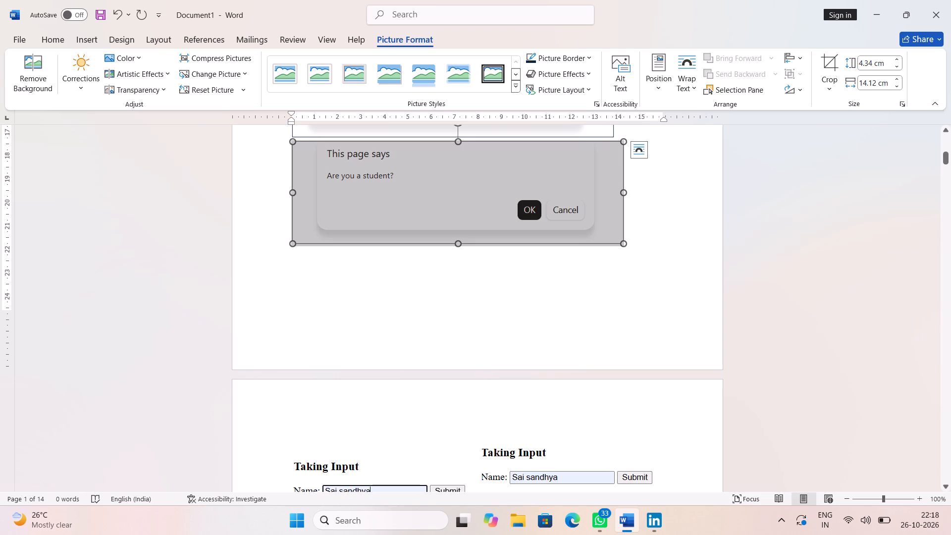
Add a paragraph break after the "Are you a student?" picture.
click(643, 231)
key(Return)
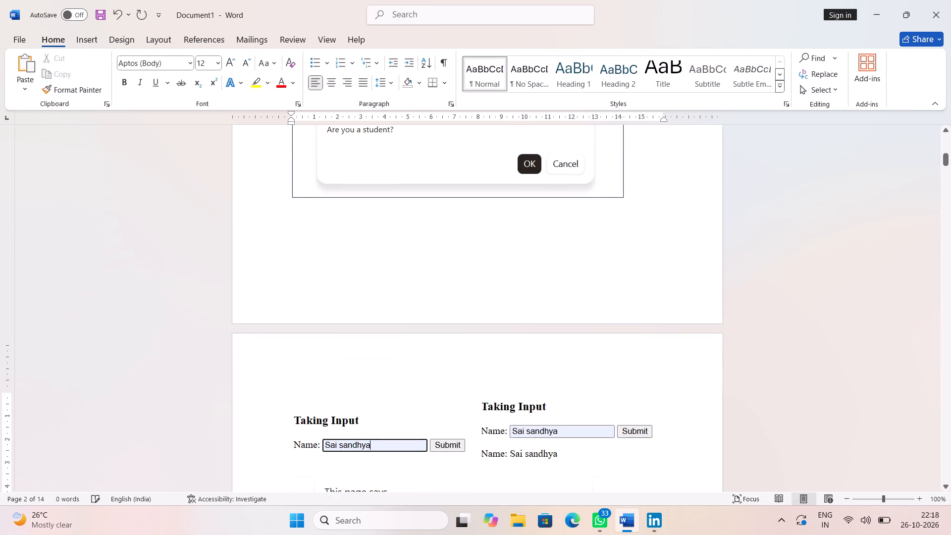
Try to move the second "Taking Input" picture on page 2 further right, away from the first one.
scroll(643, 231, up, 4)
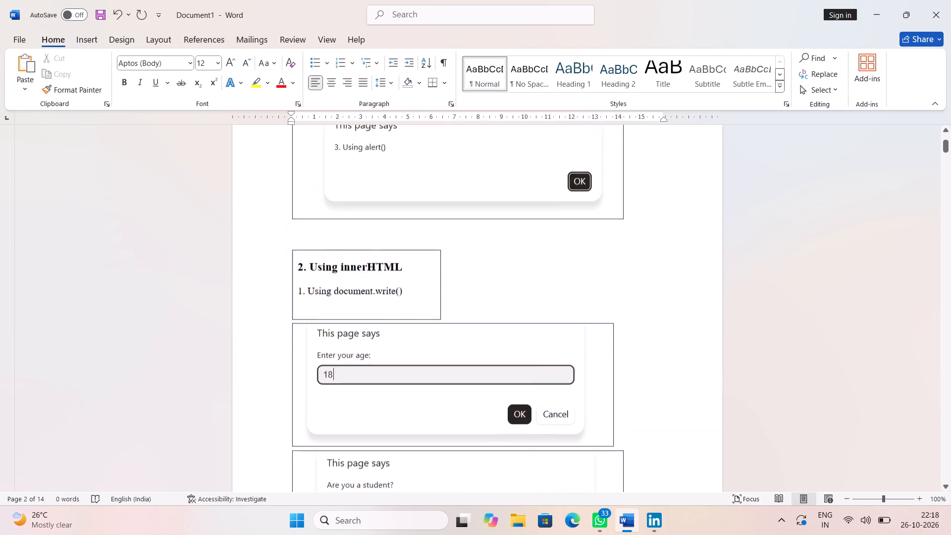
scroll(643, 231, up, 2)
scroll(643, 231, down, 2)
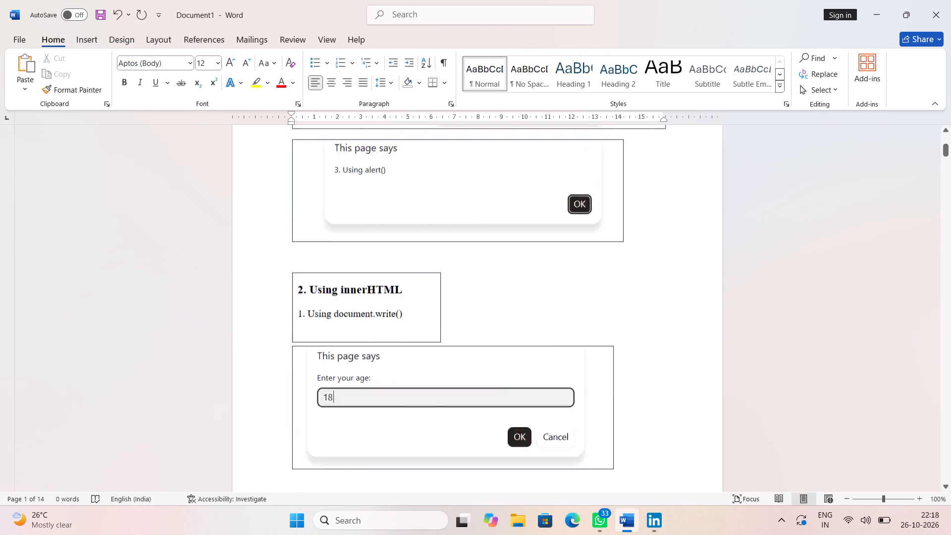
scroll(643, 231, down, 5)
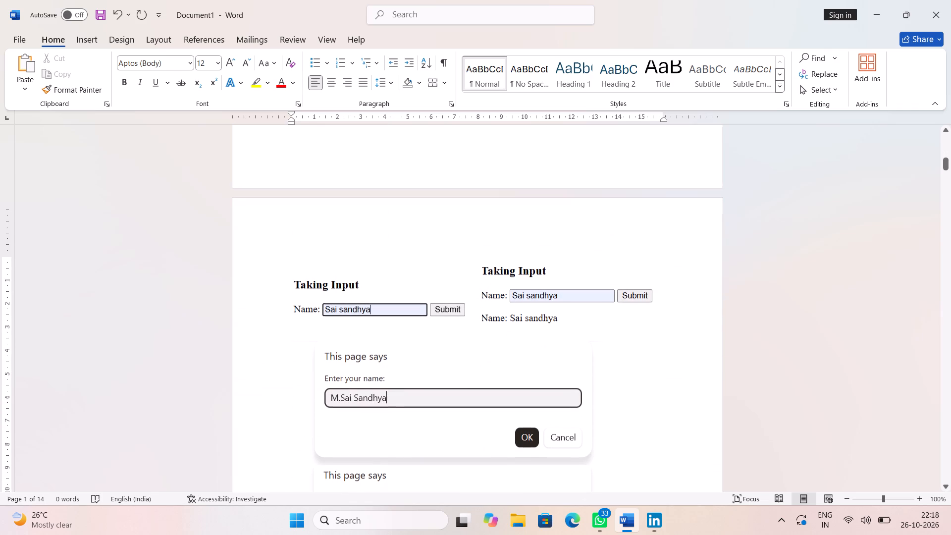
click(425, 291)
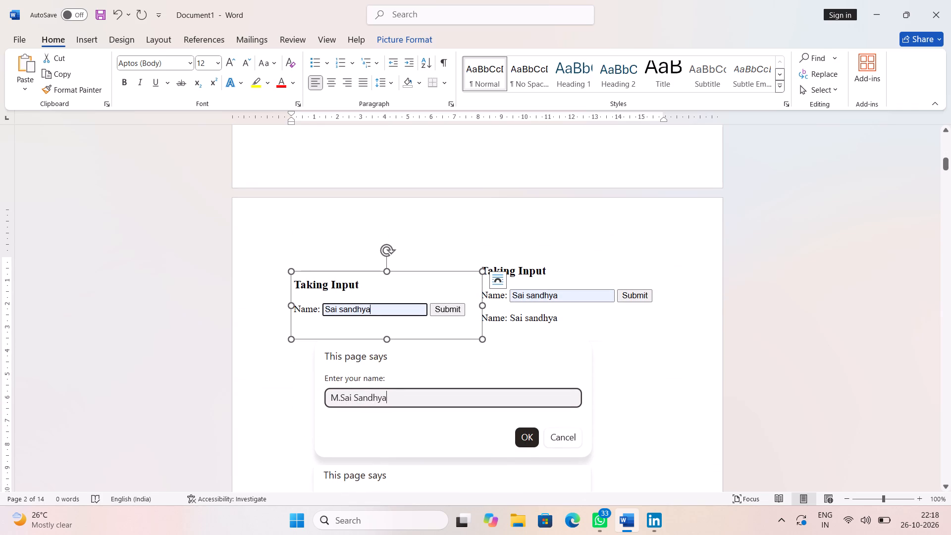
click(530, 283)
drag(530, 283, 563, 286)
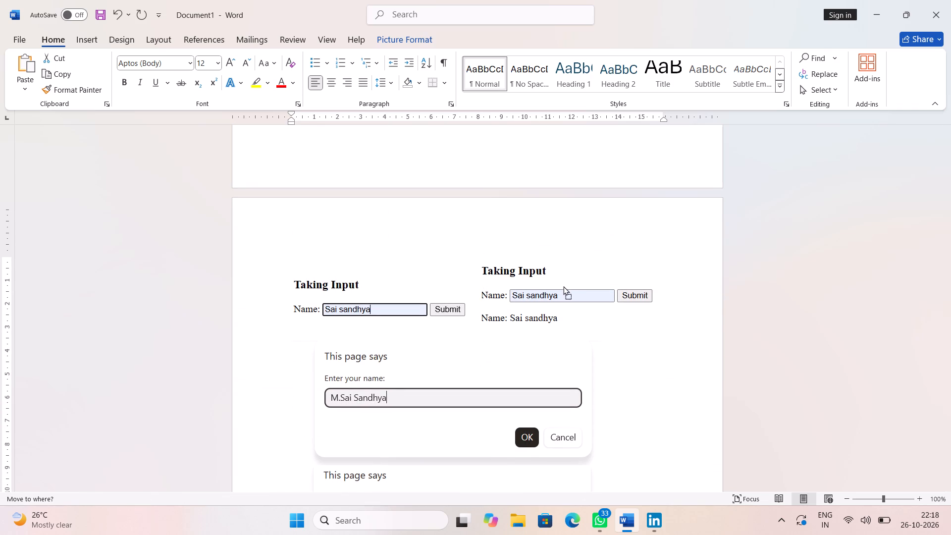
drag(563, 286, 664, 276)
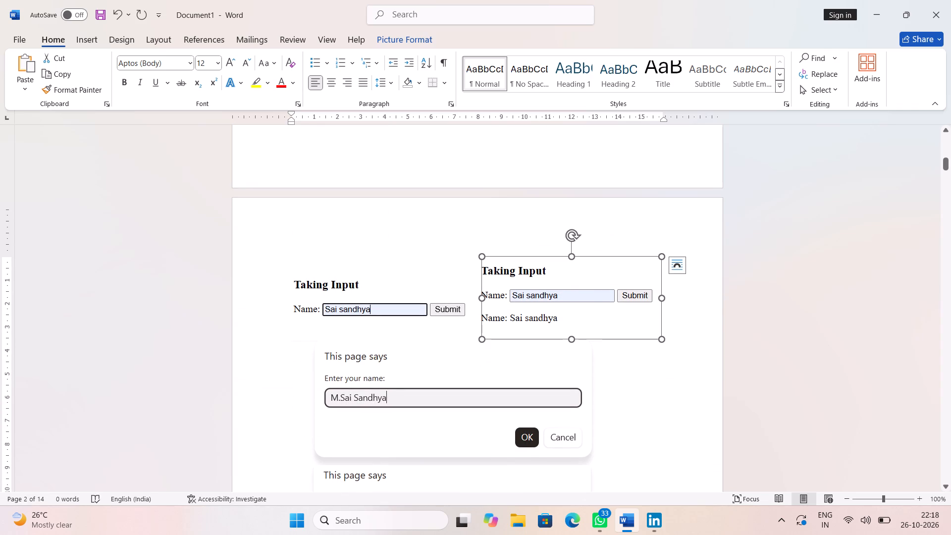
Outline the first "Taking Input" picture on page 2 with the dark blue theme-colour border.
click(427, 295)
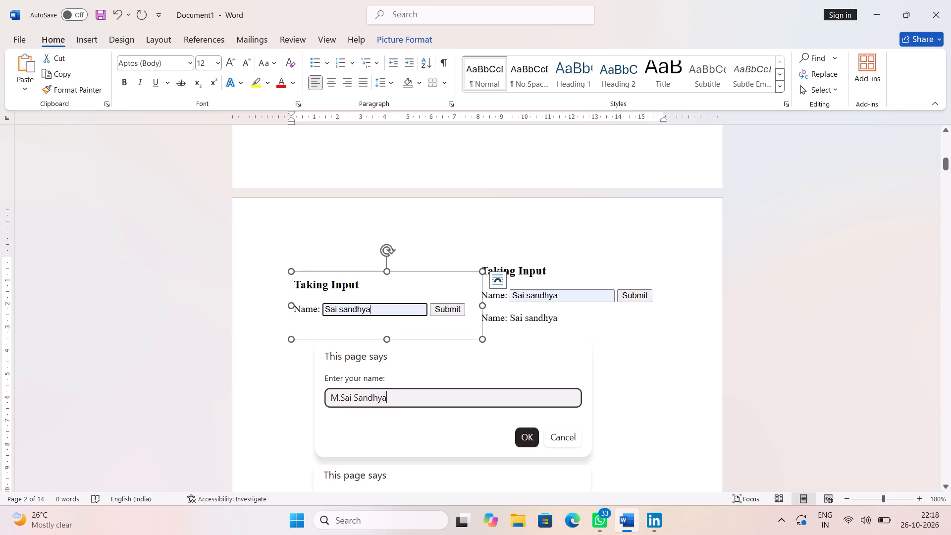
click(424, 36)
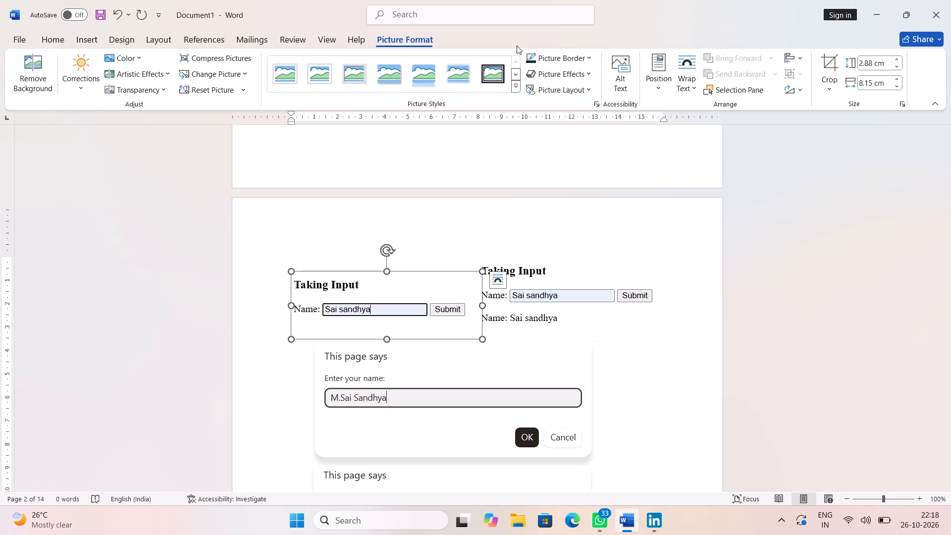
click(581, 56)
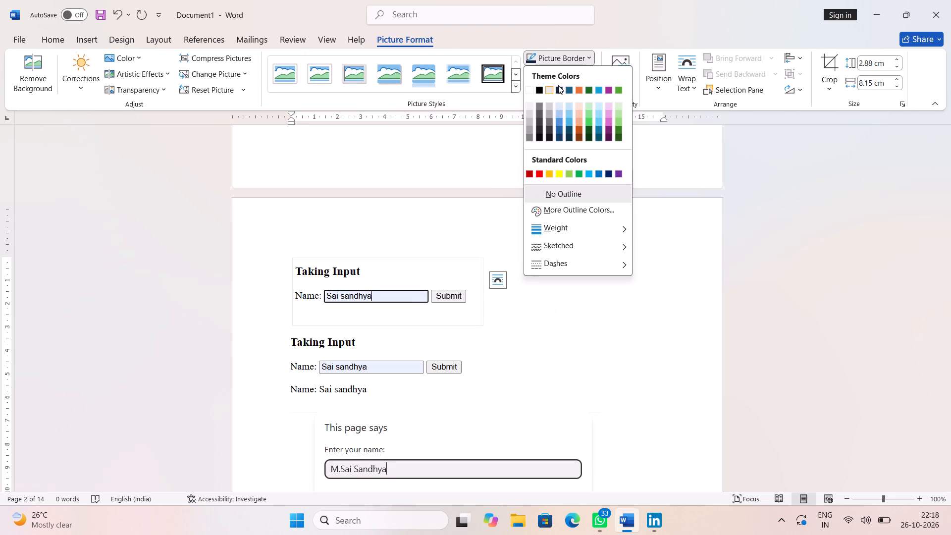
click(560, 88)
click(416, 288)
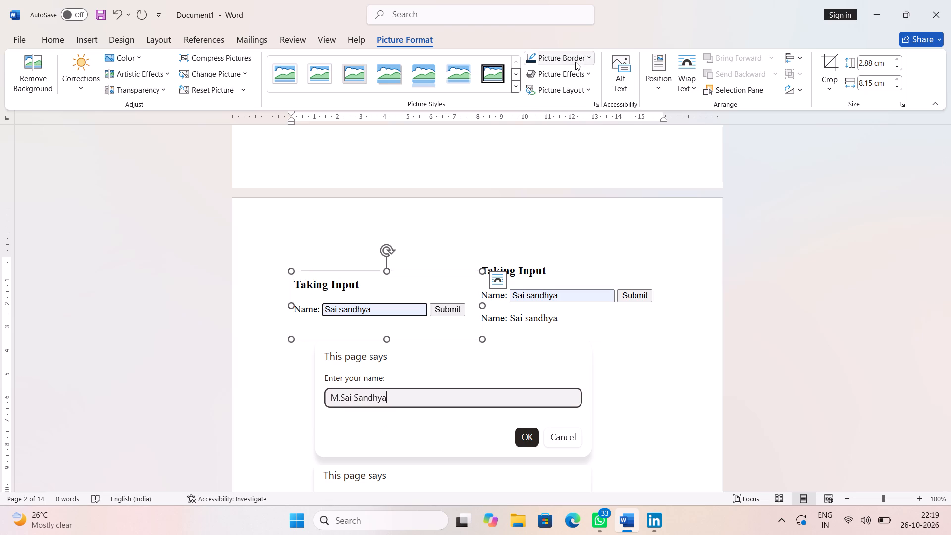
click(575, 62)
click(558, 93)
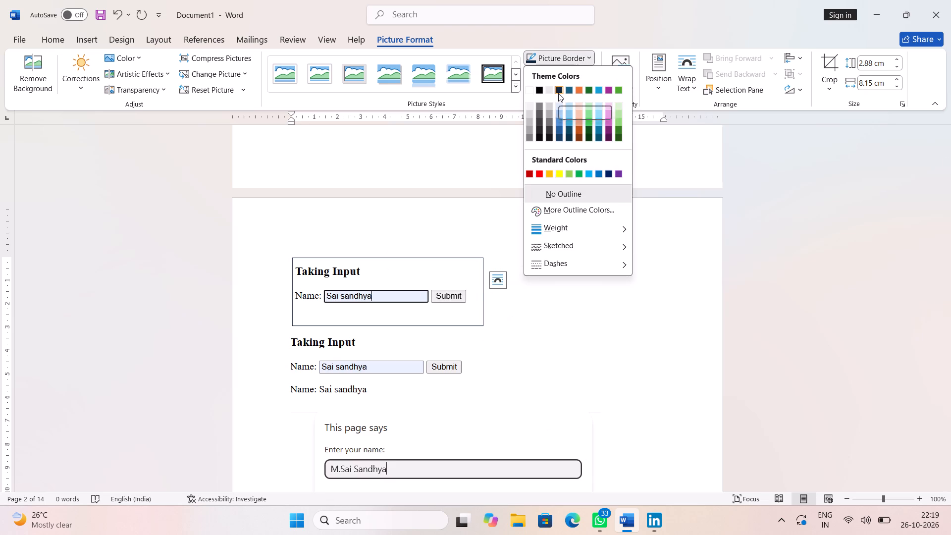
Outline the second "Taking Input" picture and the "Enter your name" prompt picture on page 2 with the dark blue theme colour.
click(414, 348)
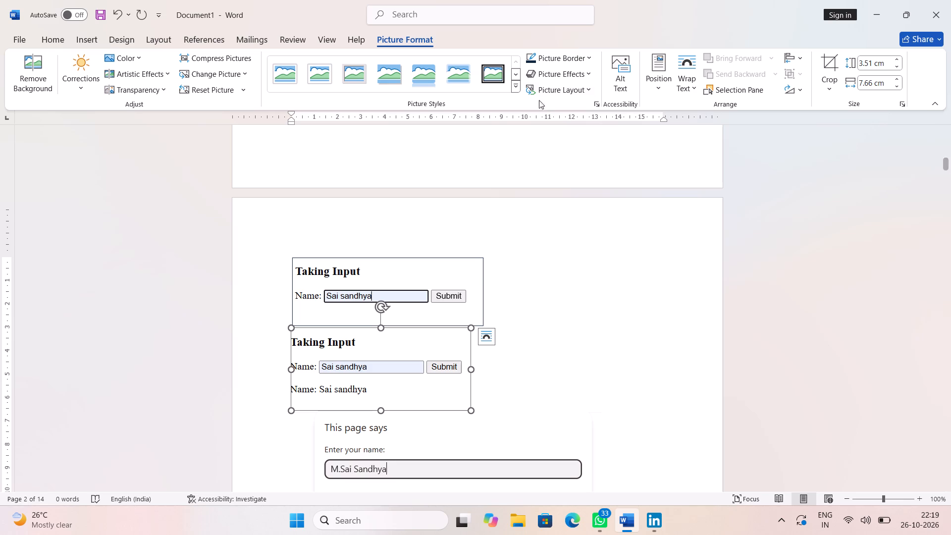
click(572, 63)
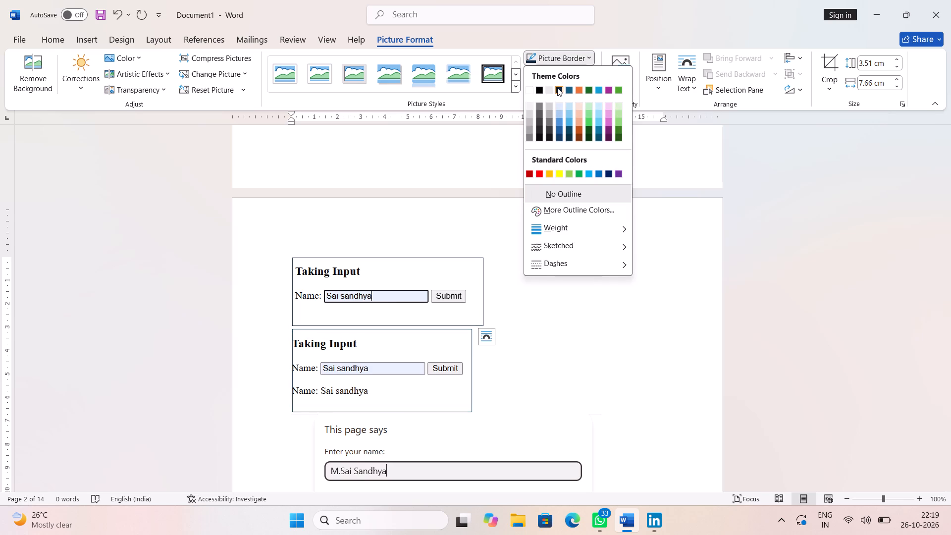
click(557, 88)
scroll(522, 252, down, 2)
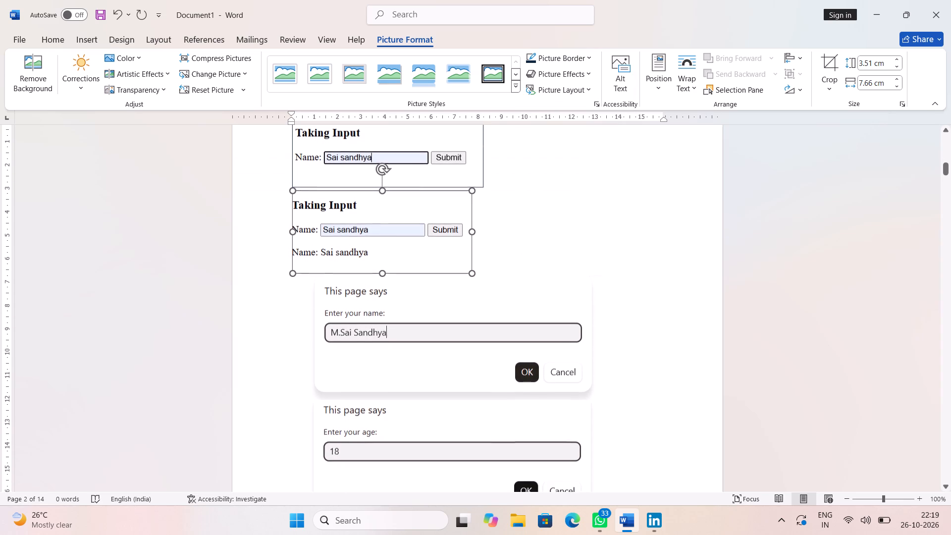
click(479, 309)
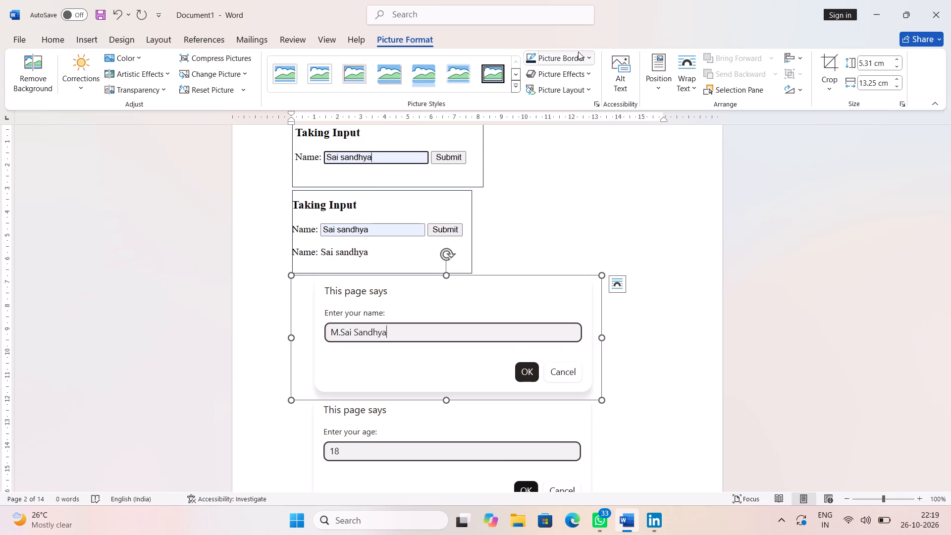
click(578, 53)
click(559, 88)
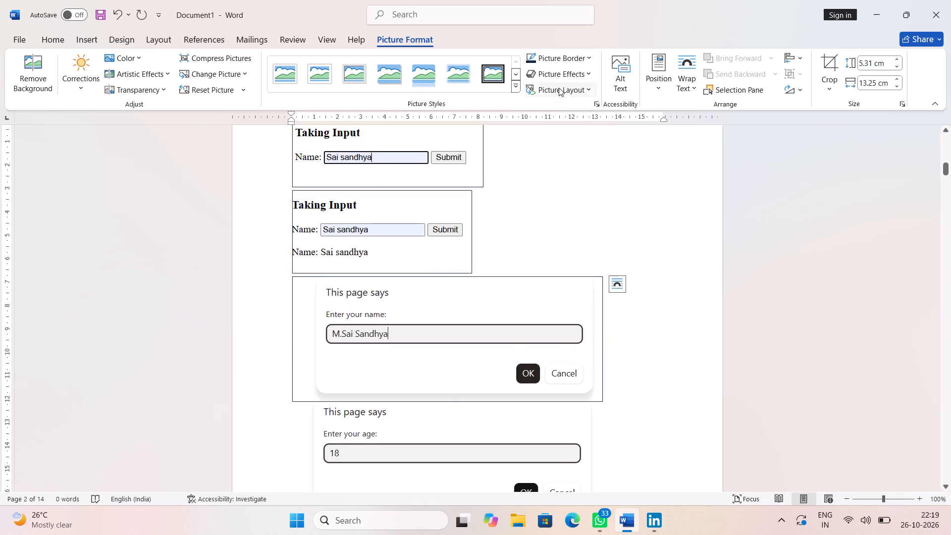
Outline the "Enter your age" prompt picture and the "Voter Details" picture on page 2 with the black theme colour.
scroll(528, 223, down, 1)
click(480, 263)
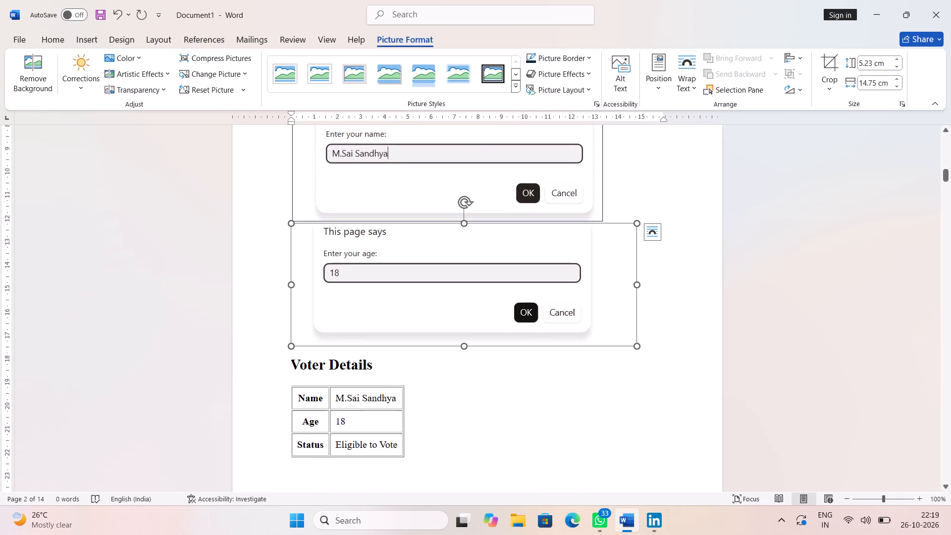
click(574, 56)
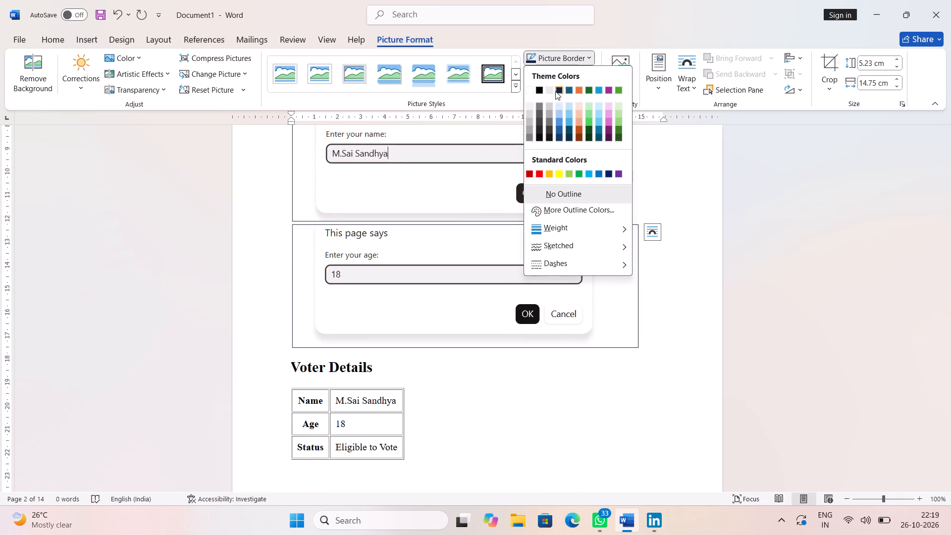
click(543, 92)
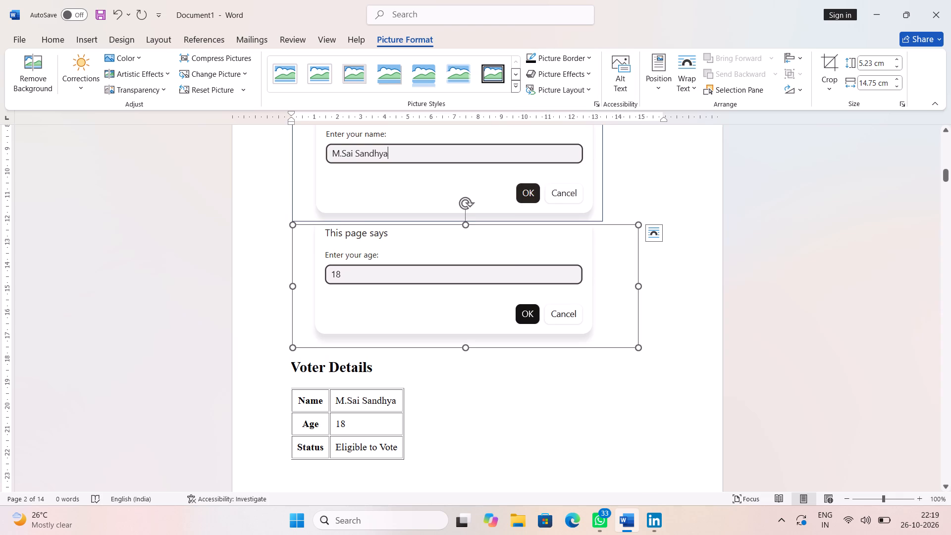
scroll(524, 227, down, 1)
click(405, 305)
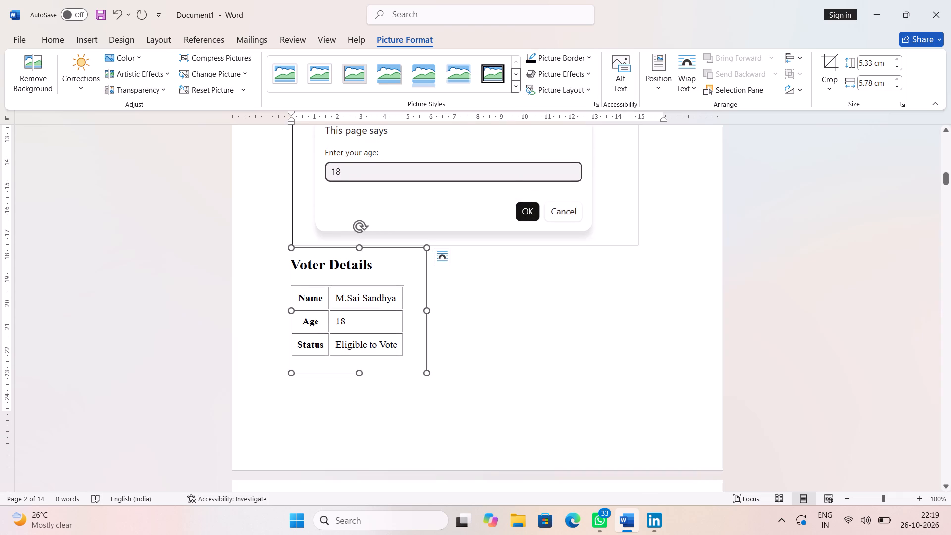
click(550, 55)
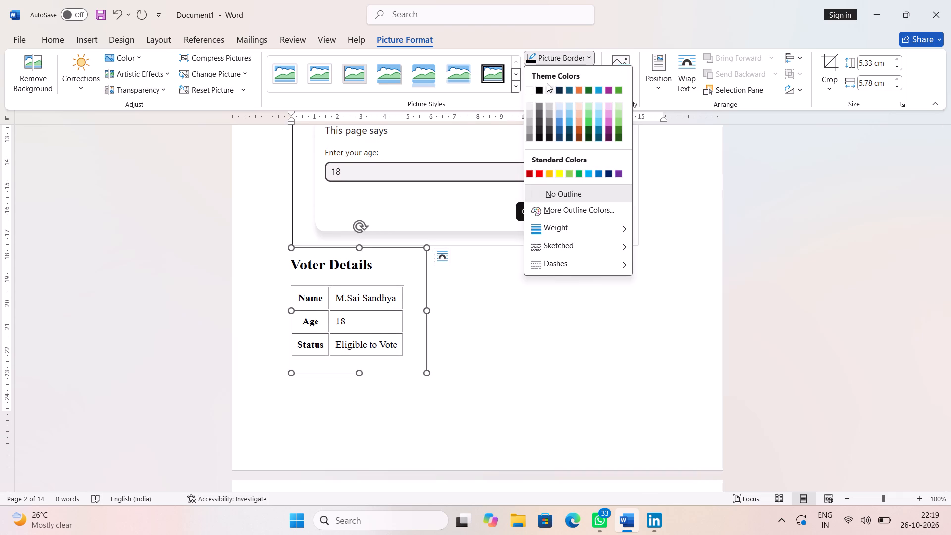
click(540, 87)
click(498, 324)
Outline the "Enter your name" and "Enter your age" prompt pictures on page 3 with the black theme colour.
scroll(498, 324, down, 2)
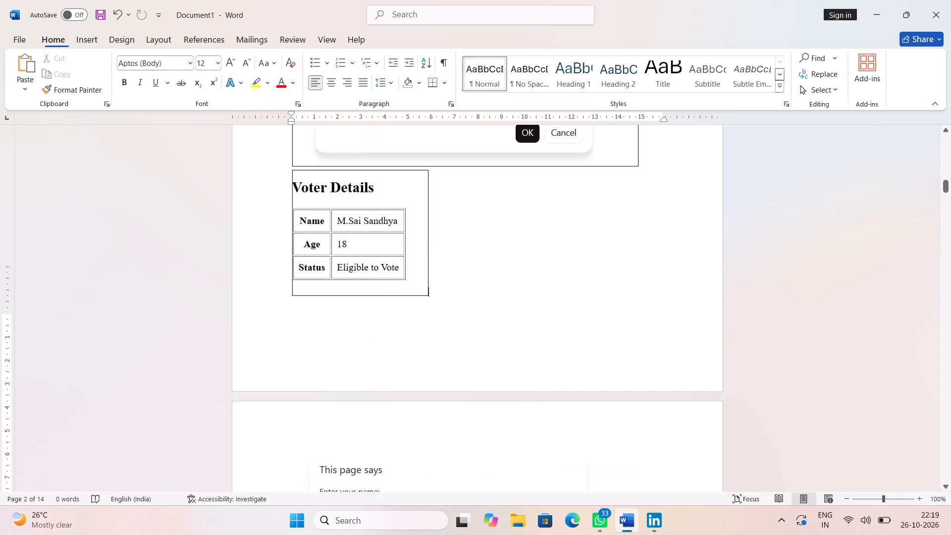
scroll(498, 324, down, 2)
click(455, 271)
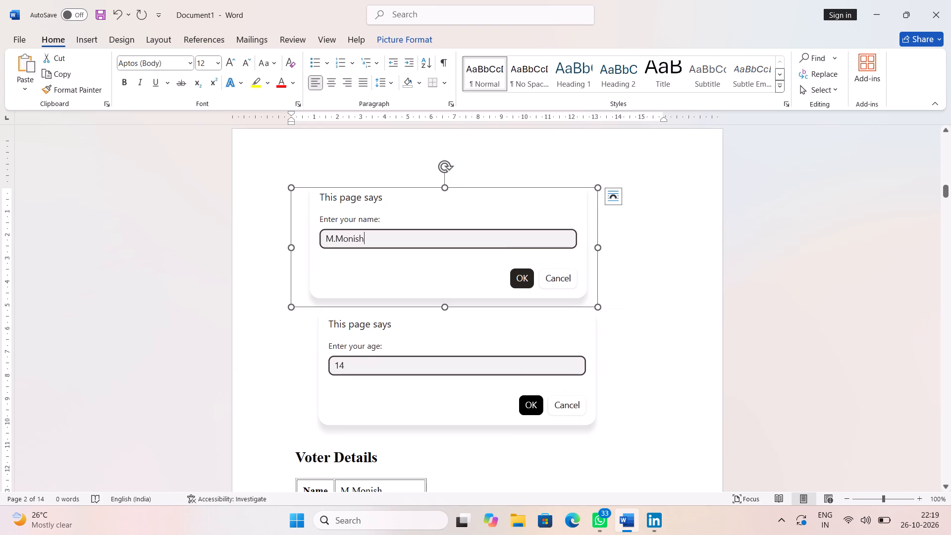
click(420, 43)
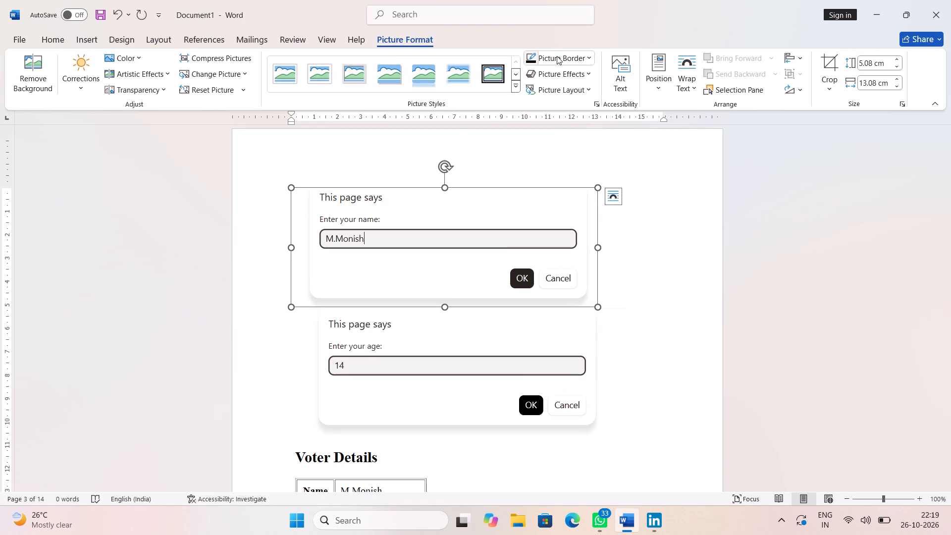
click(557, 56)
click(540, 92)
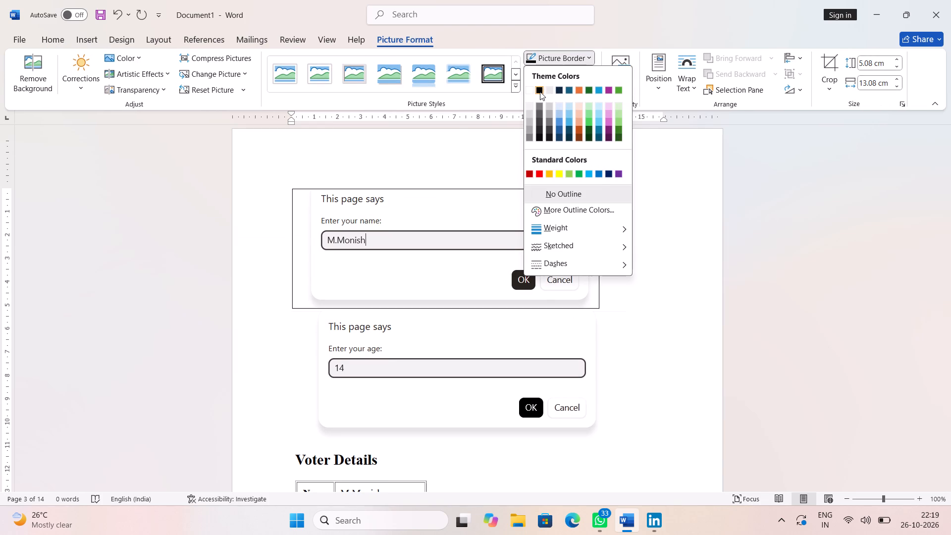
click(476, 326)
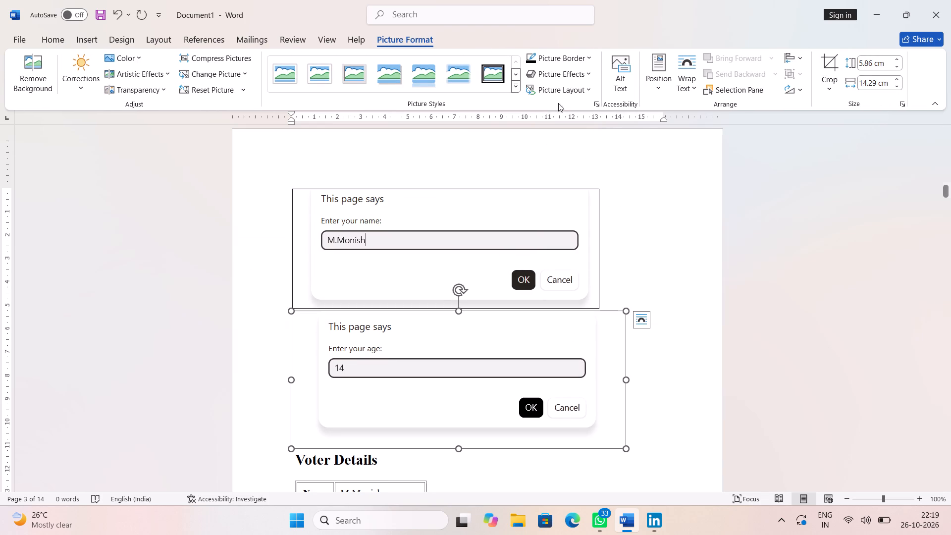
click(582, 52)
click(542, 88)
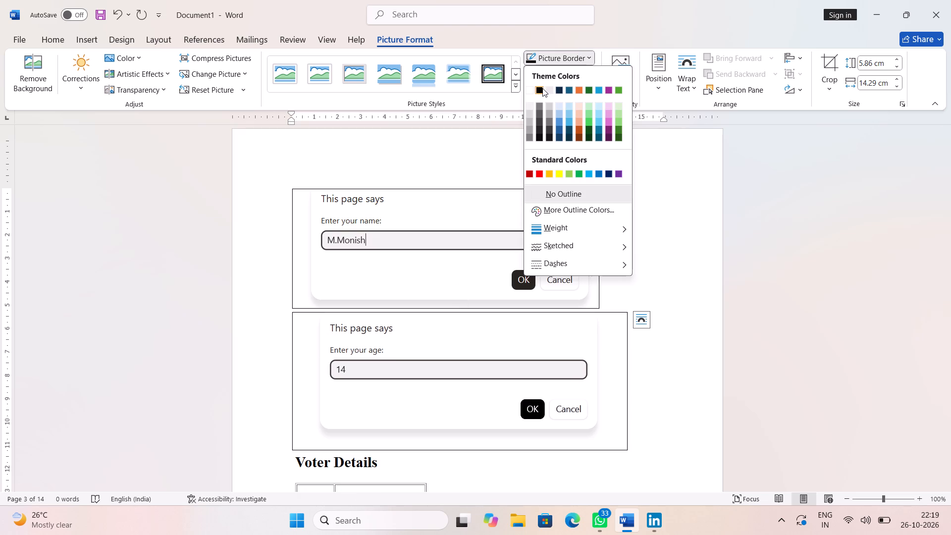
Outline the "Voter Details" picture on page 3 with the black theme colour.
scroll(518, 215, down, 2)
click(398, 325)
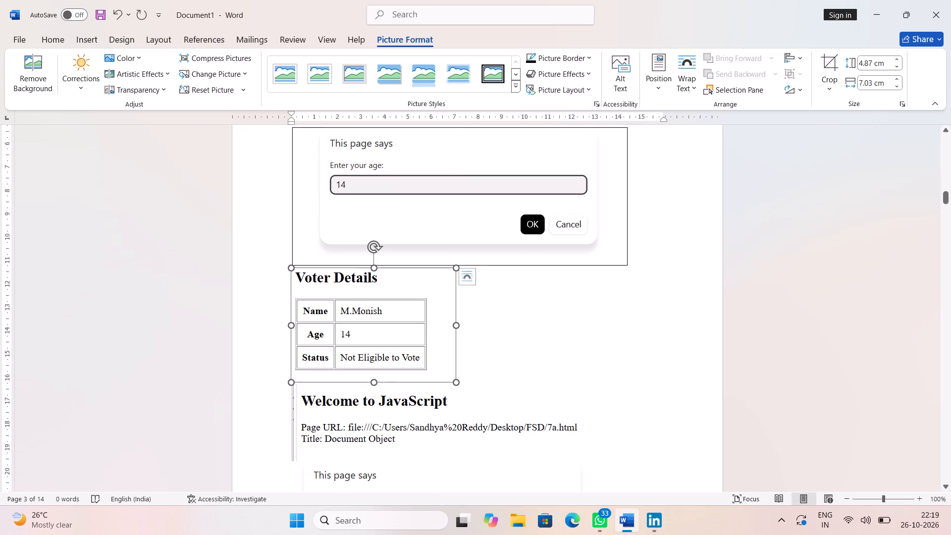
click(564, 58)
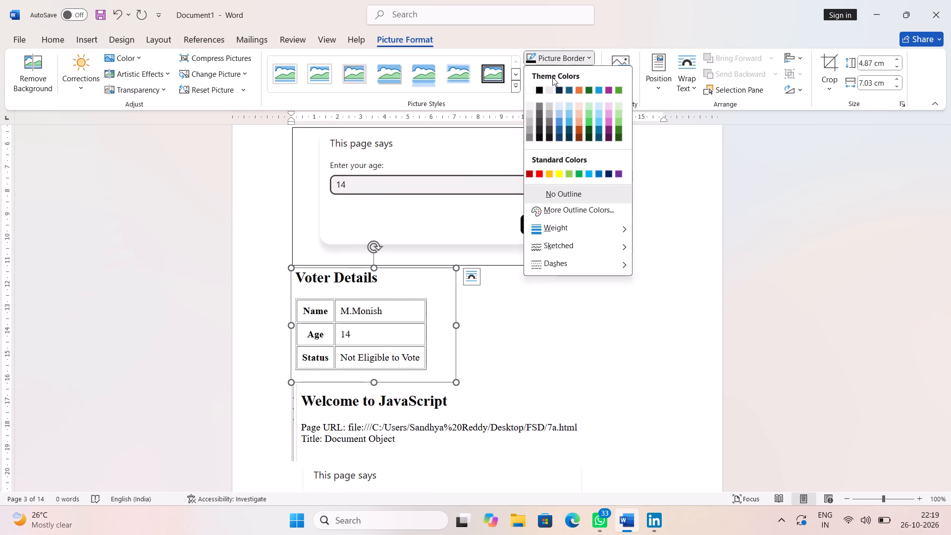
click(540, 91)
Outline the "Welcome to JavaScript" picture and the "Welcome!" alert picture on page 3 with the dark blue theme colour.
click(414, 410)
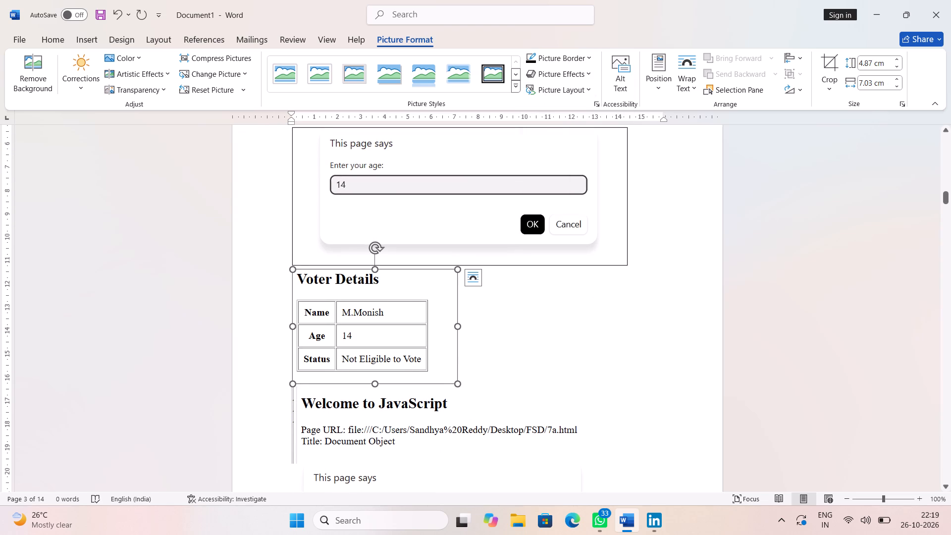
click(572, 58)
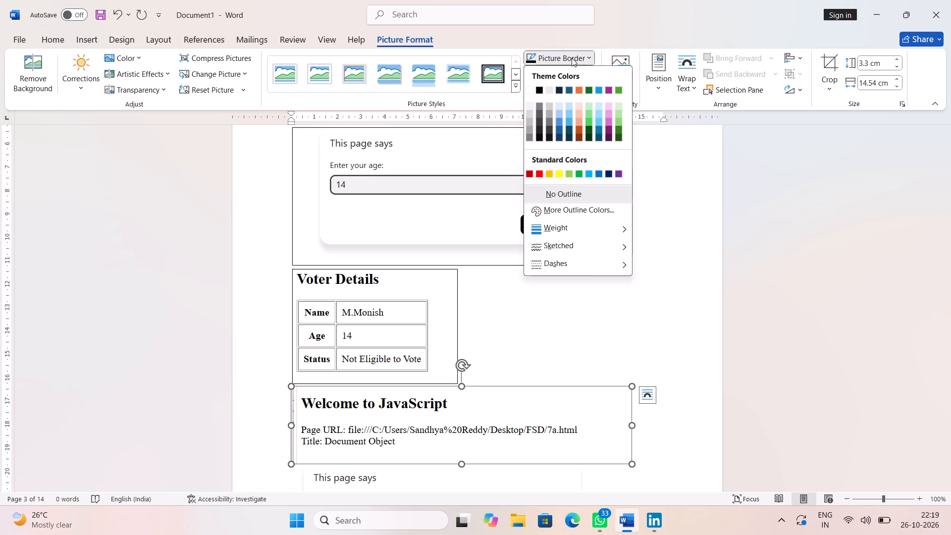
click(557, 90)
scroll(528, 224, down, 1)
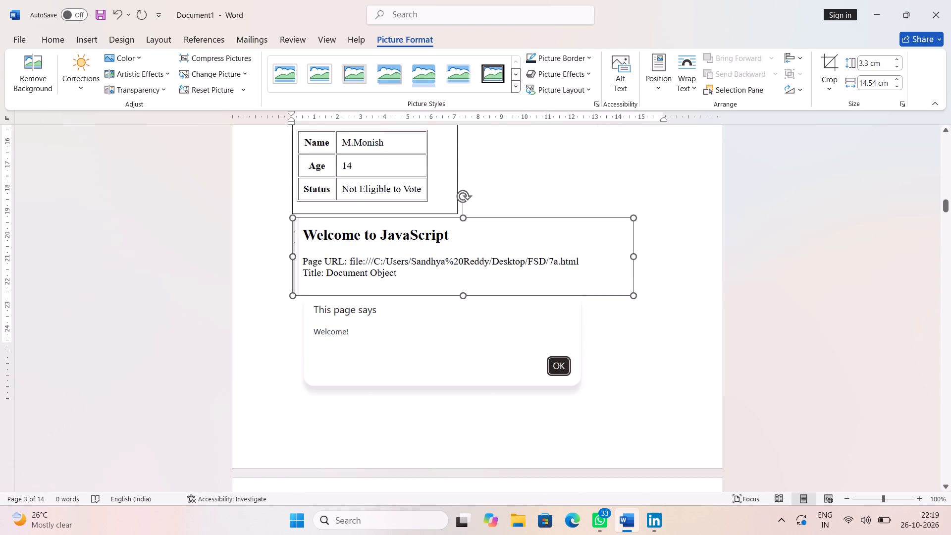
scroll(528, 224, down, 1)
click(443, 273)
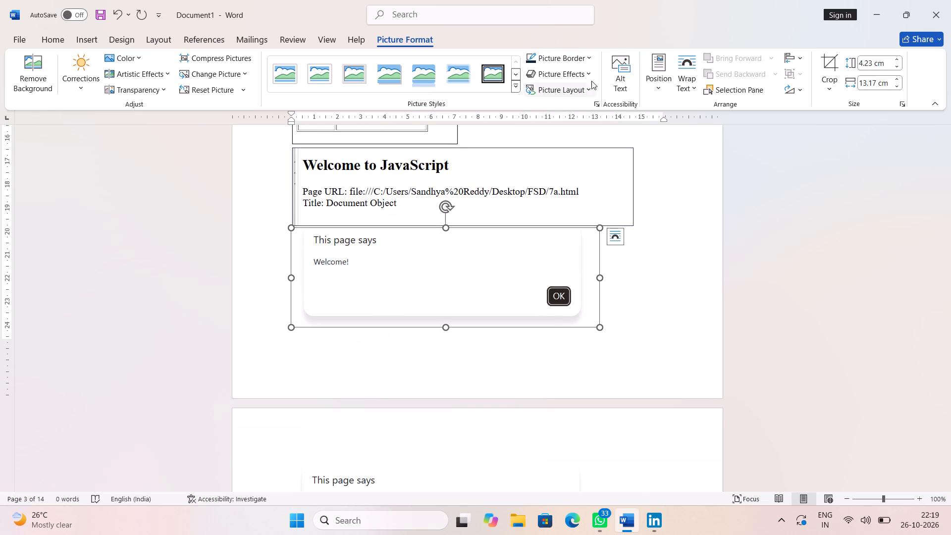
click(578, 55)
click(561, 89)
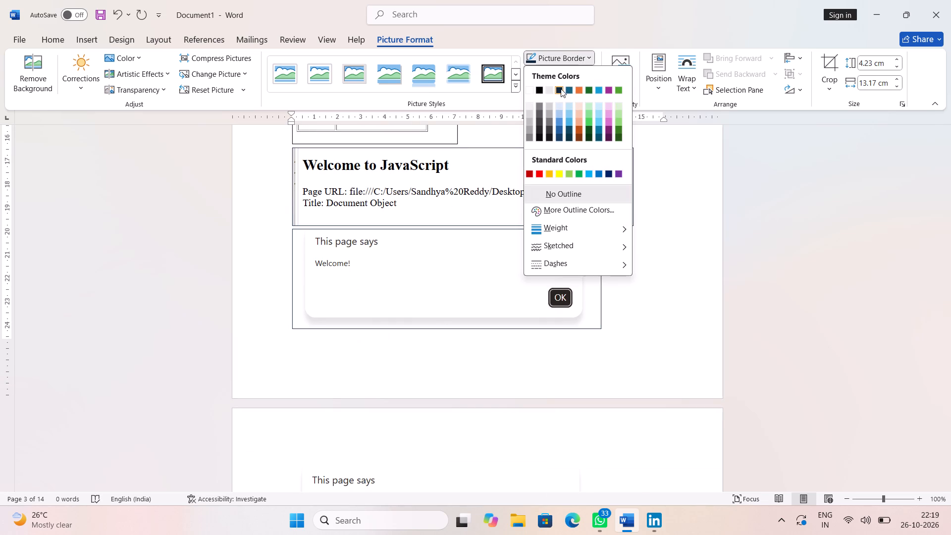
Outline the "Do you want to continue?" picture at the top of page 4 with the dark blue theme colour.
scroll(515, 228, down, 2)
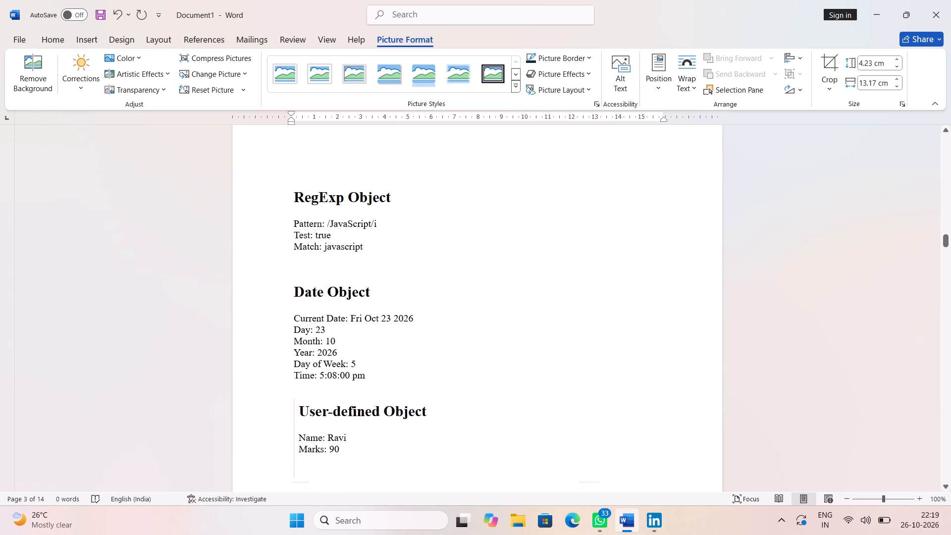
scroll(475, 253, up, 6)
click(442, 264)
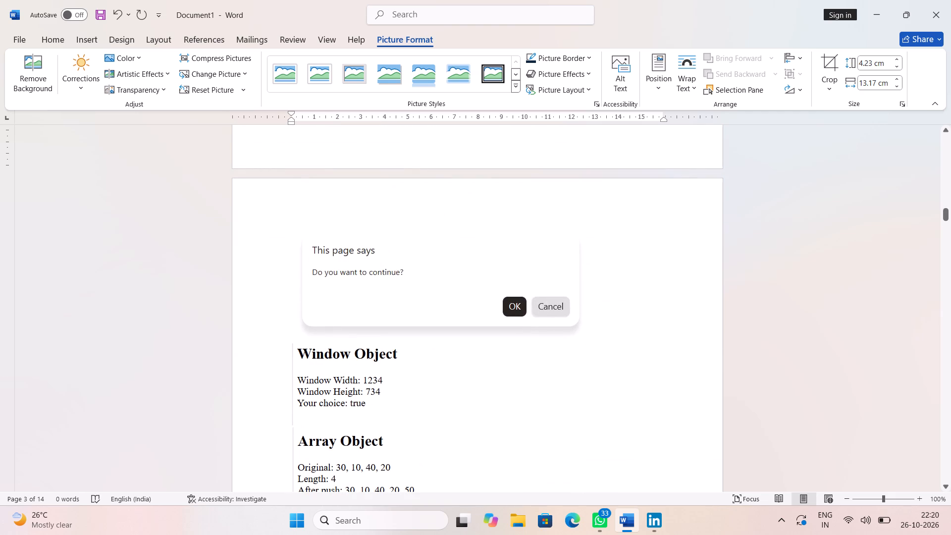
click(568, 57)
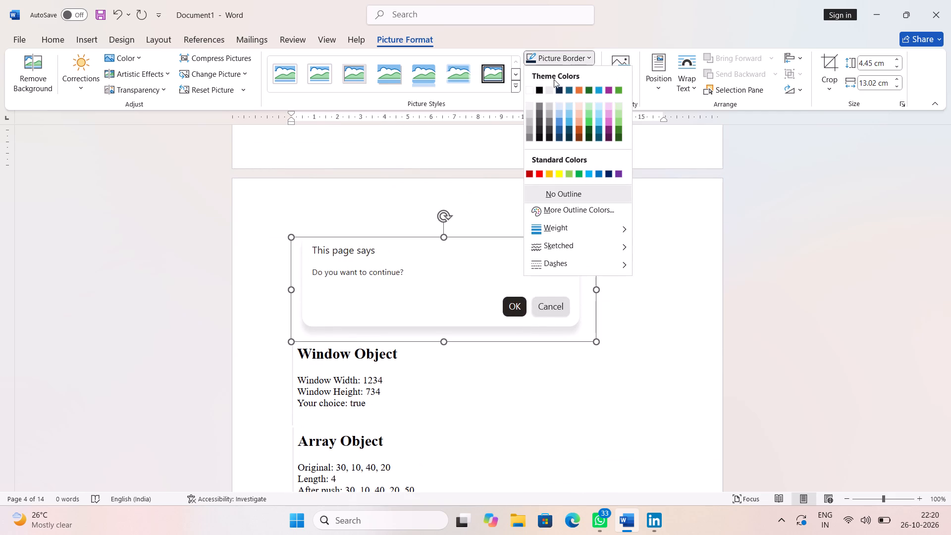
click(562, 89)
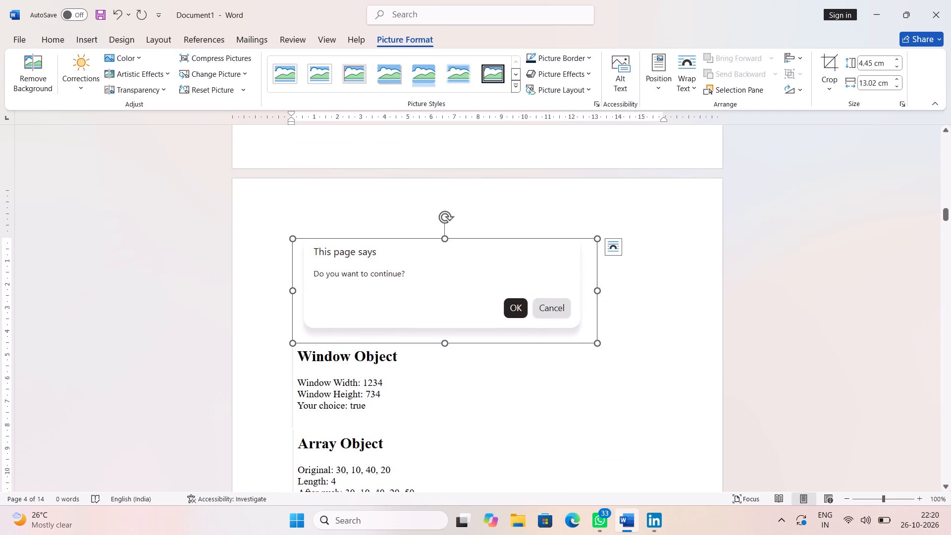
Outline the "Window Object" and "Array Object" pictures on page 4 with the dark blue theme colour.
click(428, 372)
click(379, 374)
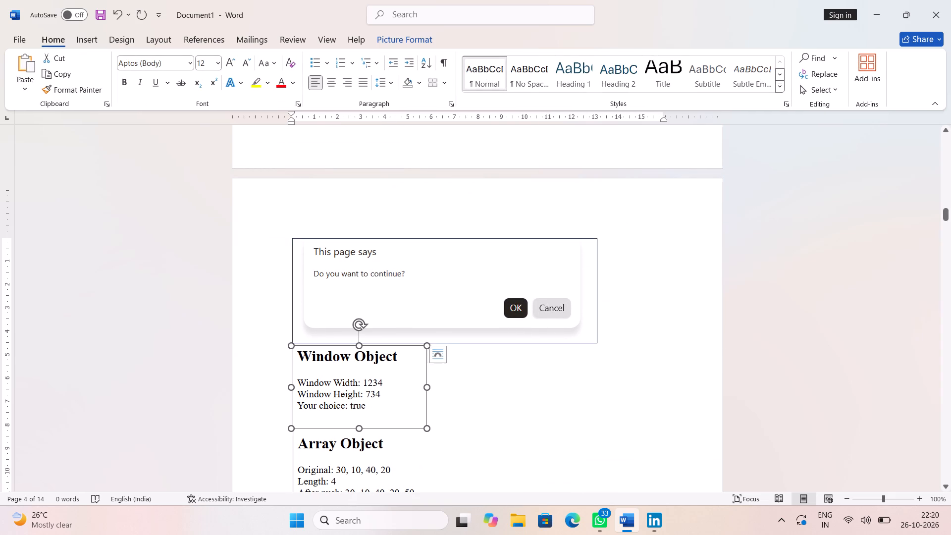
click(420, 37)
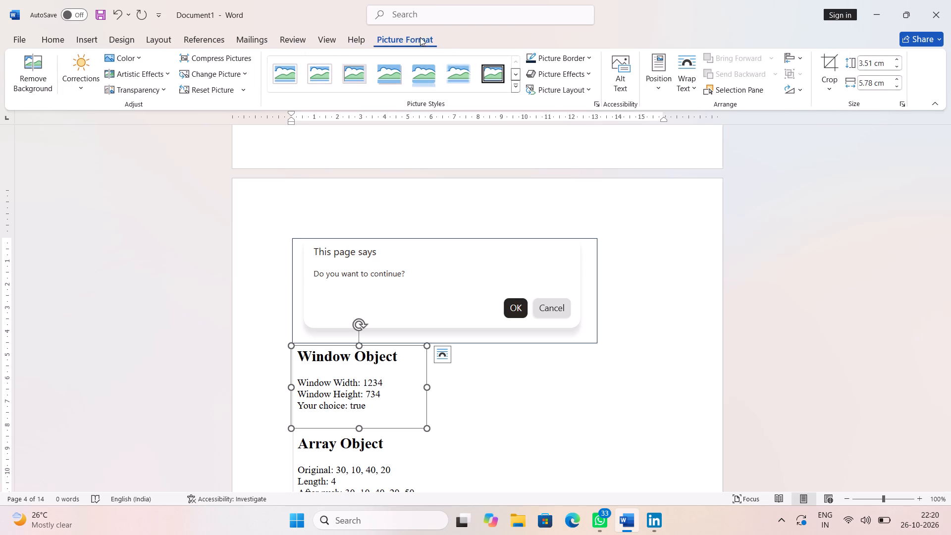
click(554, 59)
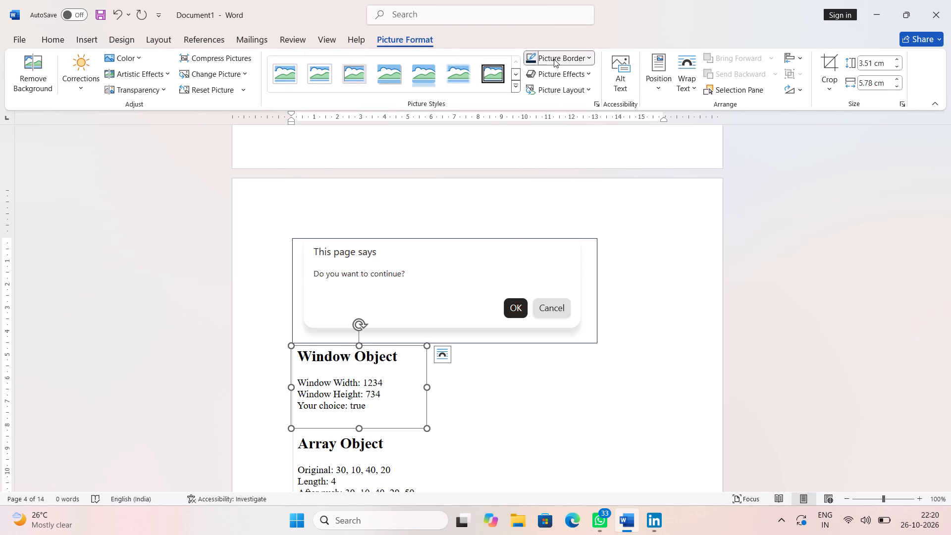
click(555, 89)
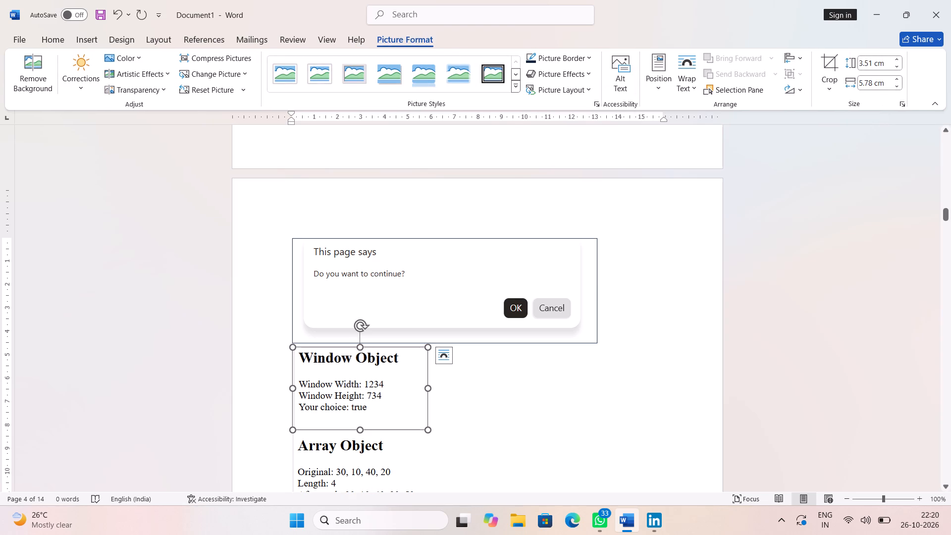
click(397, 462)
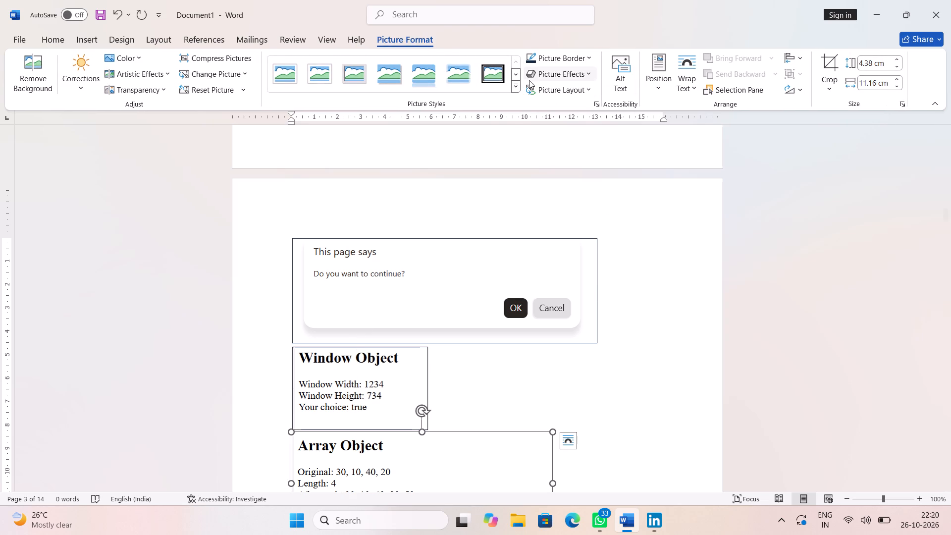
click(552, 55)
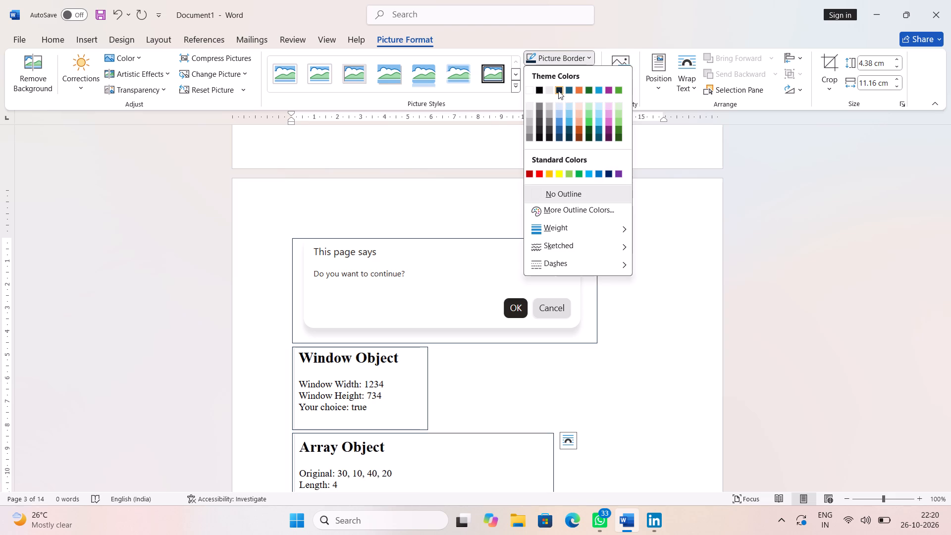
click(558, 91)
Outline the "Math Object" and "String Object" pictures on page 4 with the dark blue theme colour.
scroll(521, 258, down, 3)
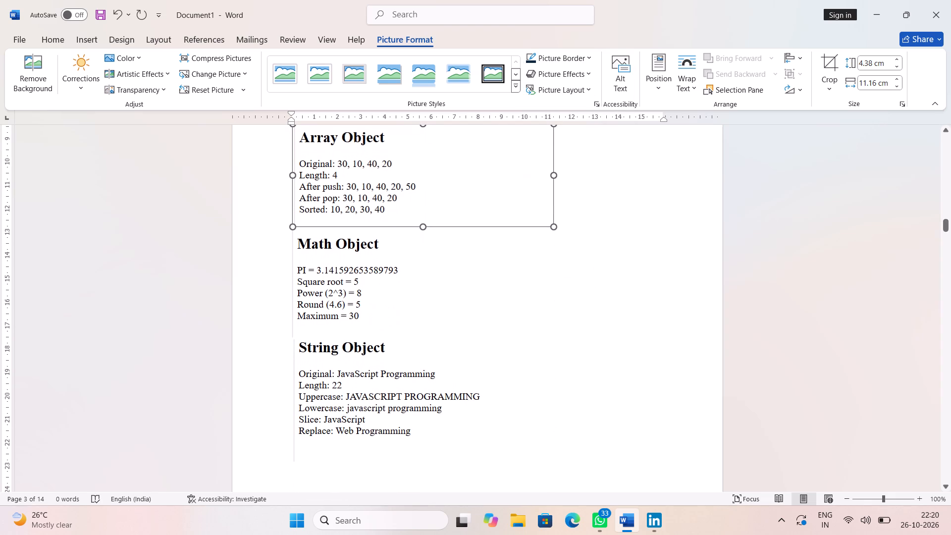
click(405, 298)
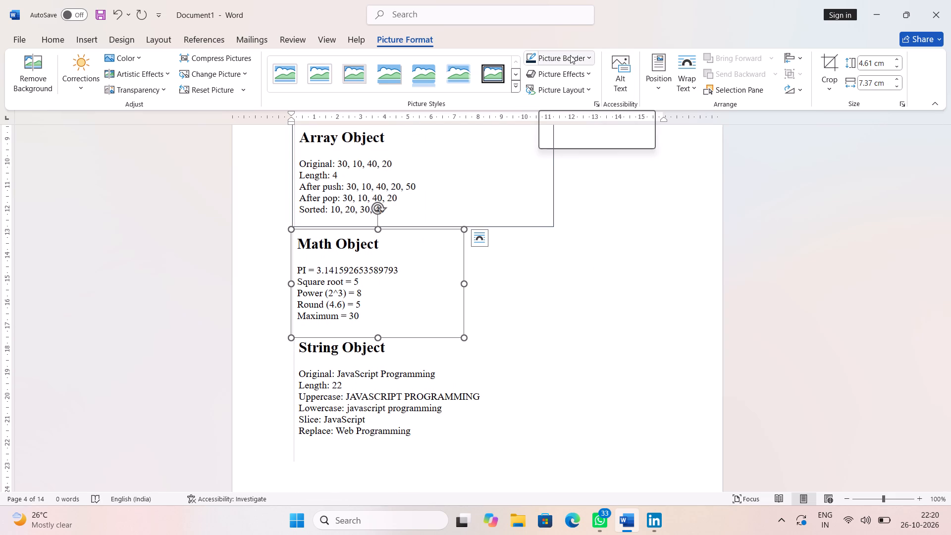
click(570, 55)
click(559, 88)
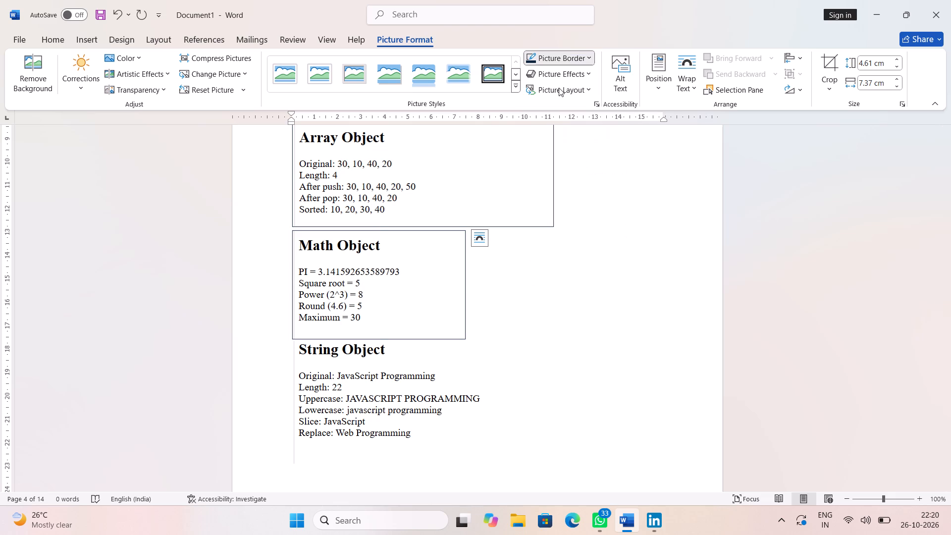
click(399, 382)
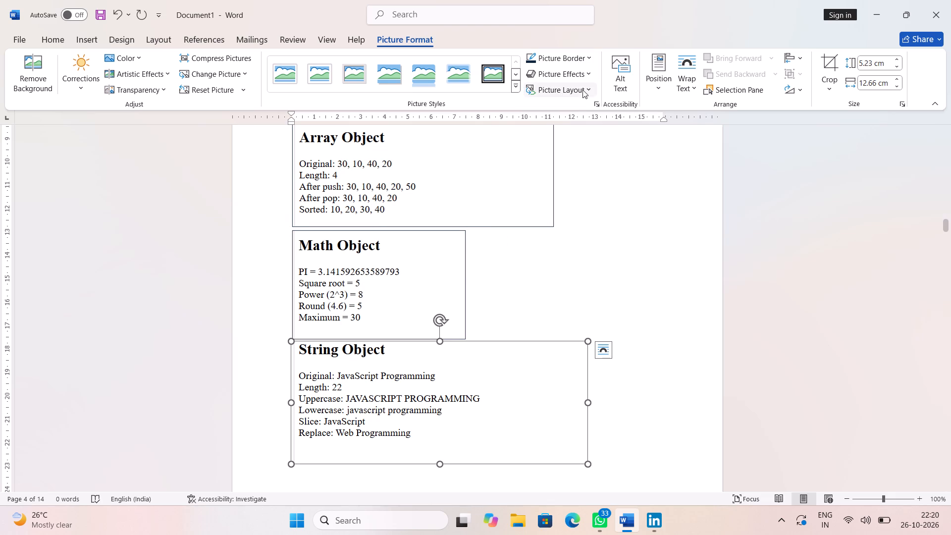
click(573, 50)
click(572, 61)
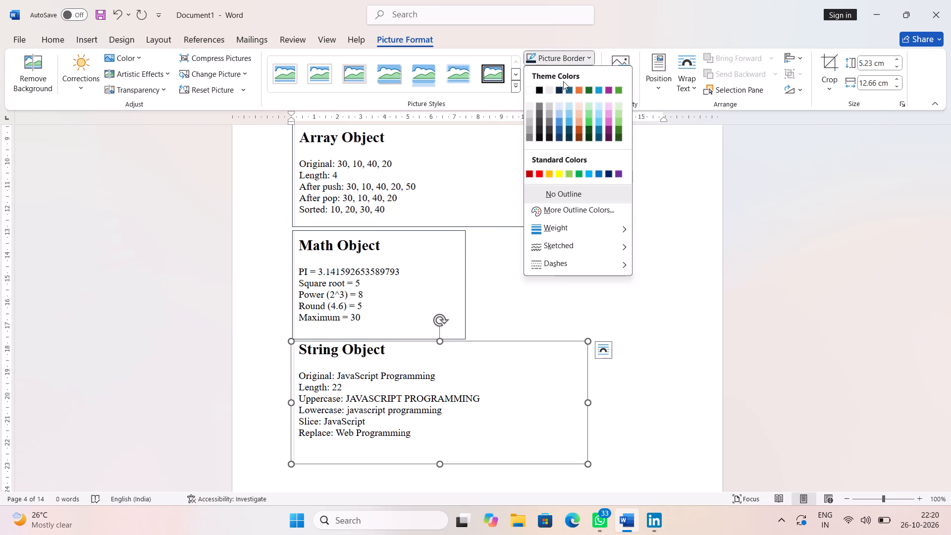
click(562, 88)
Outline the "RegExp Object" picture at the top of page 5 with the black theme colour.
scroll(540, 197, down, 4)
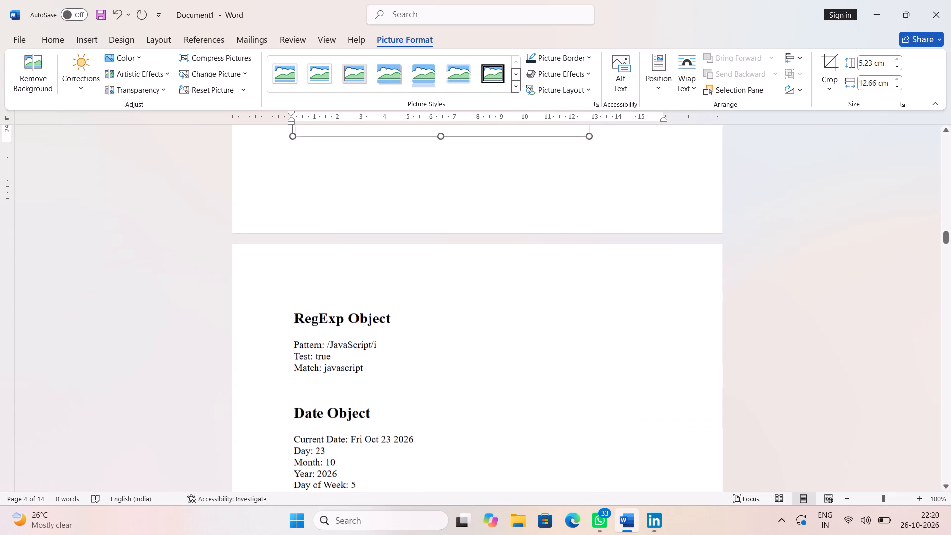
scroll(540, 197, down, 1)
click(352, 330)
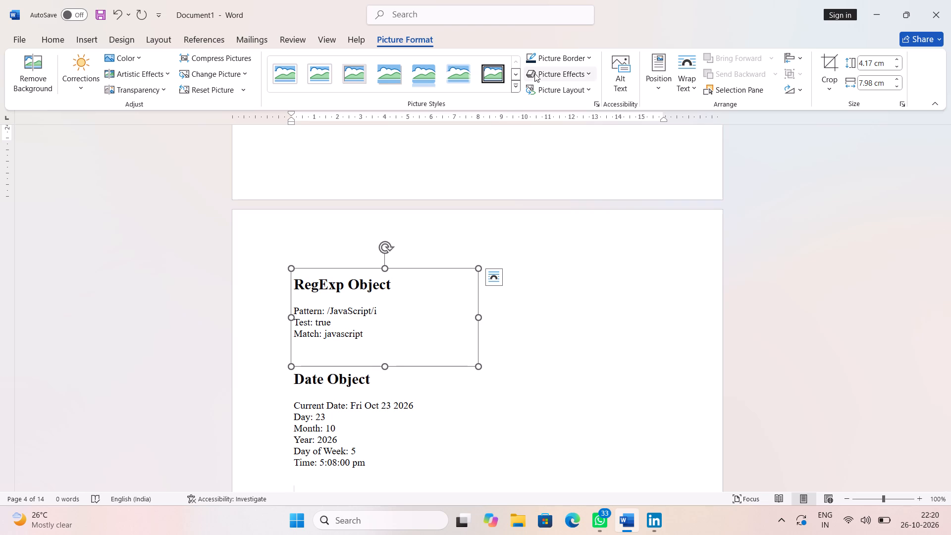
click(547, 61)
click(540, 85)
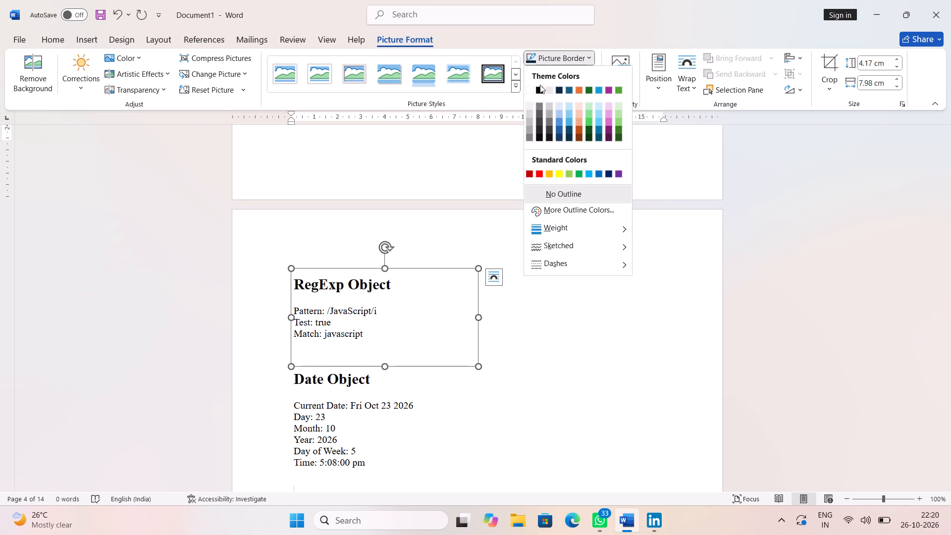
click(540, 91)
Outline the "Date Object" and "User-defined Object" pictures on page 5 with the dark blue theme colour.
click(353, 421)
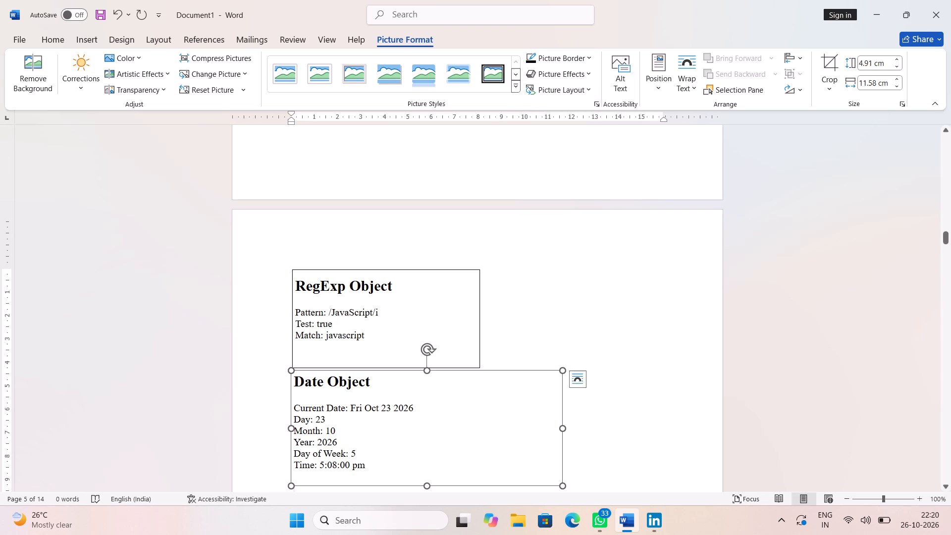
click(571, 57)
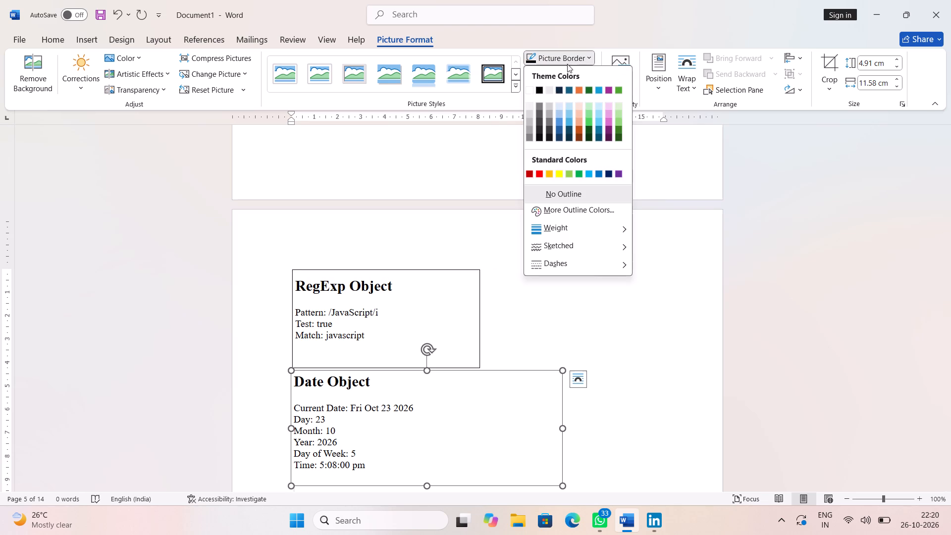
click(560, 89)
scroll(520, 298, down, 1)
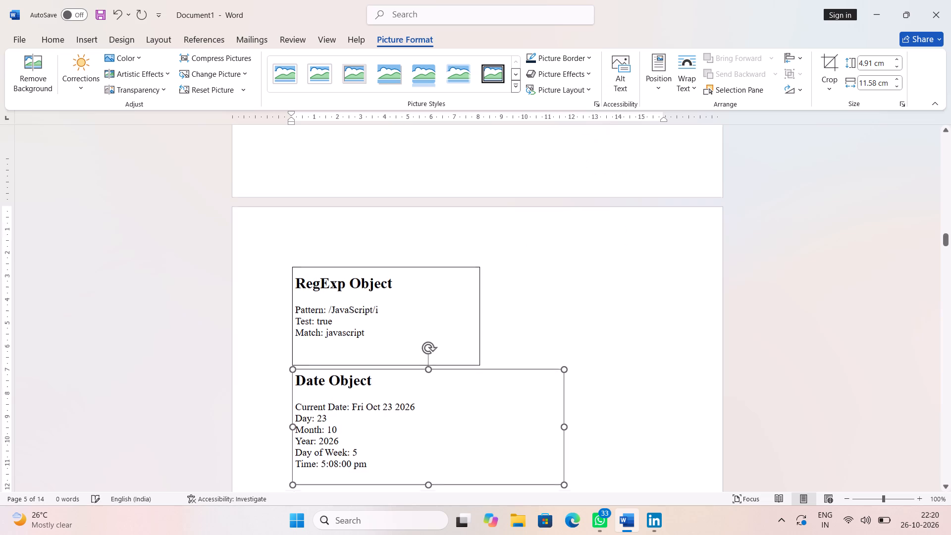
scroll(520, 298, down, 2)
click(451, 308)
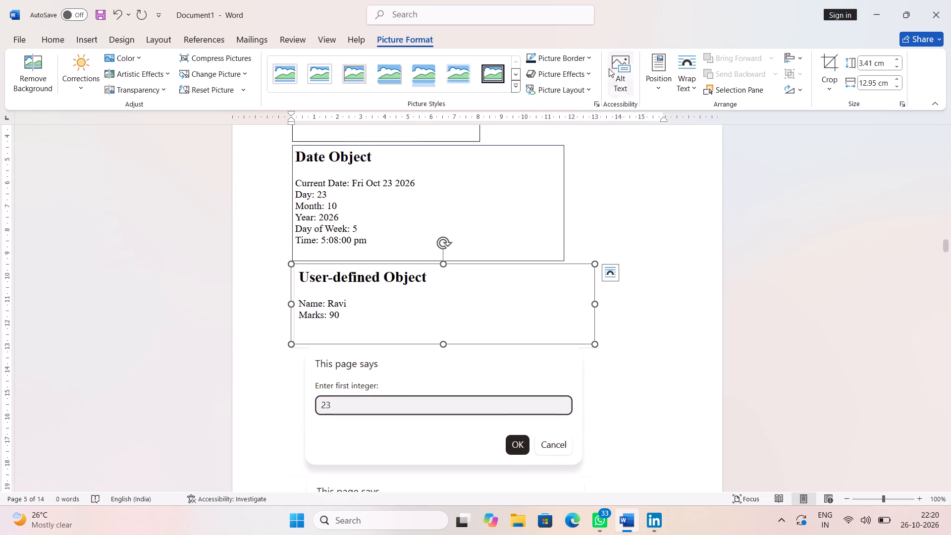
click(567, 59)
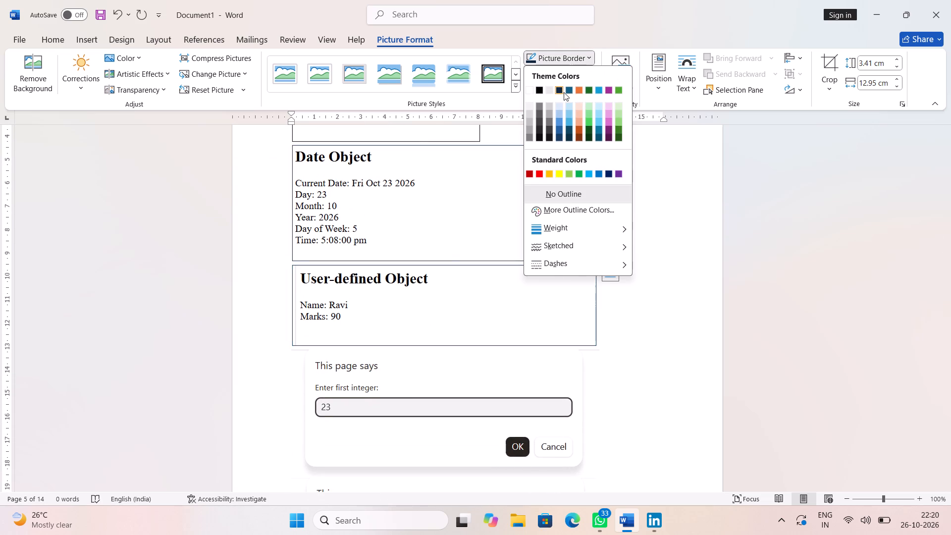
click(564, 92)
Outline the "Enter first integer" and "Enter second integer" prompt pictures on page 5 with the dark blue theme colour.
click(481, 380)
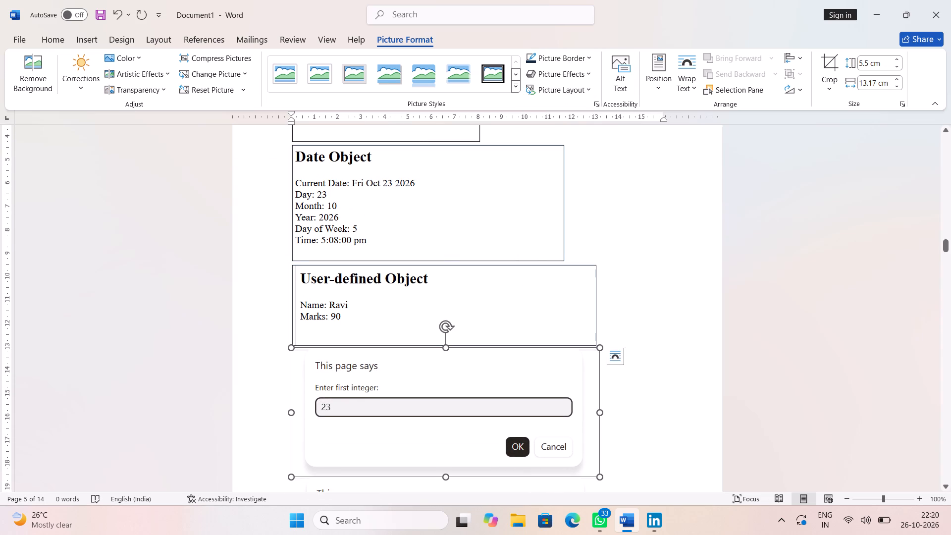
click(566, 56)
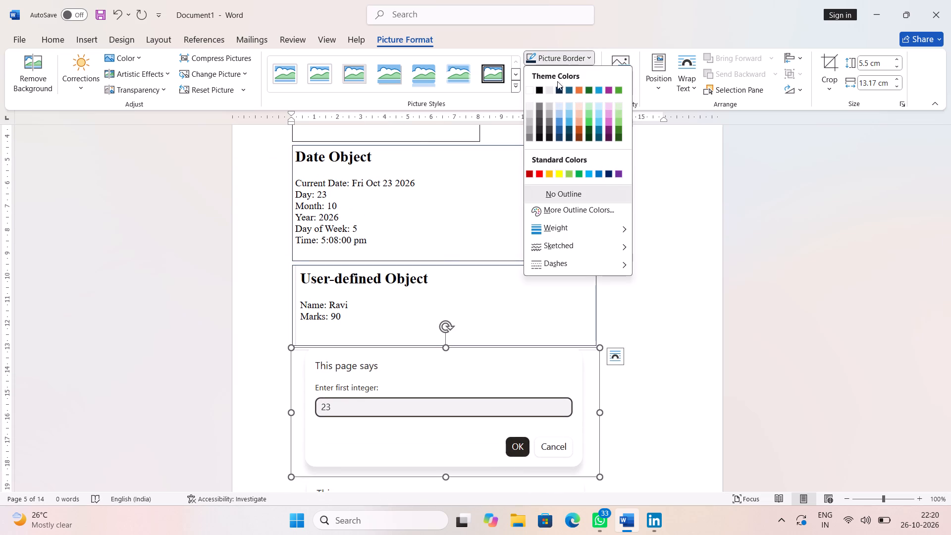
click(558, 85)
click(559, 88)
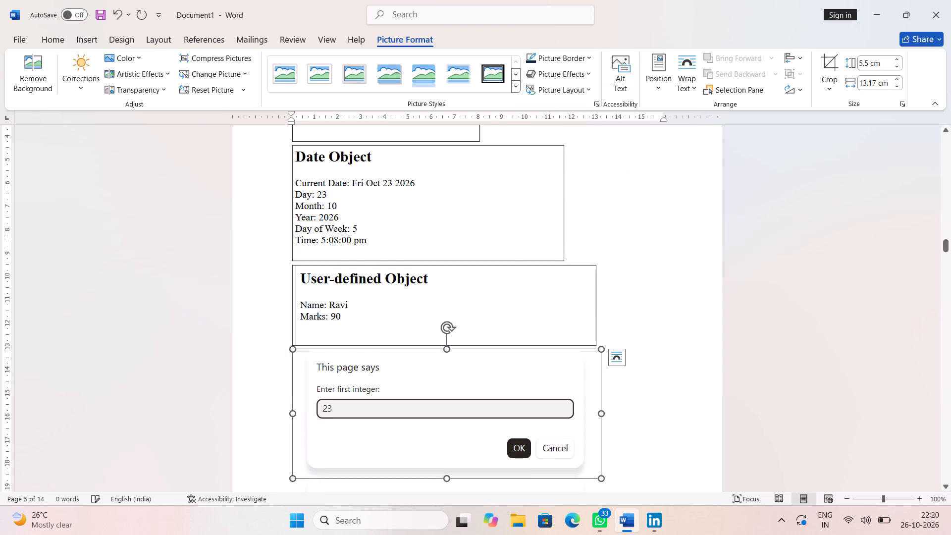
scroll(517, 249, down, 3)
click(478, 263)
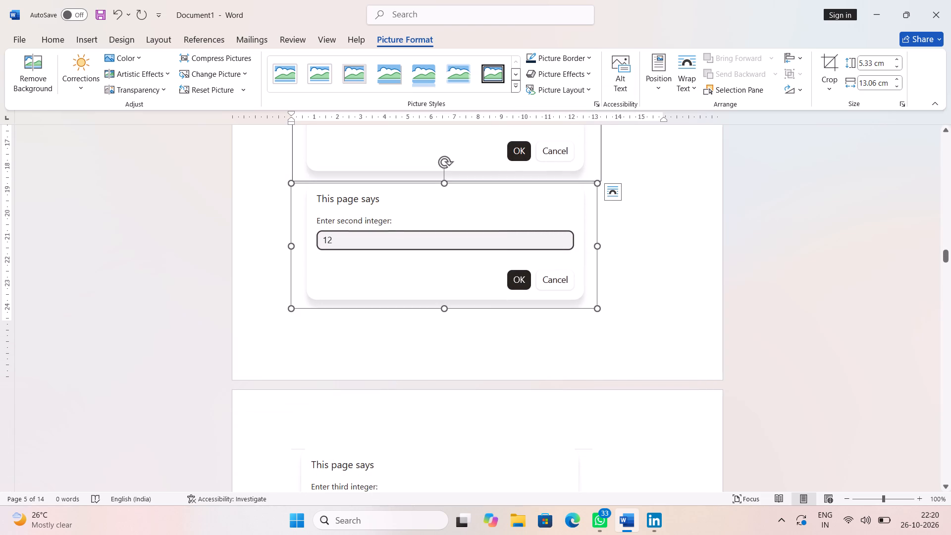
click(550, 64)
click(558, 89)
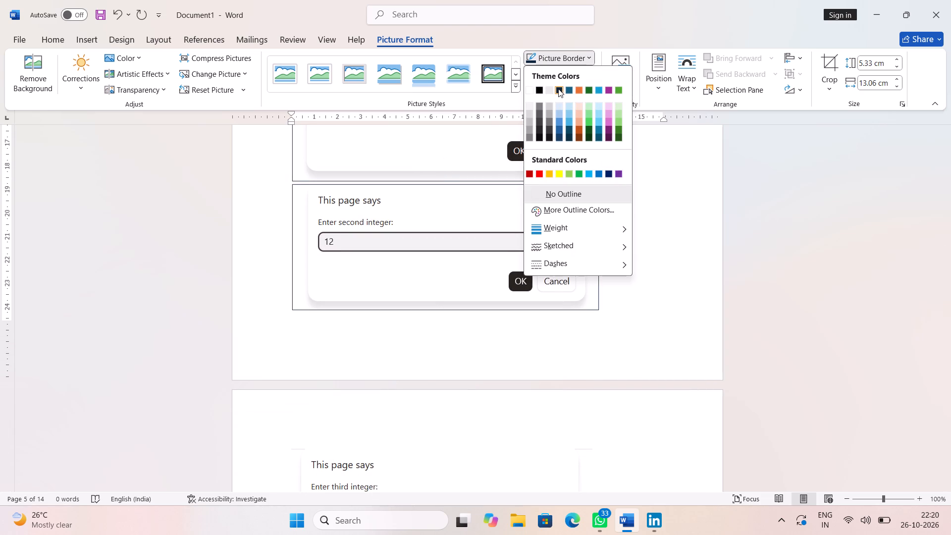
Outline the "Enter third integer" prompt and "23 - LARGER NUMBER" alert pictures on page 6 with the black theme colour.
scroll(510, 230, down, 1)
click(455, 294)
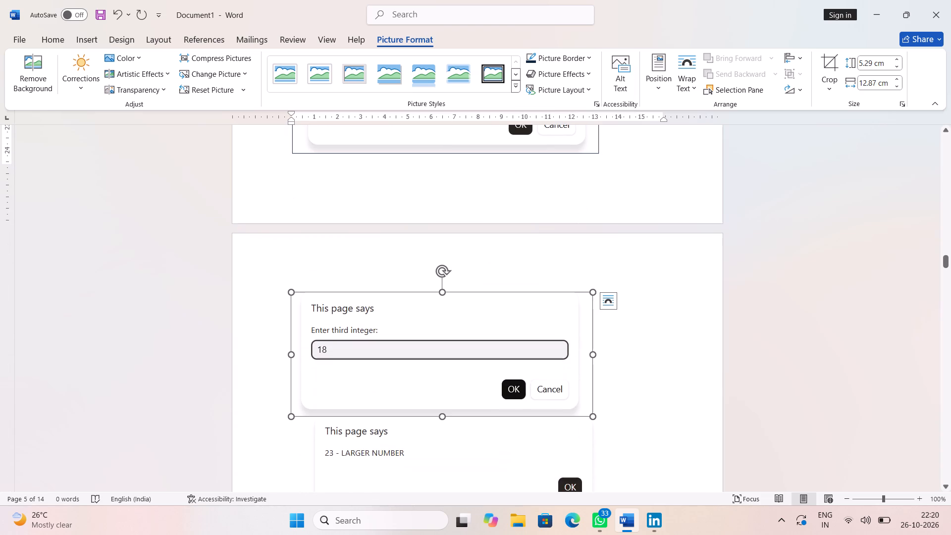
click(560, 56)
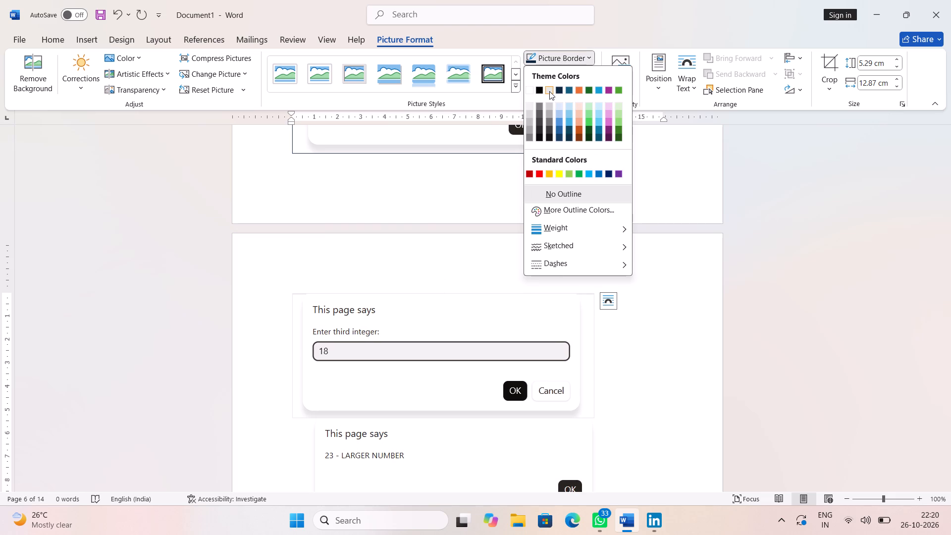
click(542, 92)
scroll(526, 205, down, 2)
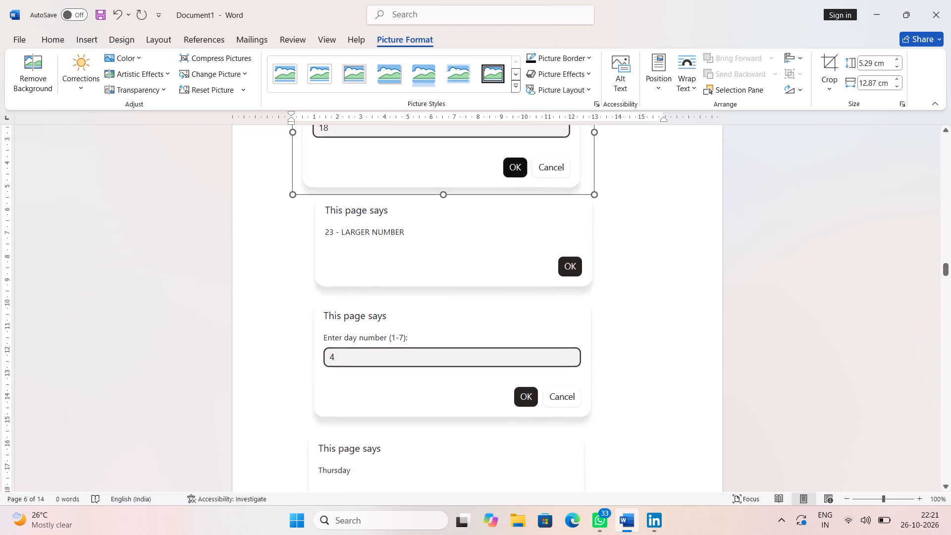
click(471, 254)
click(573, 60)
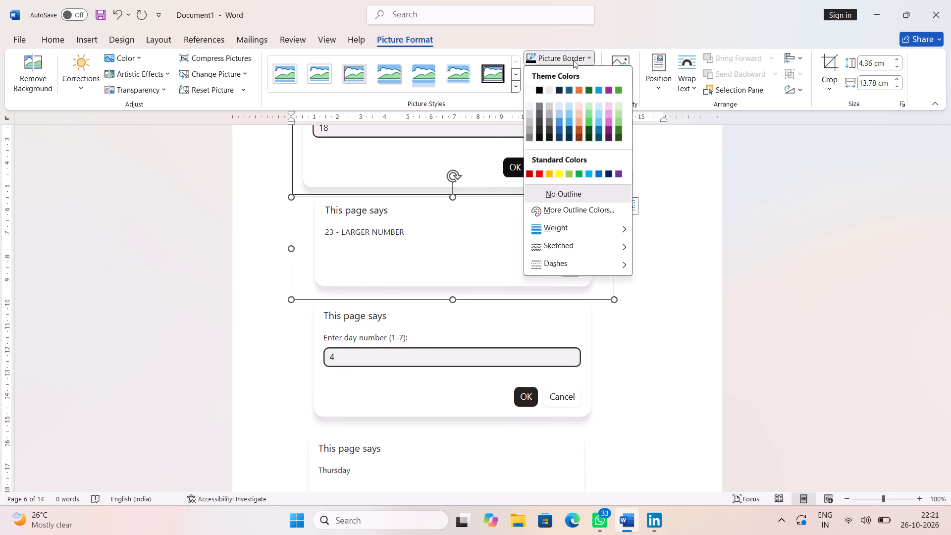
click(541, 92)
Outline the "Enter day number (1-7)" prompt and "Thursday" alert pictures on page 6 with the black theme colour.
scroll(515, 217, down, 1)
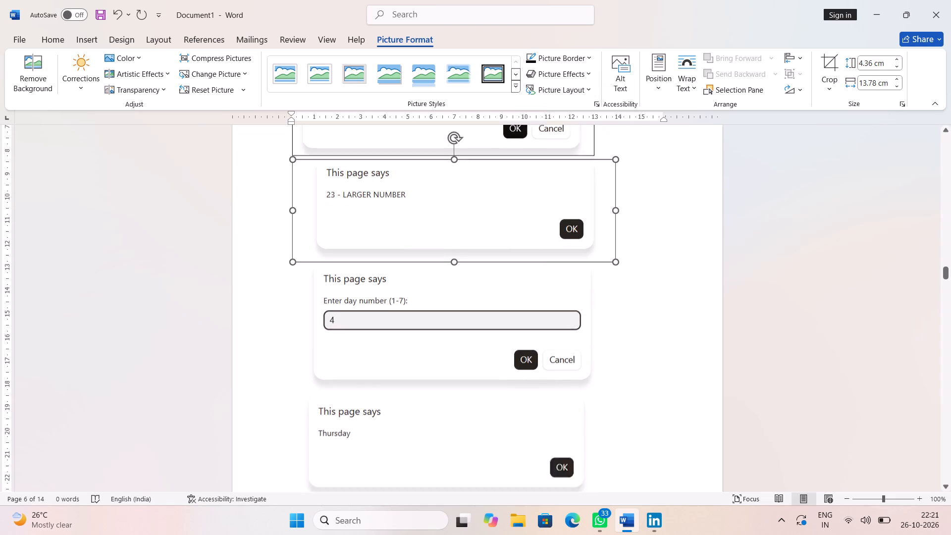
scroll(515, 217, down, 1)
click(478, 238)
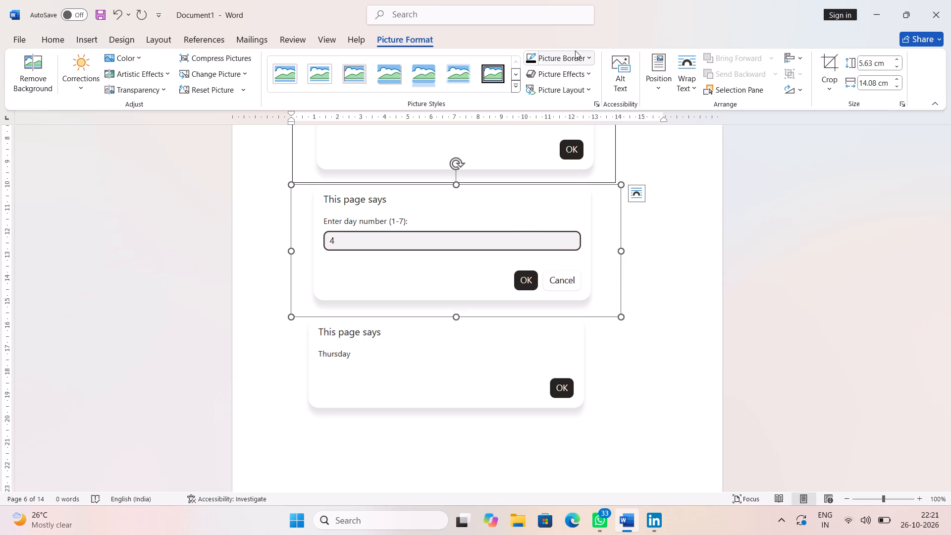
click(575, 51)
click(541, 87)
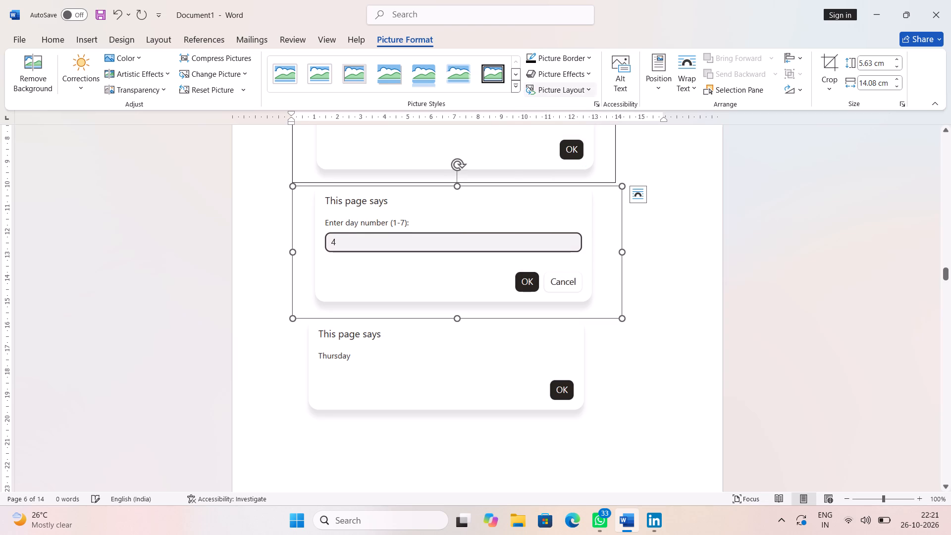
click(489, 354)
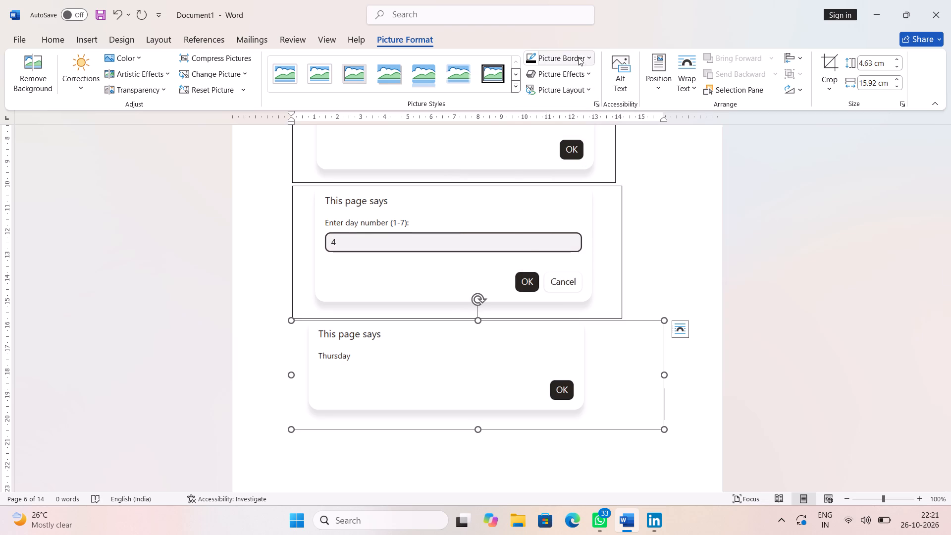
click(578, 57)
click(541, 93)
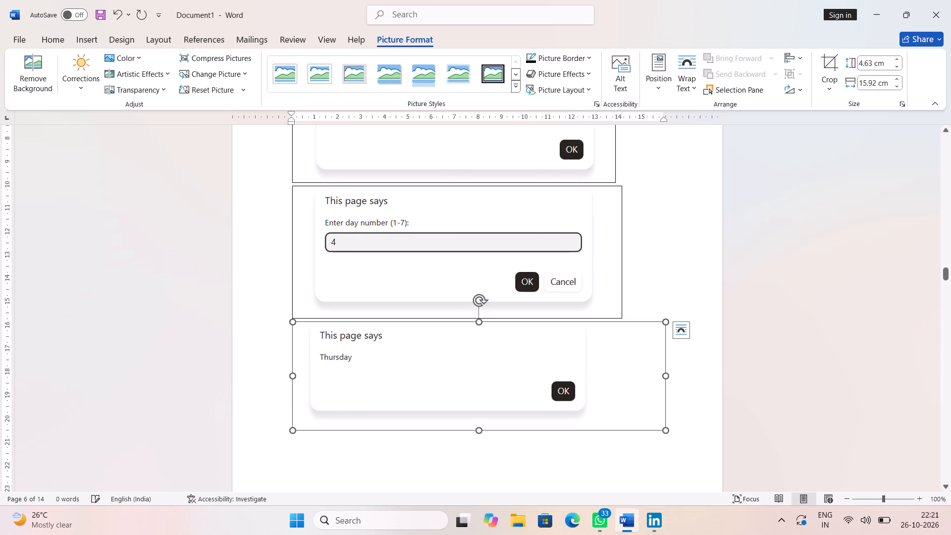
Outline the For, While and Do-While Loop picture at the top of page 7 with the black theme colour.
scroll(535, 257, down, 3)
click(424, 324)
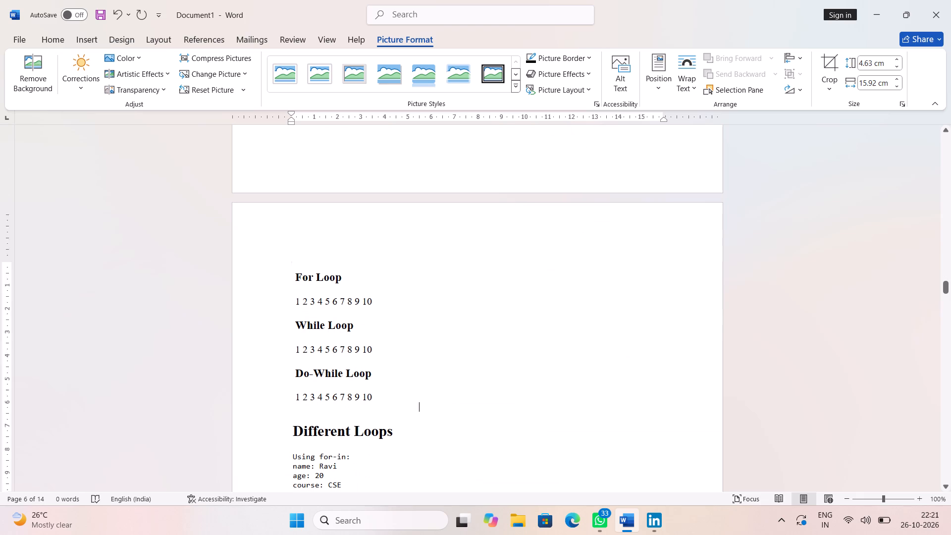
click(389, 331)
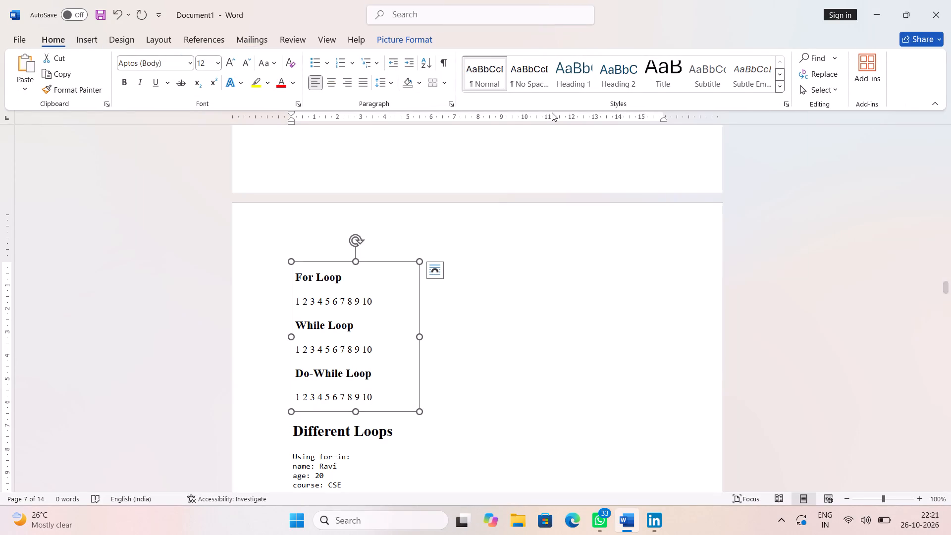
click(419, 43)
click(549, 60)
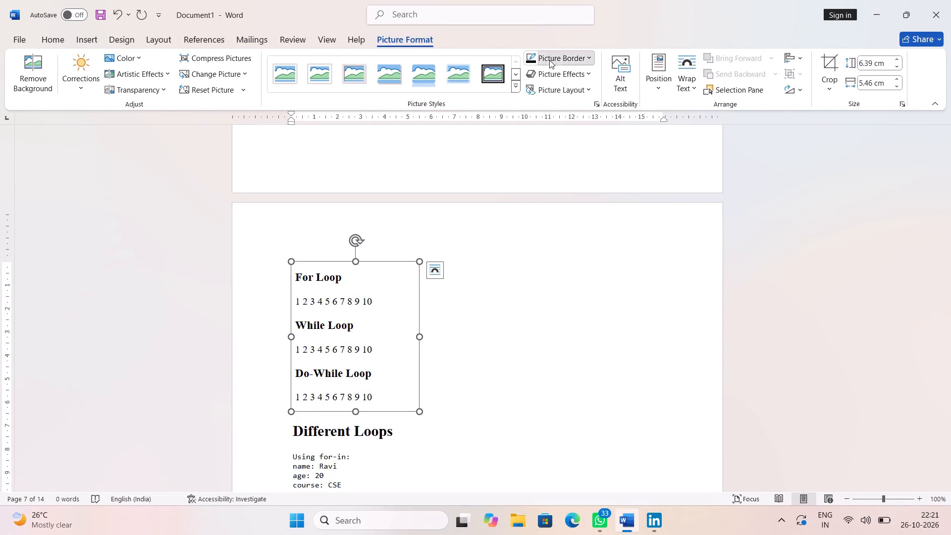
click(539, 91)
Outline the "Different Loops" and "Enter a non-negative integer" pictures on page 7 with the black theme colour.
scroll(452, 291, down, 1)
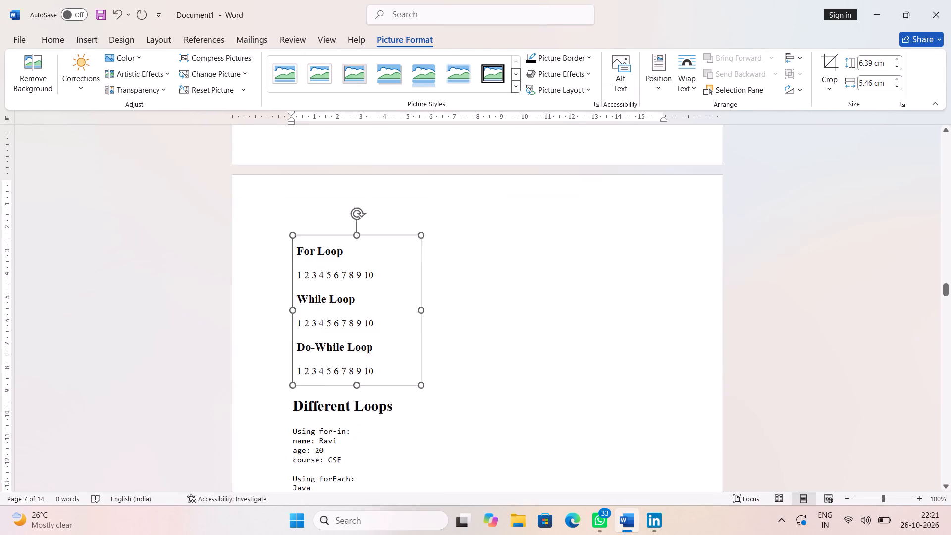
scroll(452, 291, down, 1)
click(344, 344)
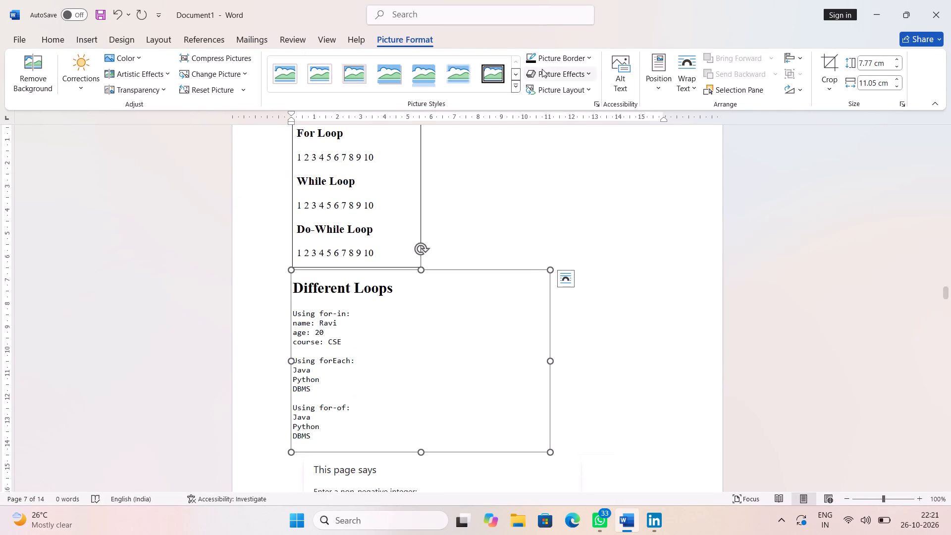
click(554, 63)
click(540, 89)
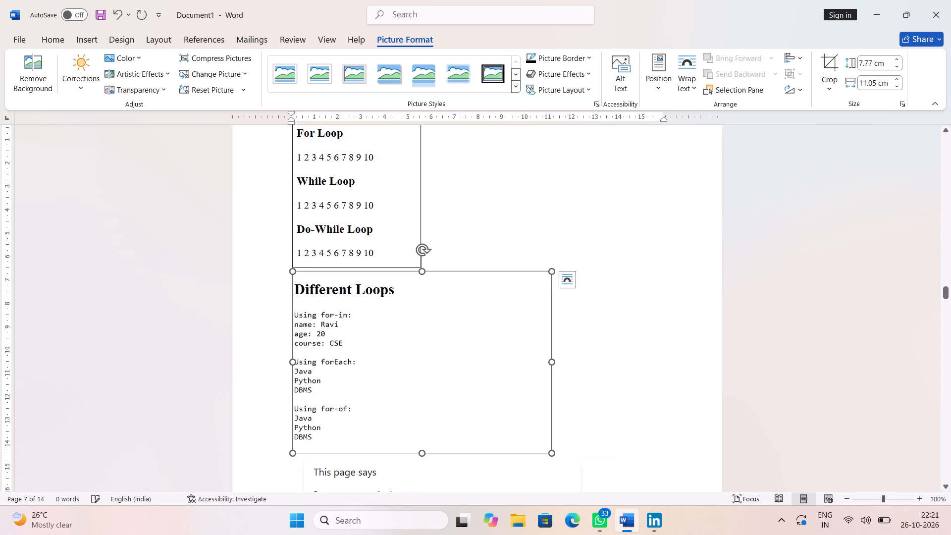
scroll(485, 282, down, 2)
click(422, 308)
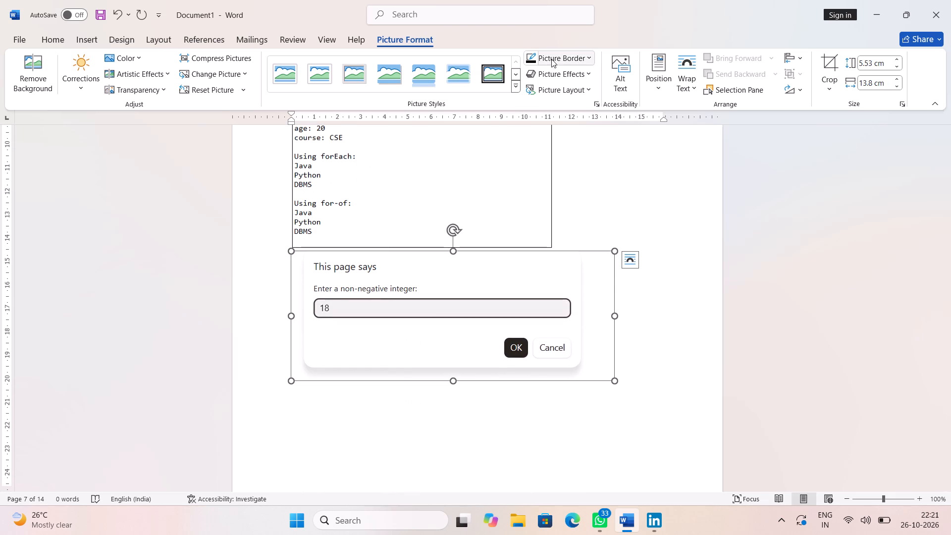
click(554, 56)
click(540, 91)
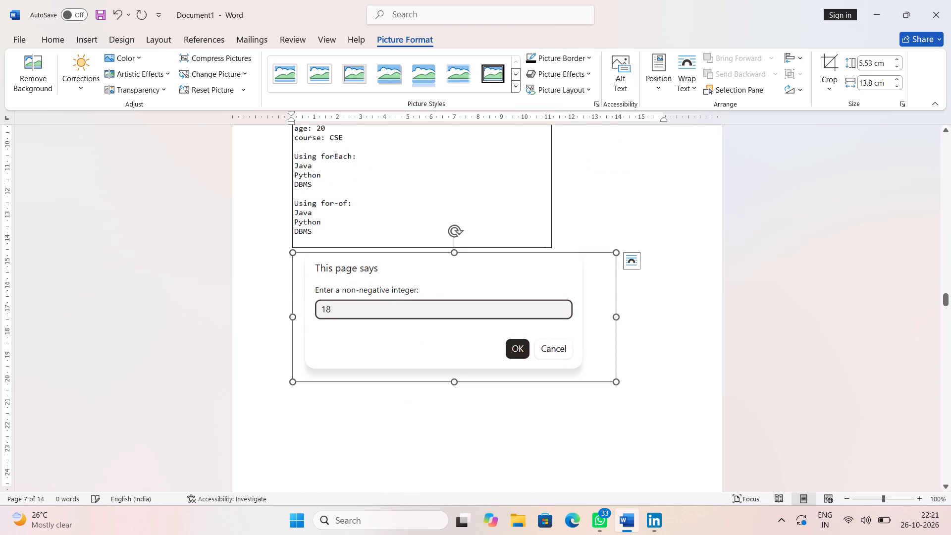
Outline the "18 is not an Armstrong number" alert and the "153" prompt pictures on page 8 with the black theme colour.
scroll(496, 221, down, 3)
click(424, 305)
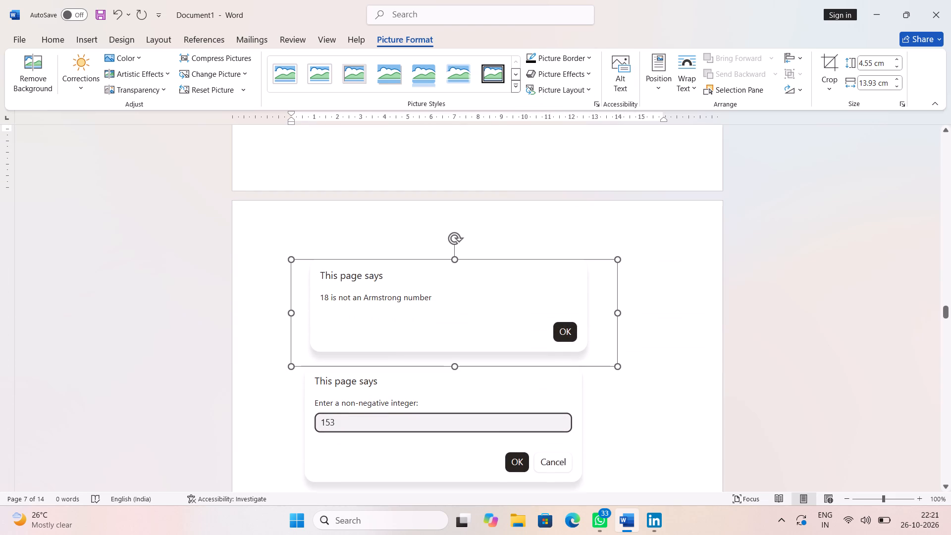
click(564, 61)
click(540, 91)
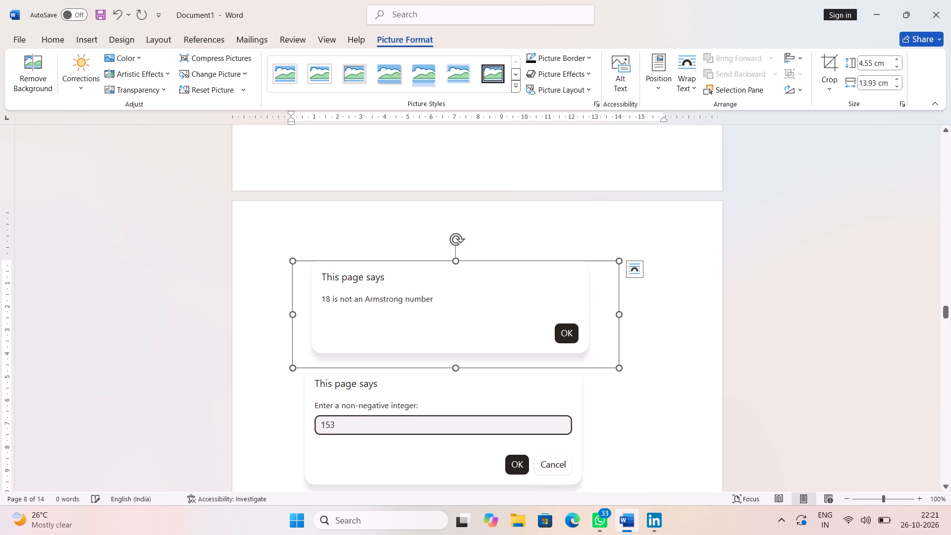
click(477, 381)
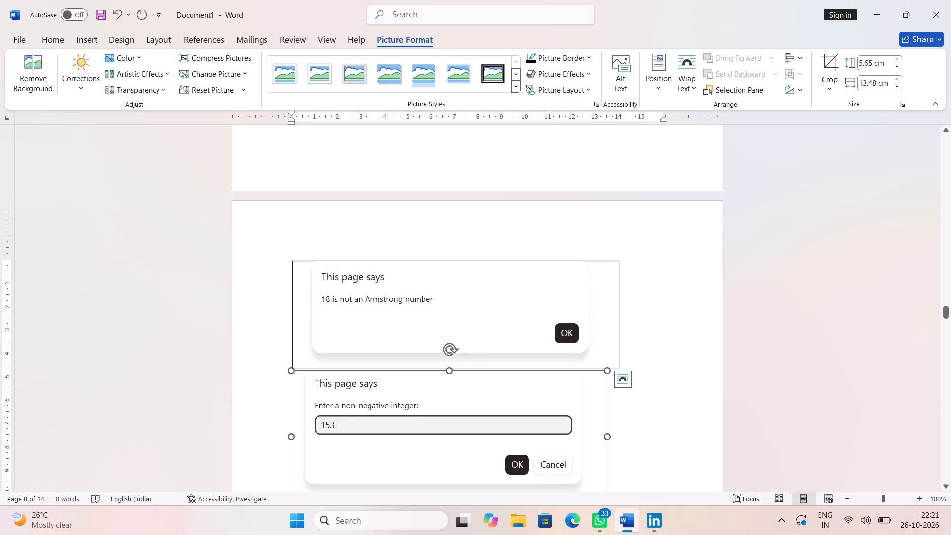
click(555, 56)
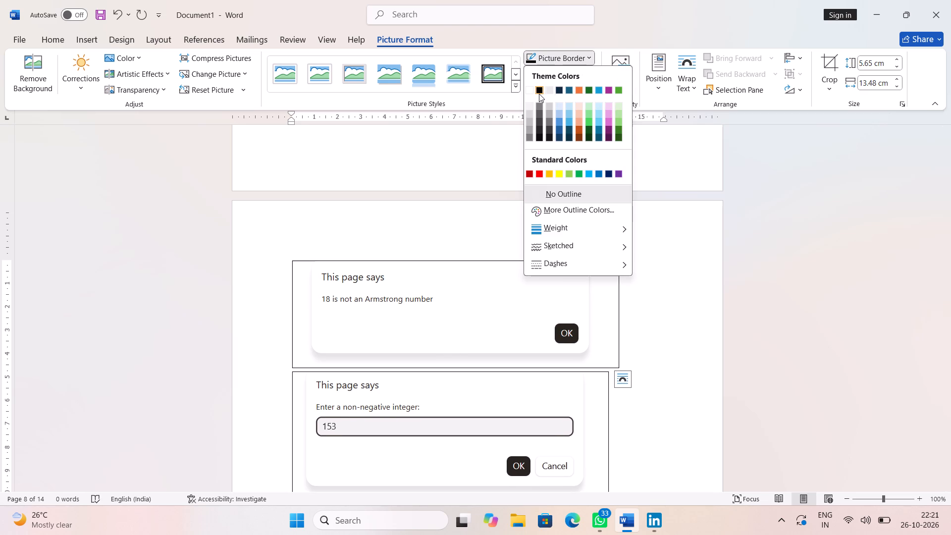
click(539, 94)
Outline the "153 is an Armstrong number" alert and "Enter deposited amount" prompt pictures on page 8 with the black theme colour.
scroll(513, 257, down, 3)
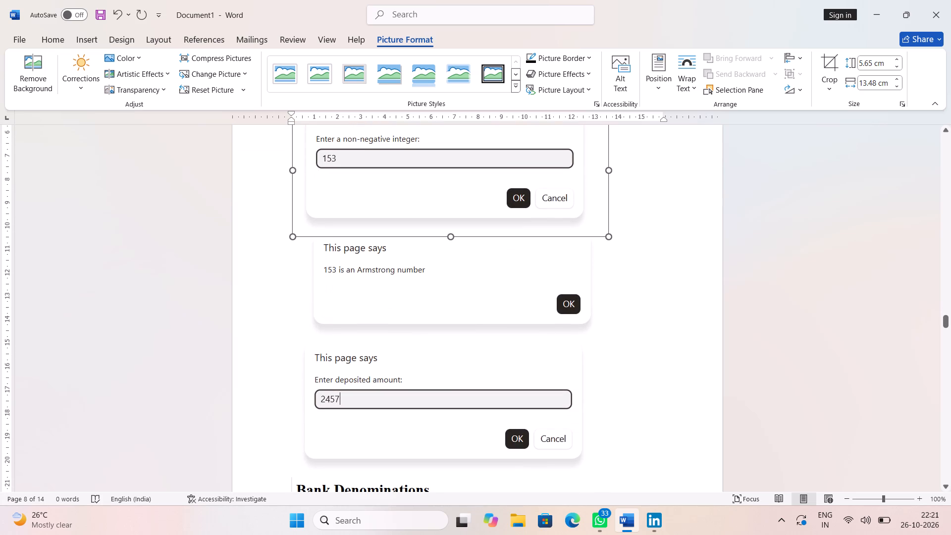
click(468, 294)
drag(551, 61, 543, 79)
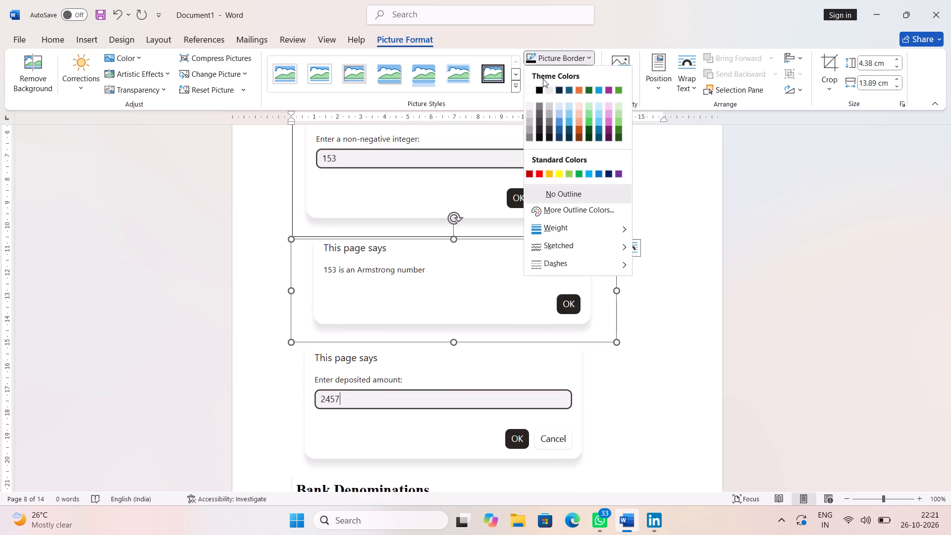
drag(543, 79, 539, 89)
click(539, 89)
scroll(504, 276, down, 1)
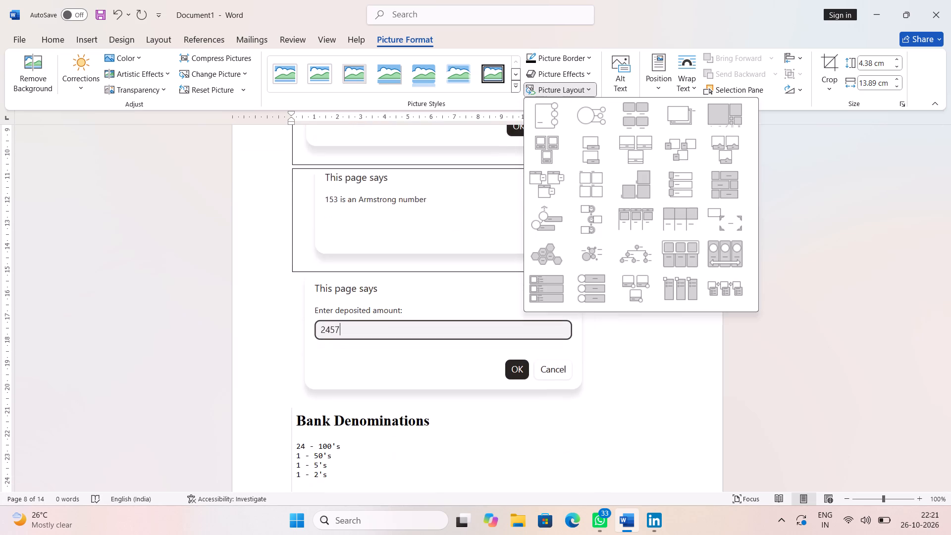
click(466, 295)
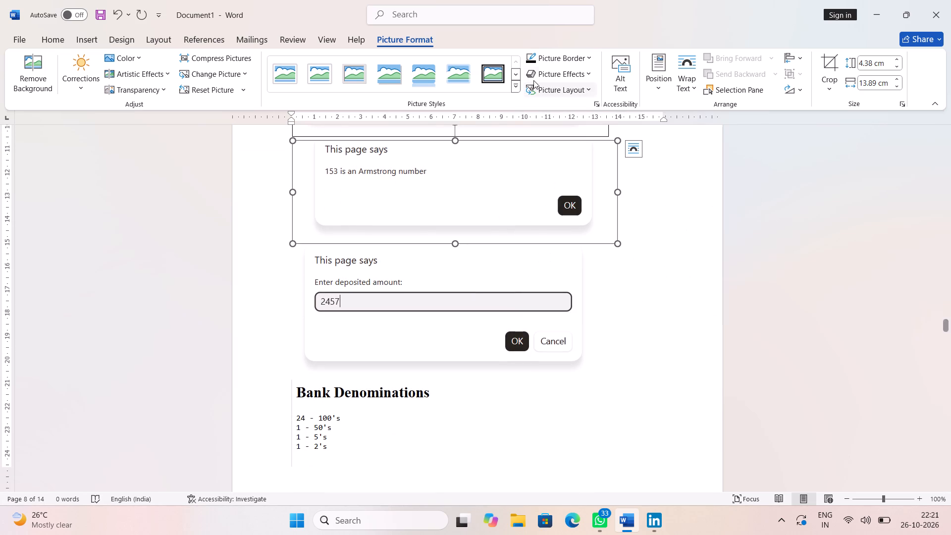
click(545, 58)
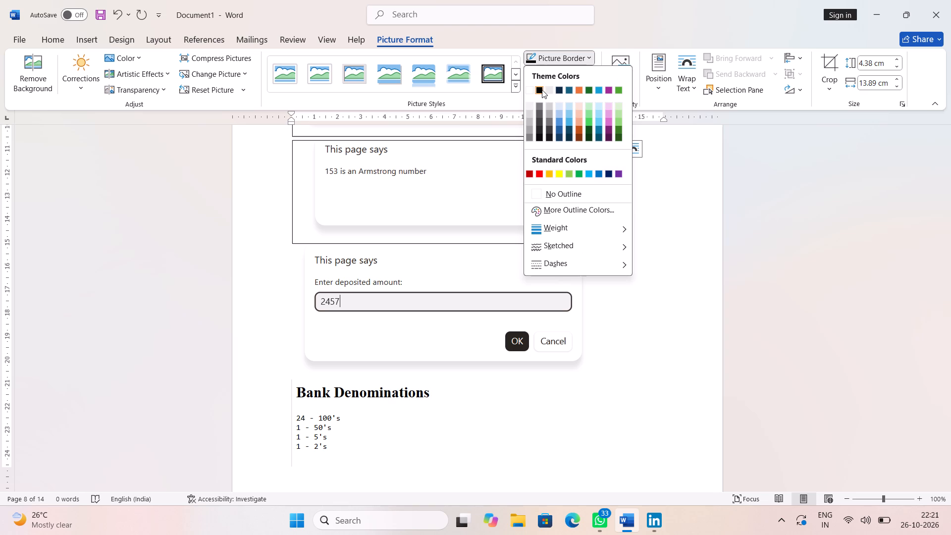
click(539, 89)
click(471, 311)
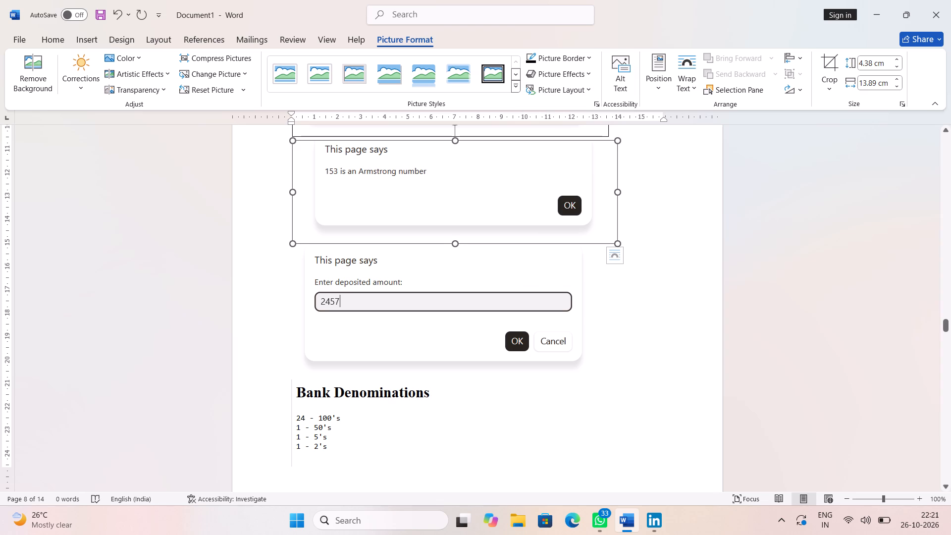
click(559, 65)
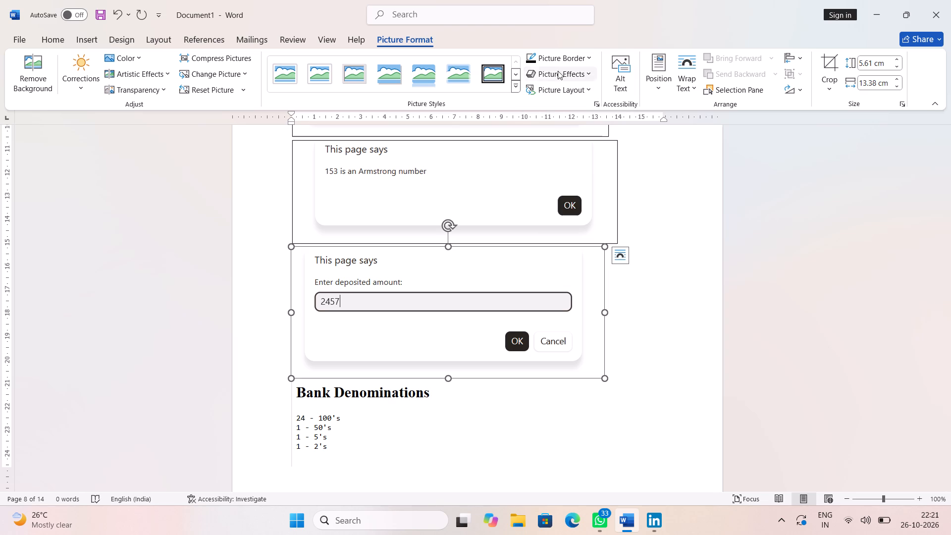
click(559, 62)
click(541, 91)
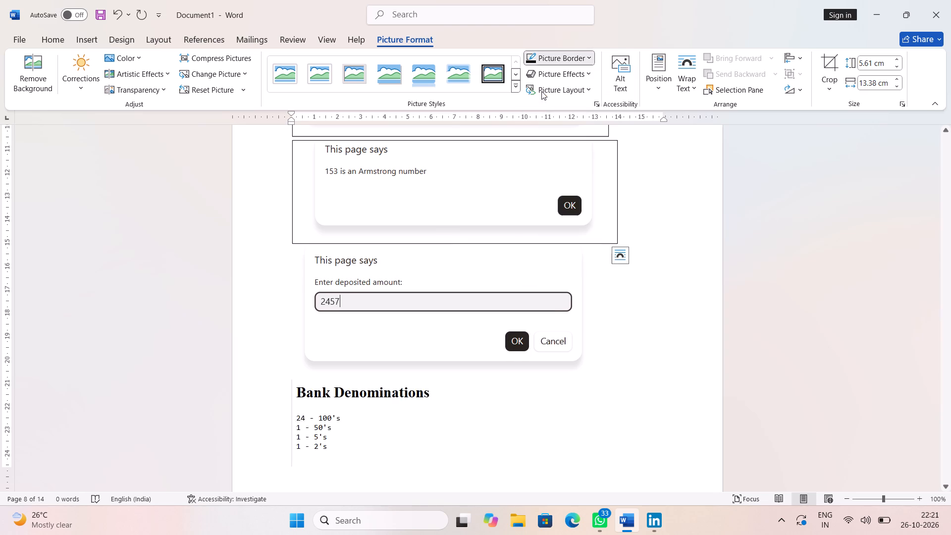
Outline the "Enter a number" prompt picture in the dark blue theme colour and the Bank Denominations picture in black on page 9.
scroll(497, 272, down, 3)
scroll(497, 272, up, 2)
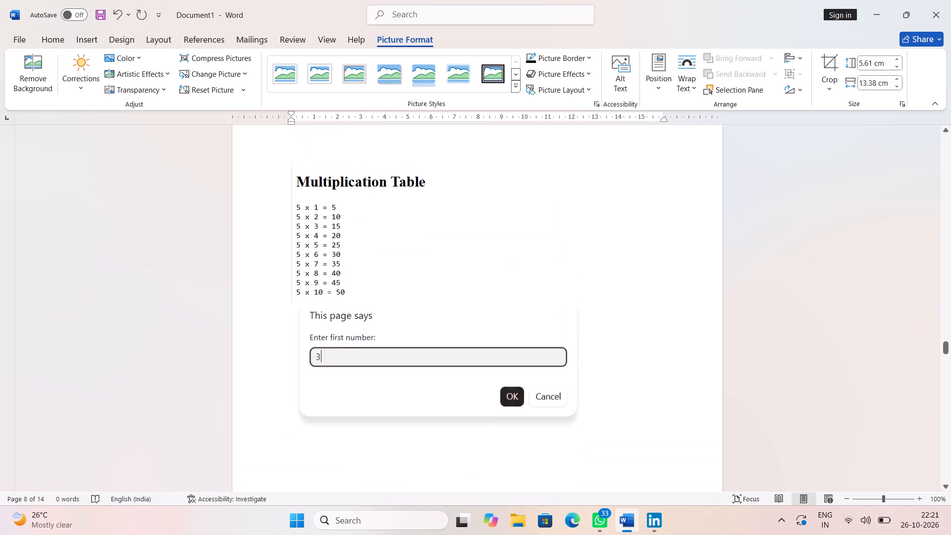
scroll(497, 272, up, 2)
click(465, 203)
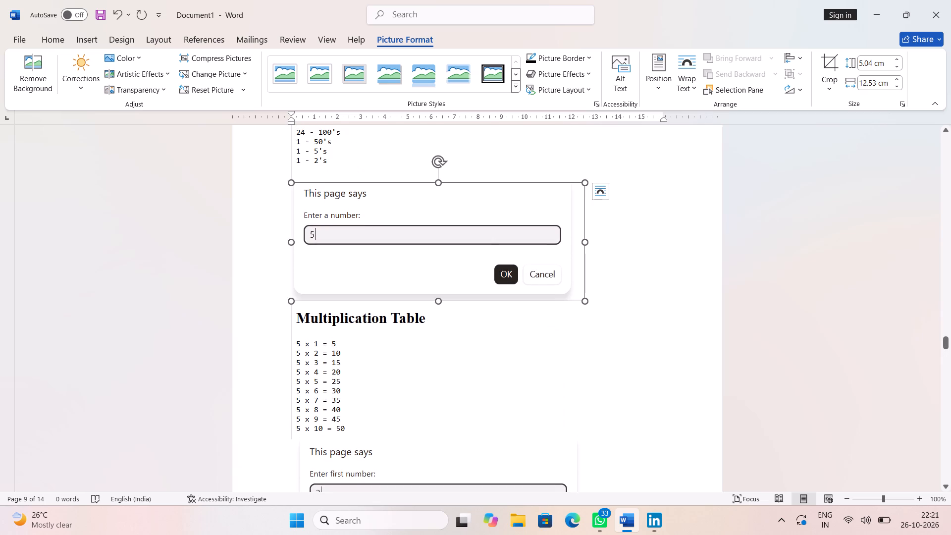
click(564, 63)
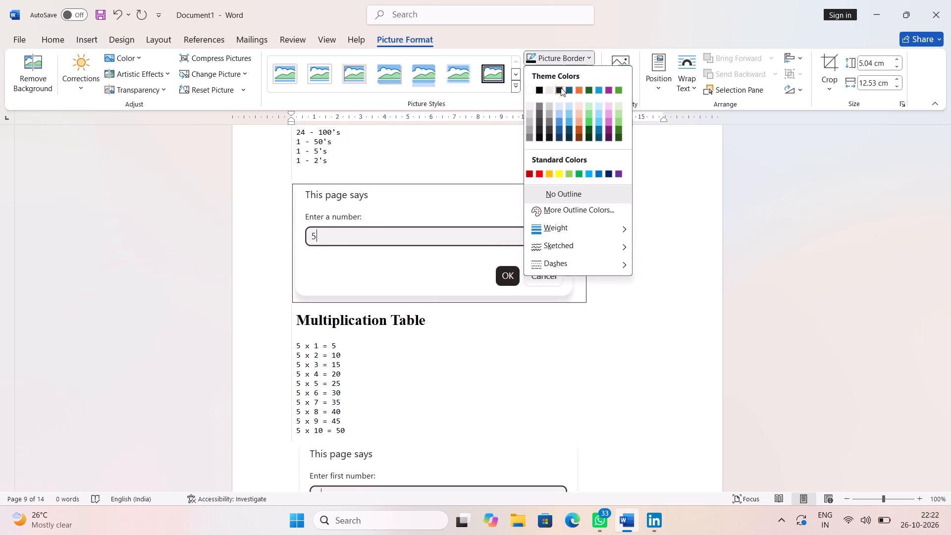
click(561, 88)
scroll(454, 171, up, 1)
click(425, 235)
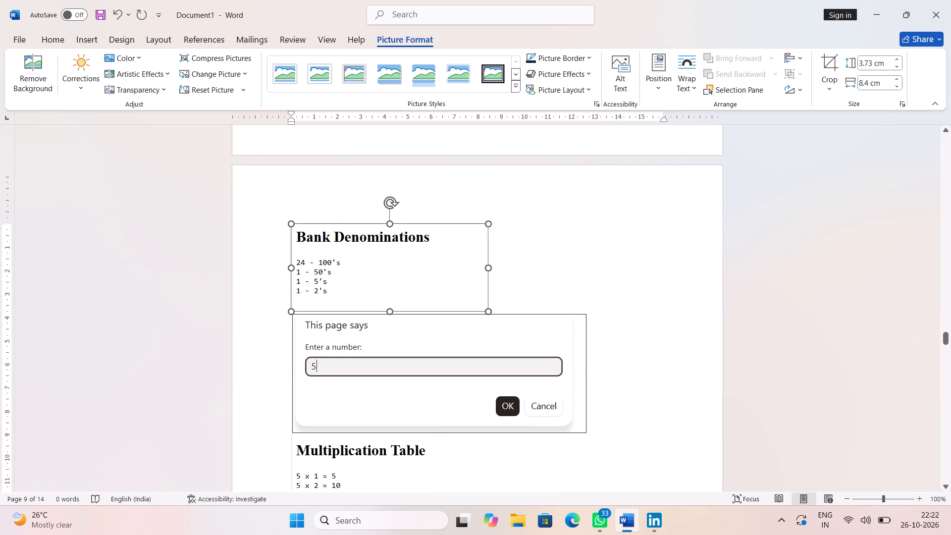
click(566, 62)
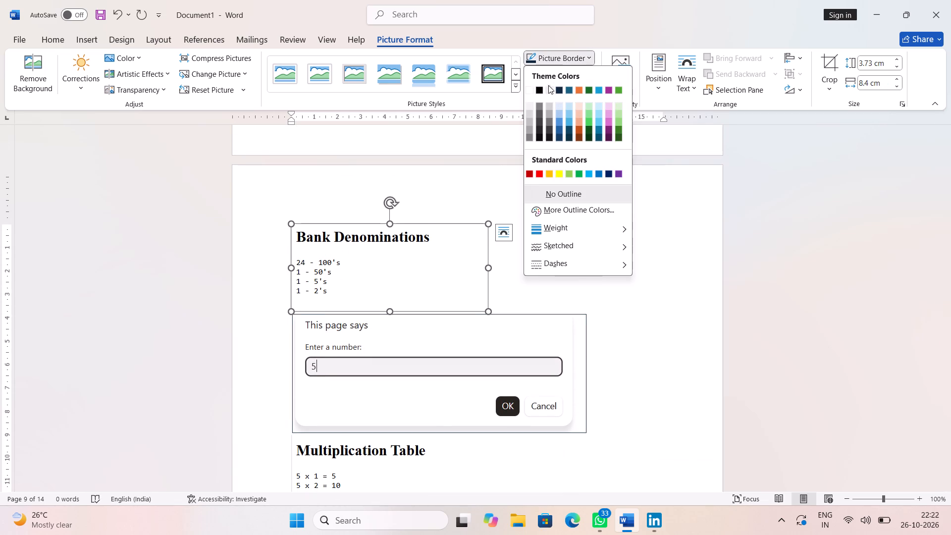
click(541, 87)
Outline the Multiplication Table and "Enter first number" prompt pictures on page 9 with the black theme colour.
scroll(523, 270, down, 2)
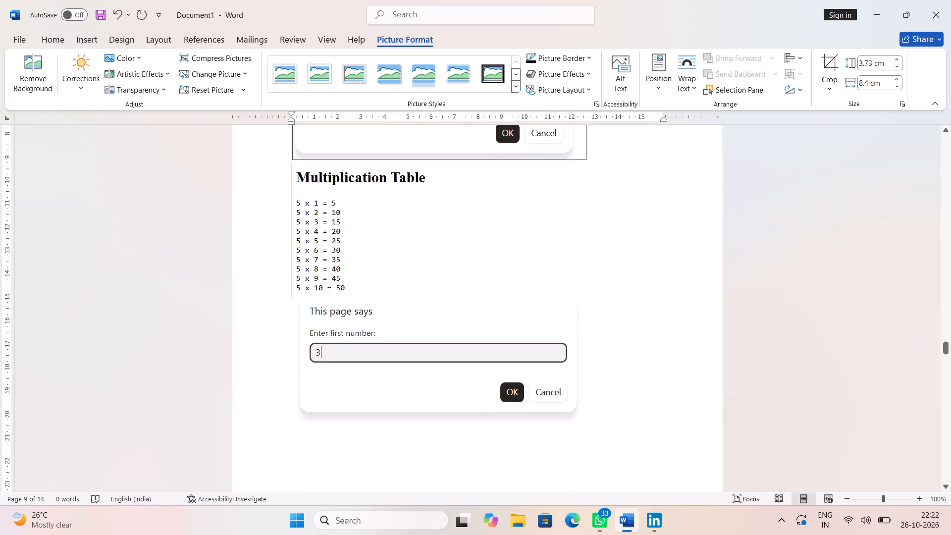
click(447, 243)
click(382, 237)
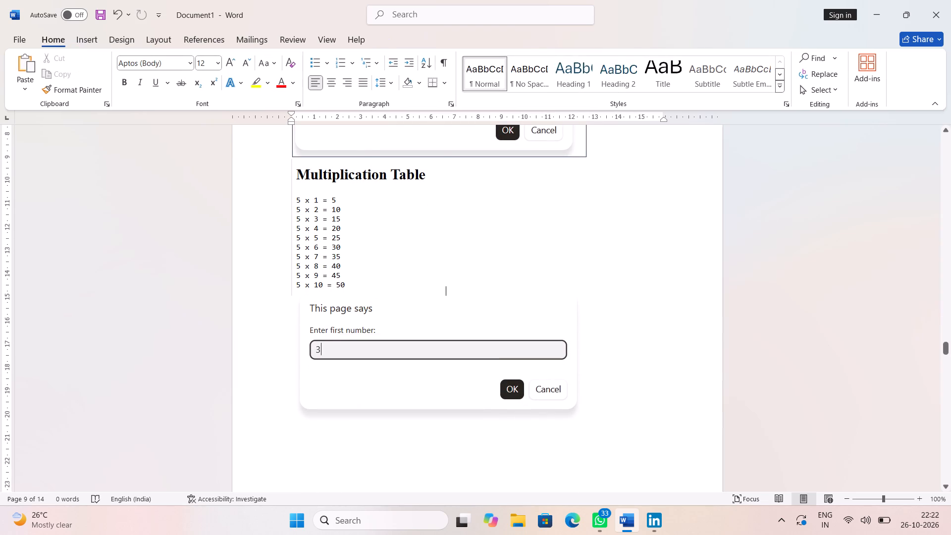
click(565, 54)
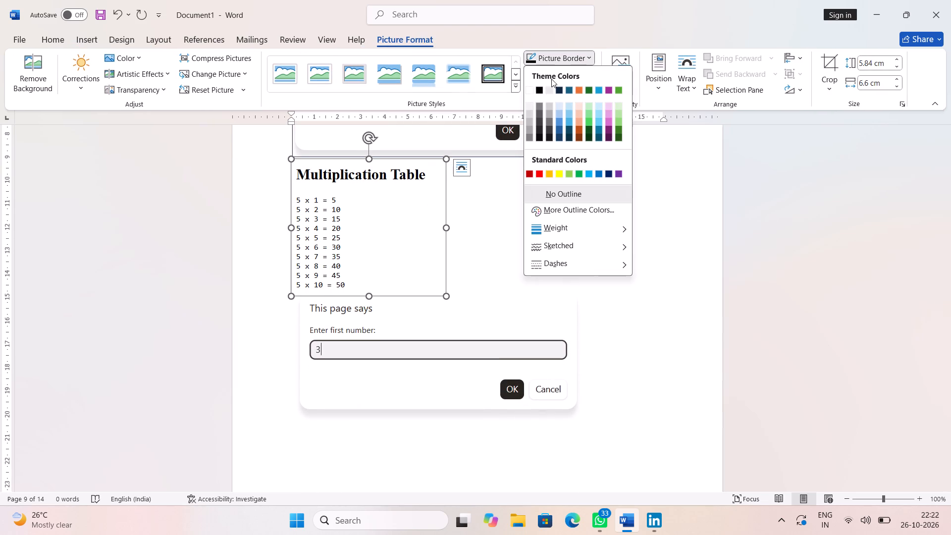
click(539, 88)
click(416, 329)
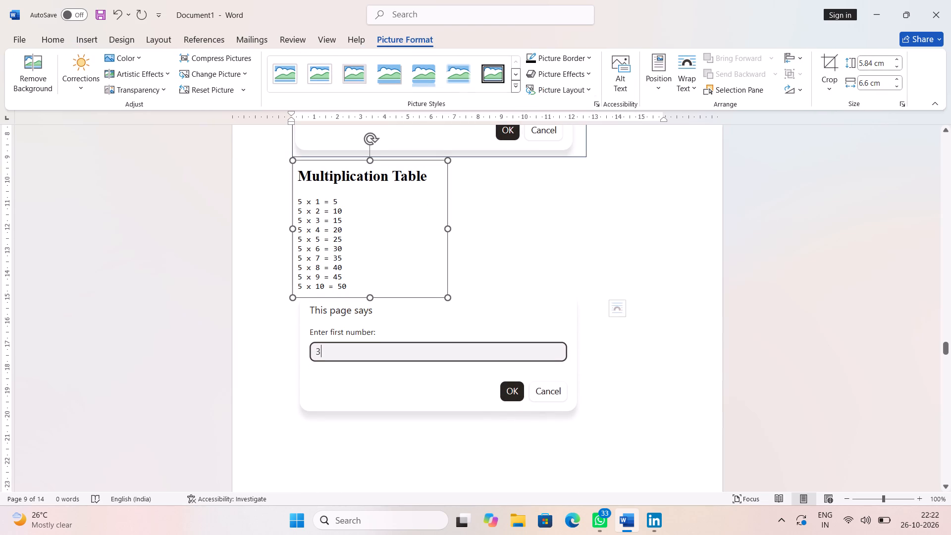
click(546, 66)
click(558, 59)
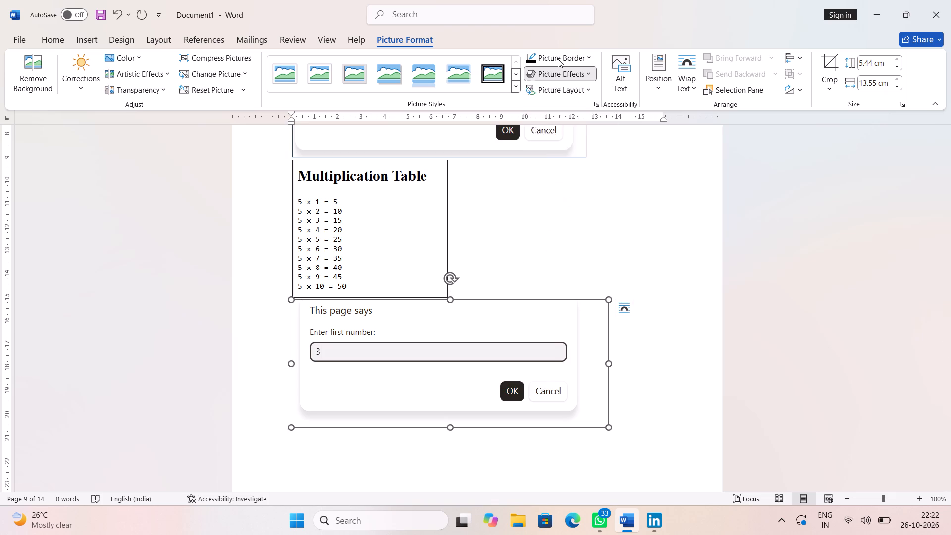
click(536, 91)
Outline the "Enter operator" prompt picture in the dark blue theme colour and the "Enter second number" picture in black on page 10.
scroll(526, 207, down, 3)
click(377, 313)
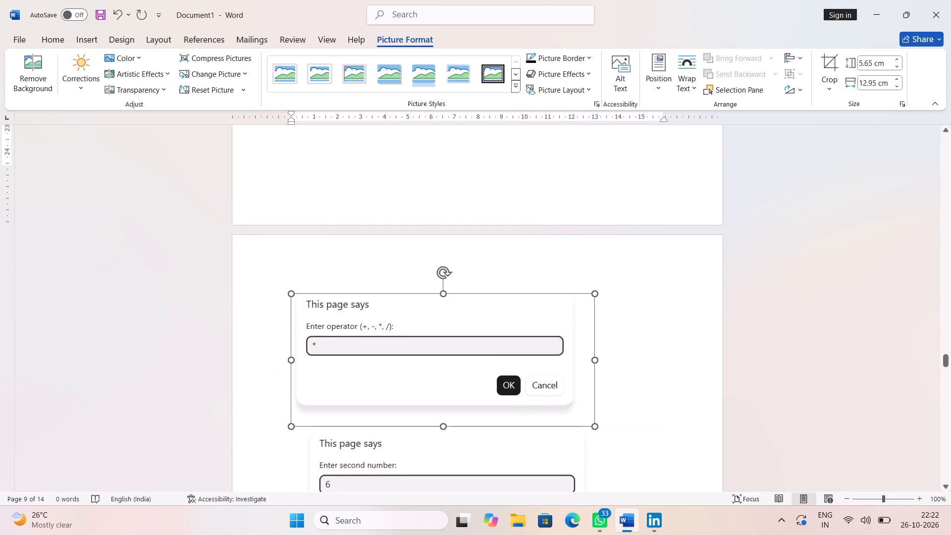
click(562, 52)
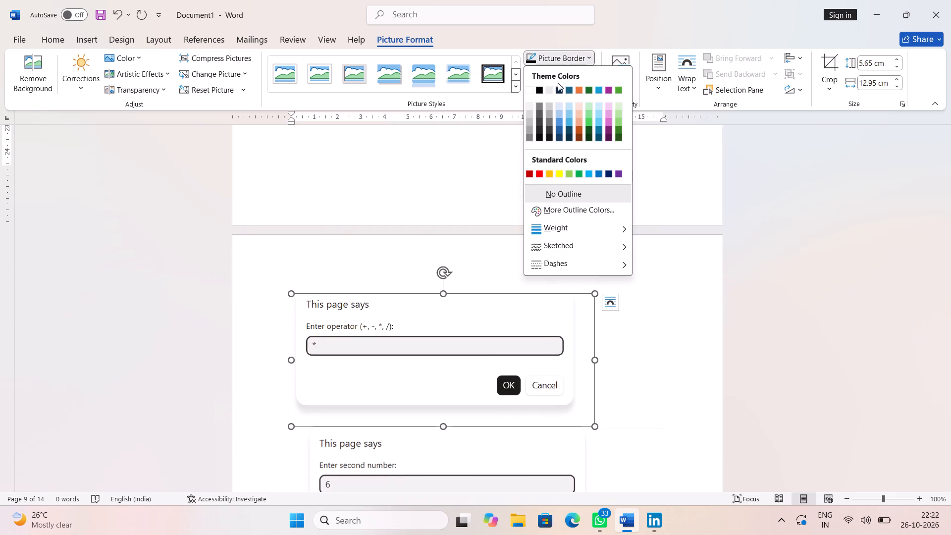
click(558, 88)
scroll(486, 218, down, 1)
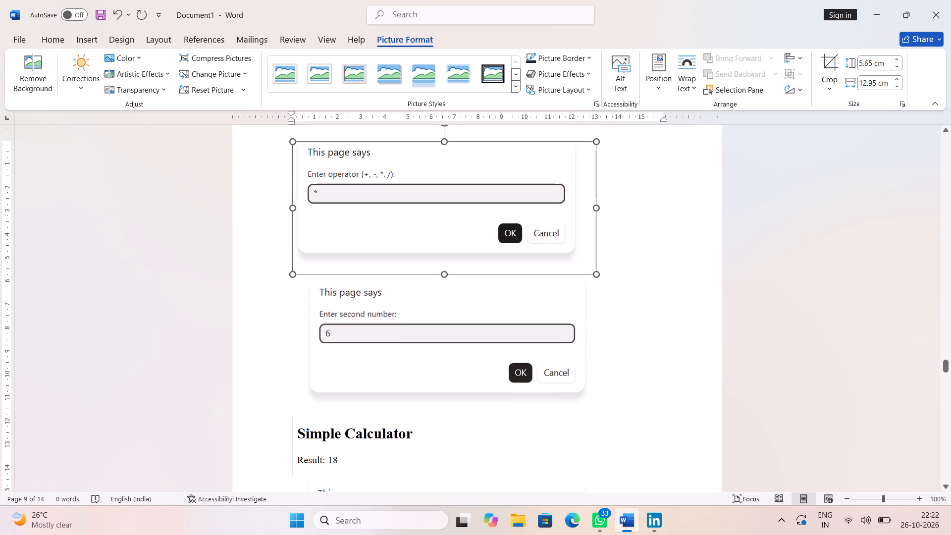
click(386, 345)
click(552, 67)
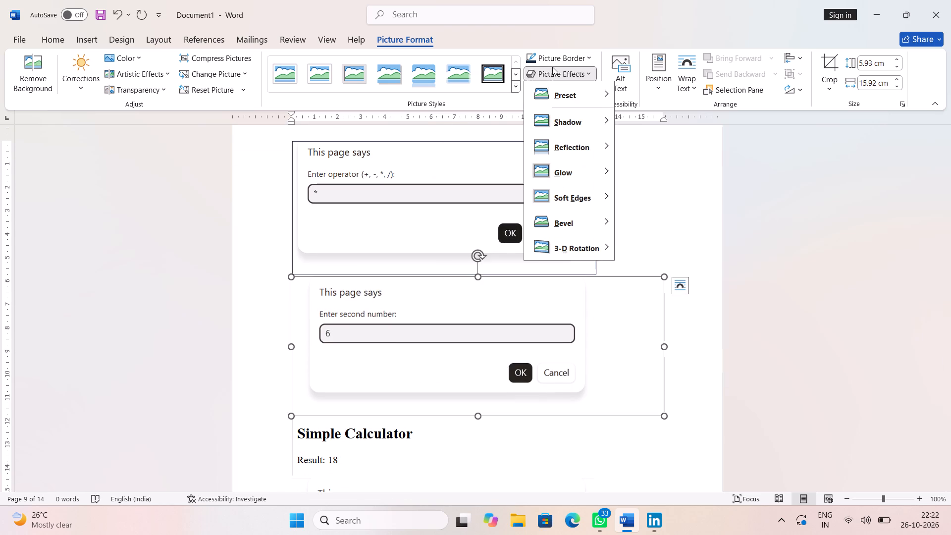
click(558, 59)
click(540, 87)
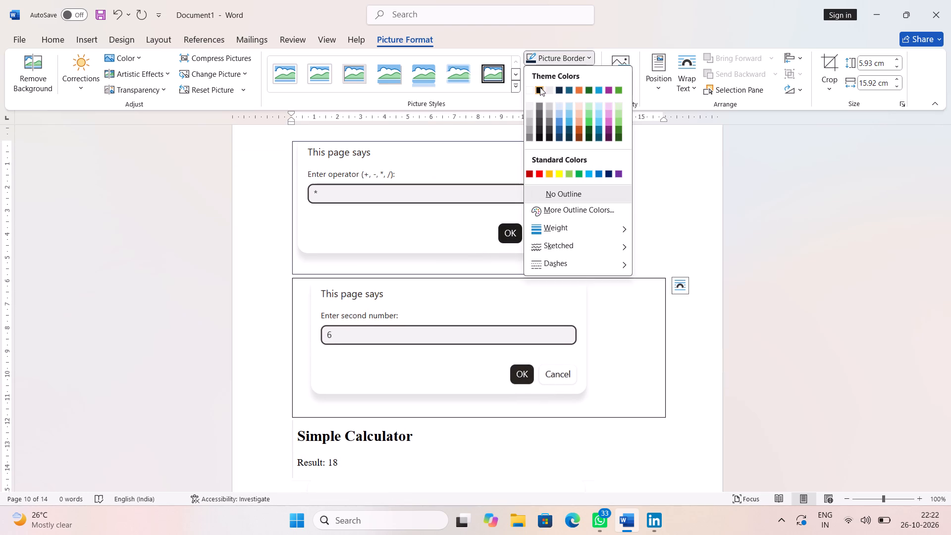
Outline the Simple Calculator result and "Enter a non-negative integer" prompt pictures on page 10 with the dark blue theme colour.
scroll(512, 249, down, 2)
click(449, 311)
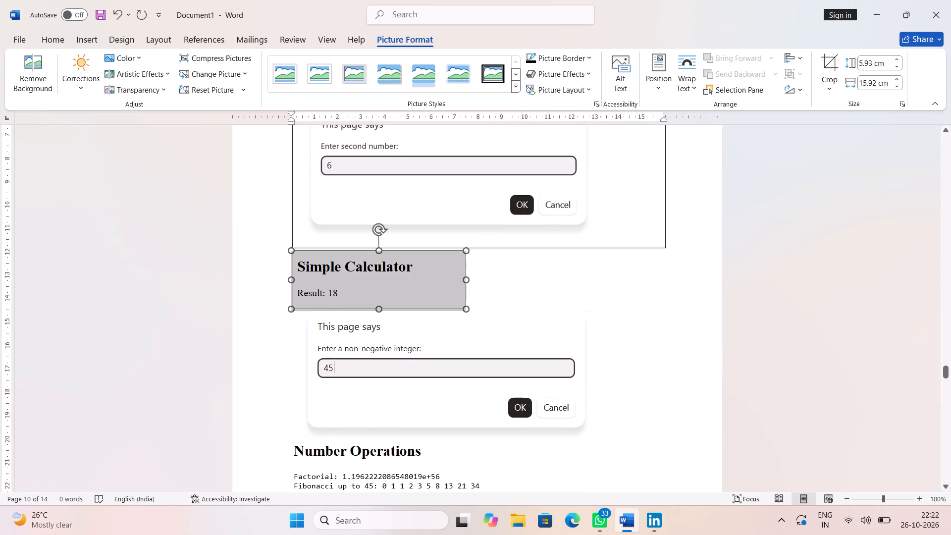
click(570, 61)
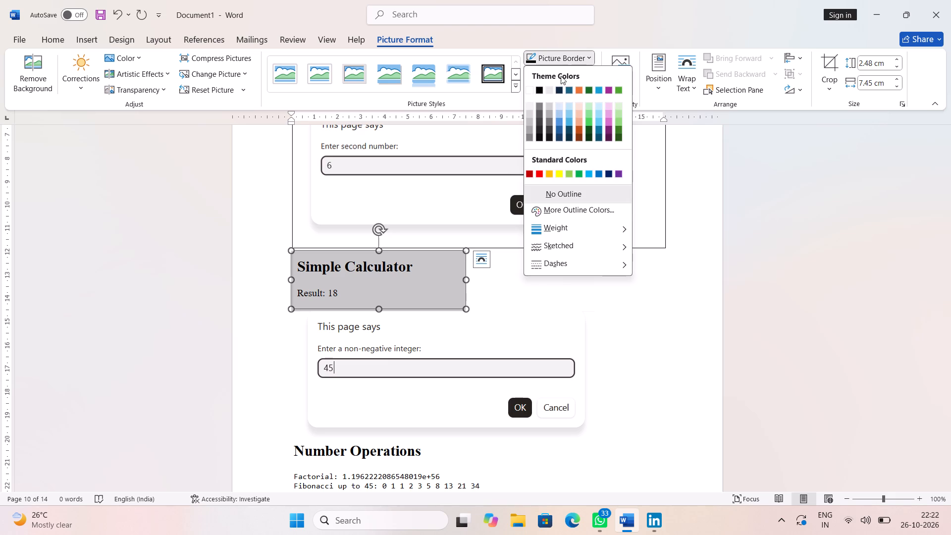
click(561, 87)
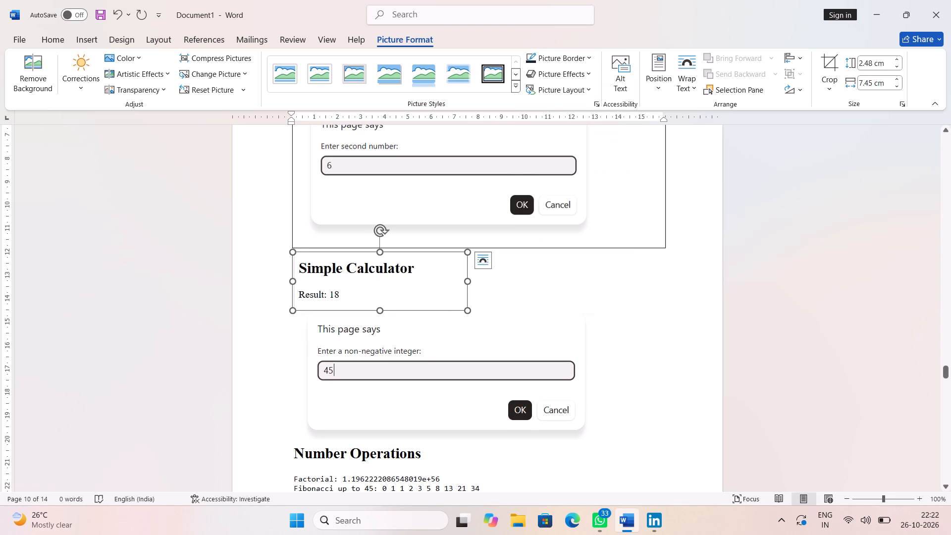
click(486, 390)
click(564, 57)
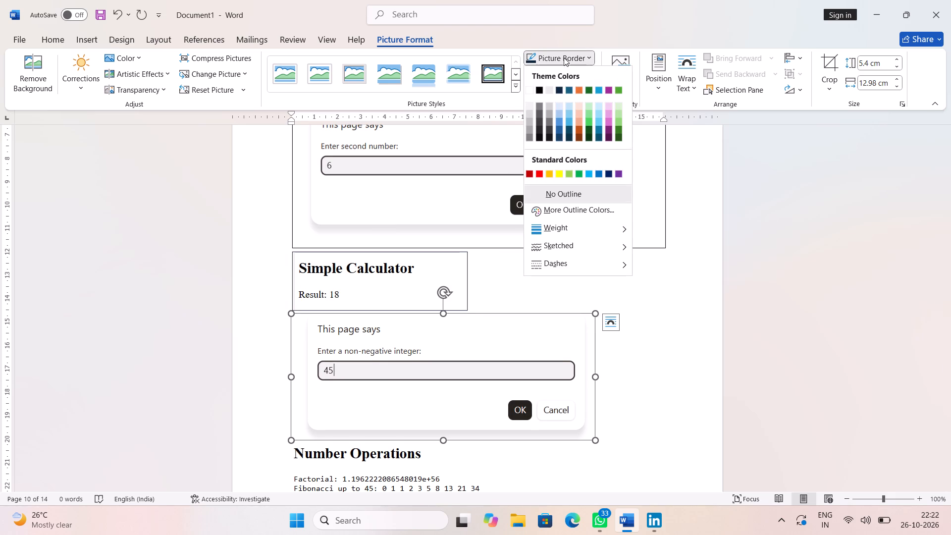
click(559, 91)
Outline the Number Operations picture at the bottom of page 10 with the black theme colour.
scroll(494, 275, down, 1)
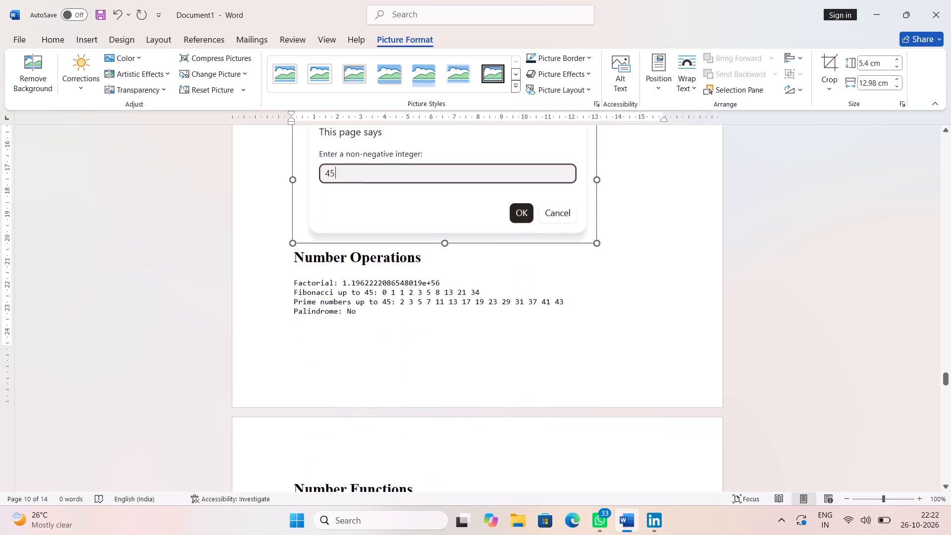
click(428, 304)
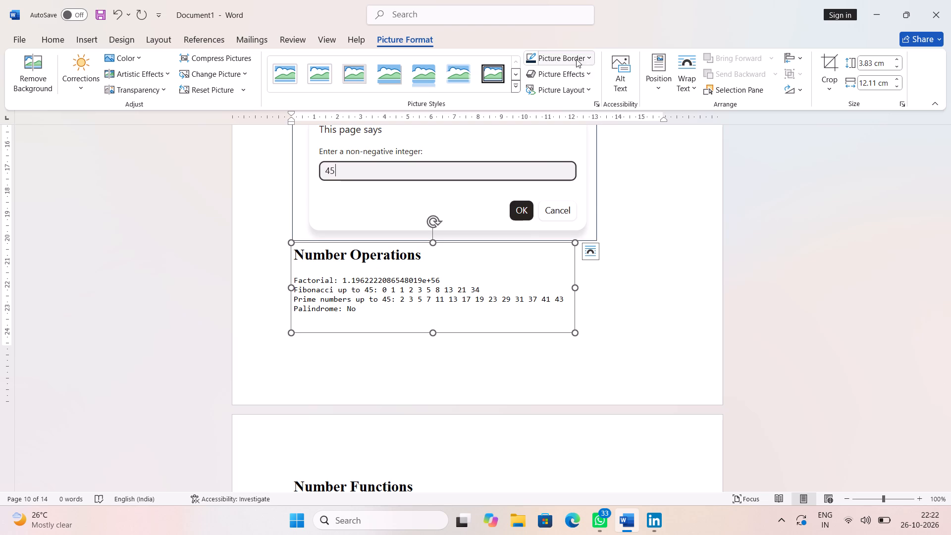
click(576, 59)
click(540, 87)
Outline the first three Number Functions pictures on page 11, down to the Fibonacci one, with the black theme colour.
scroll(502, 238, down, 1)
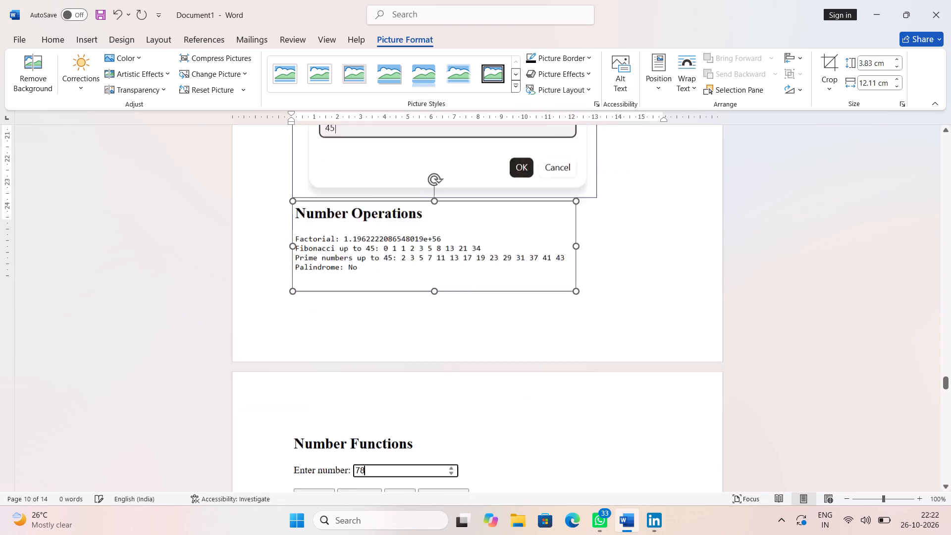
scroll(502, 238, down, 2)
scroll(443, 267, up, 2)
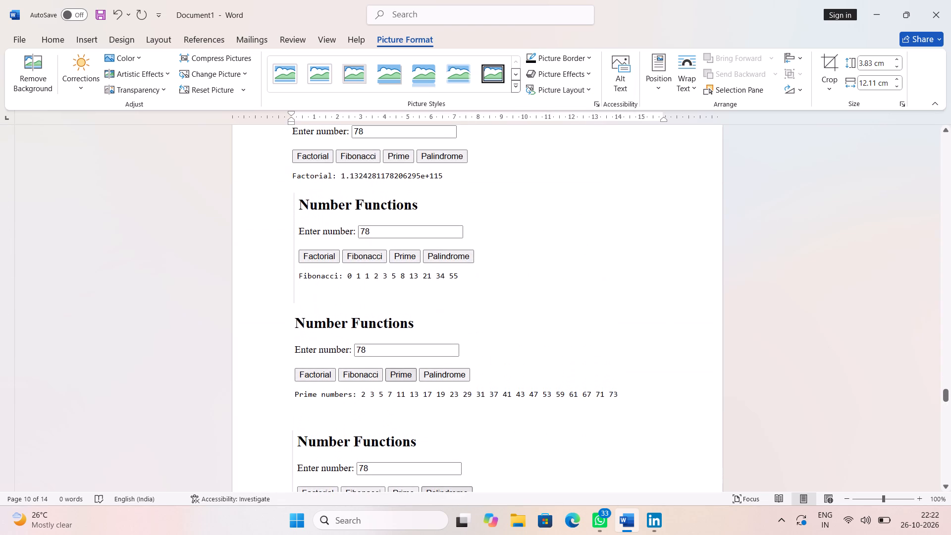
scroll(393, 190, up, 1)
scroll(368, 231, up, 1)
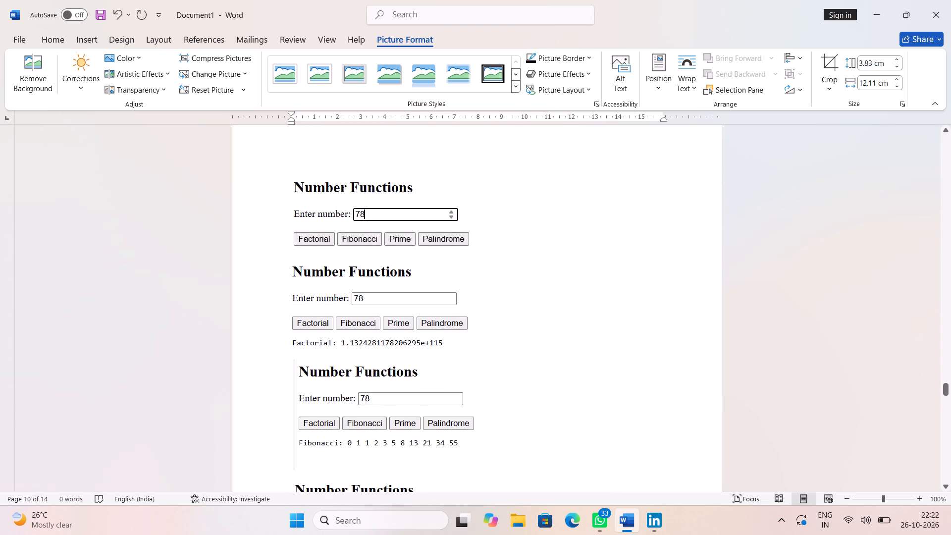
click(327, 201)
click(557, 53)
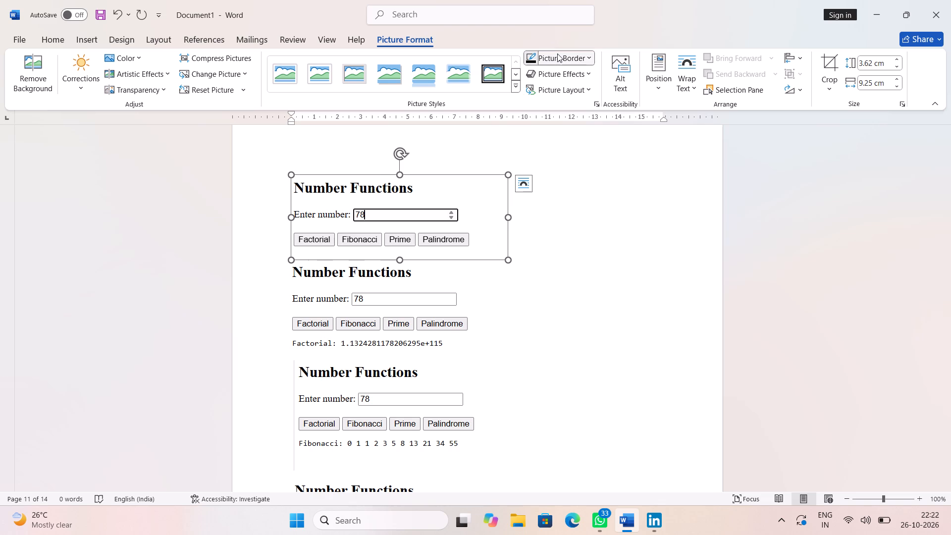
click(540, 89)
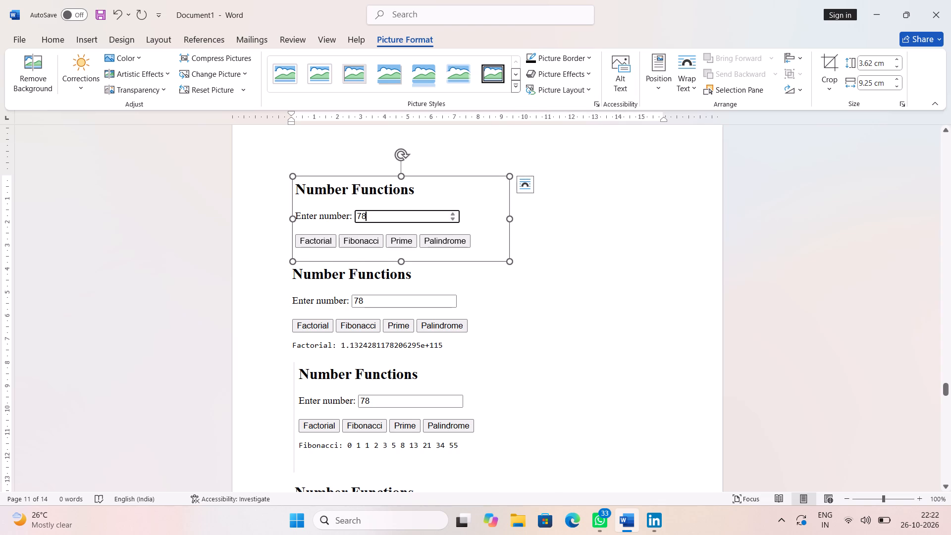
click(453, 287)
click(563, 57)
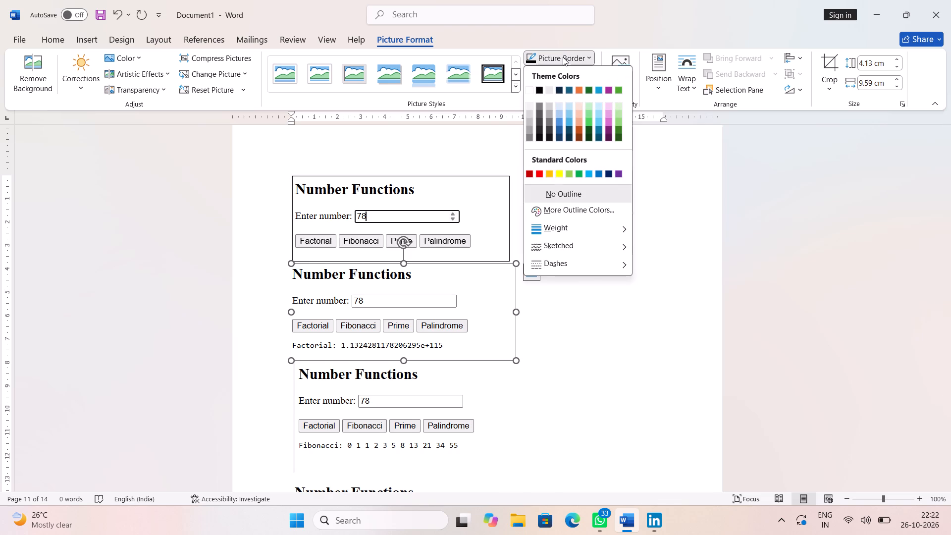
click(540, 91)
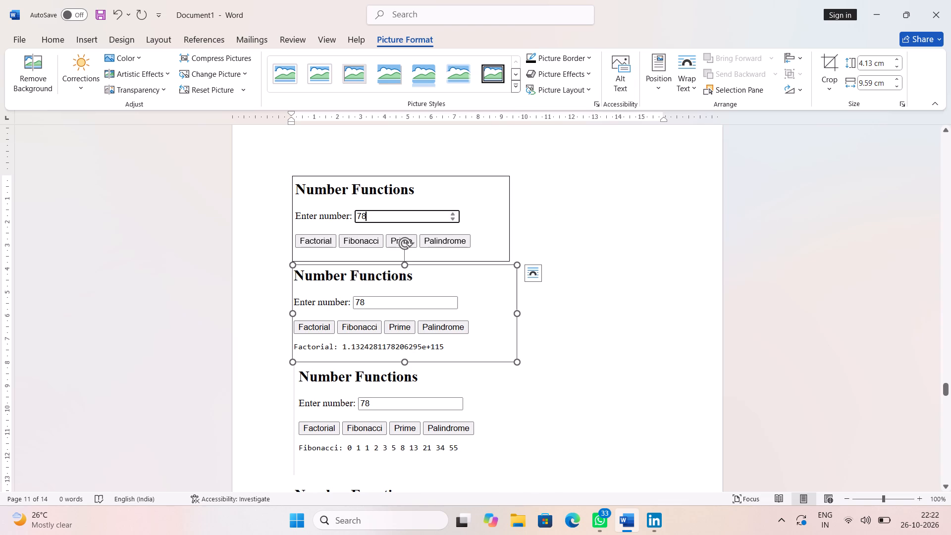
click(479, 377)
click(566, 59)
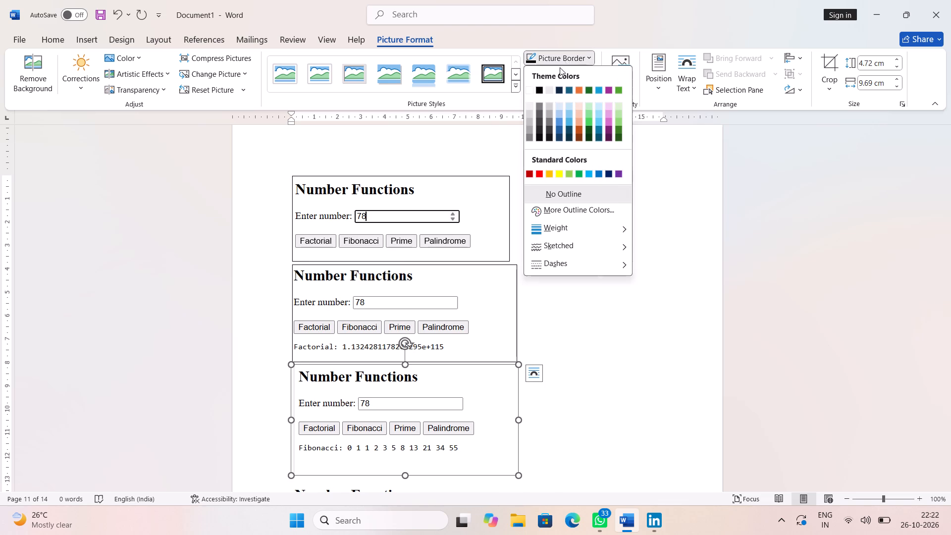
click(537, 89)
Outline the Prime and Palindrome Number Functions pictures on page 11 with the black theme colour.
scroll(488, 255, down, 2)
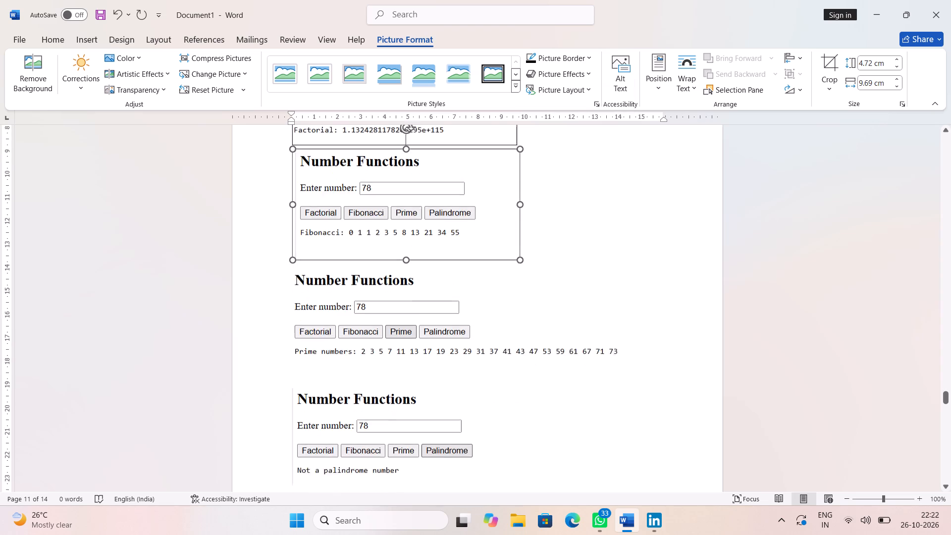
scroll(488, 255, down, 1)
click(430, 282)
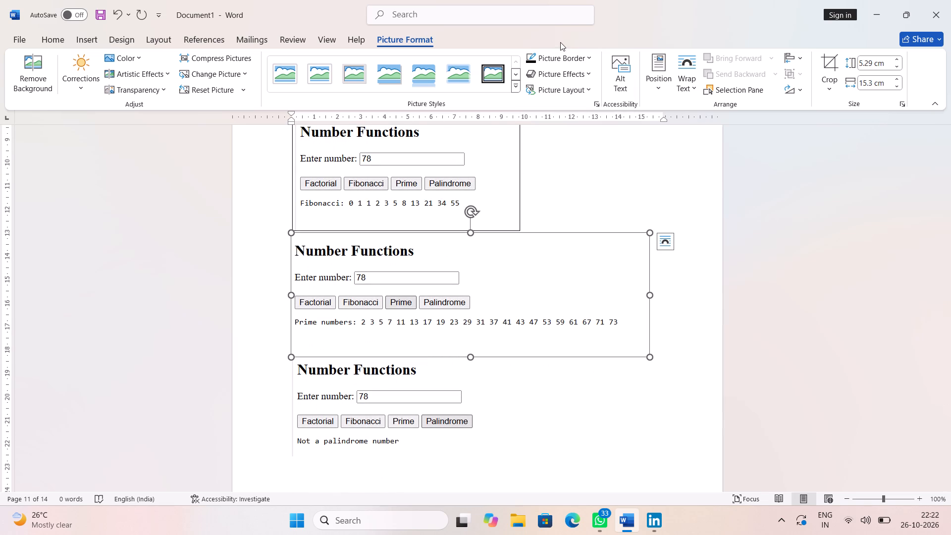
click(557, 57)
click(537, 87)
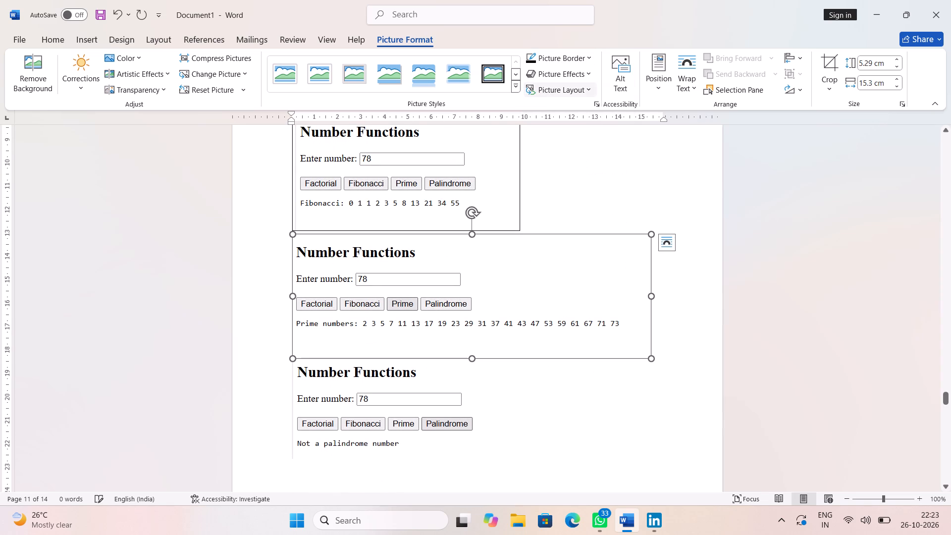
click(437, 381)
click(560, 59)
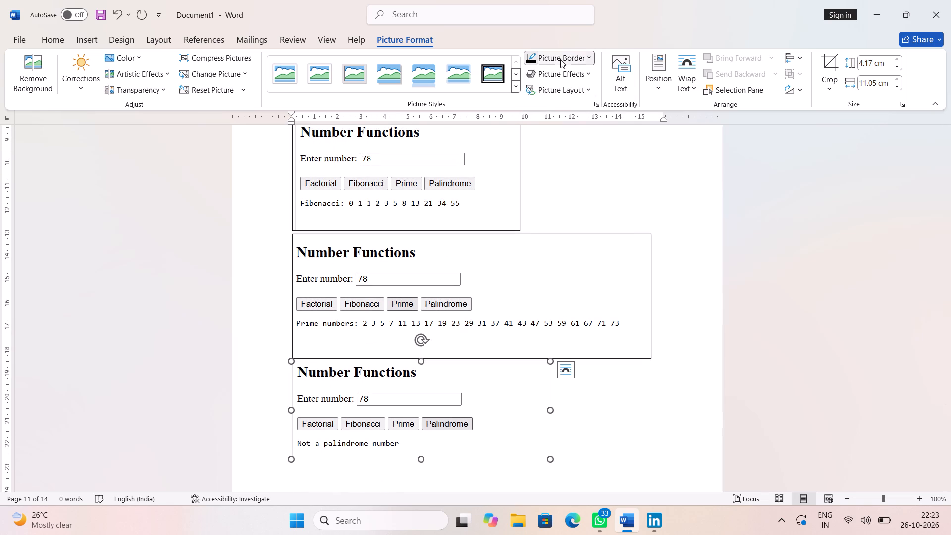
click(541, 89)
Outline the first Registration Form picture and the "Name must start with a letter" alert picture on page 12 in black.
scroll(515, 238, down, 1)
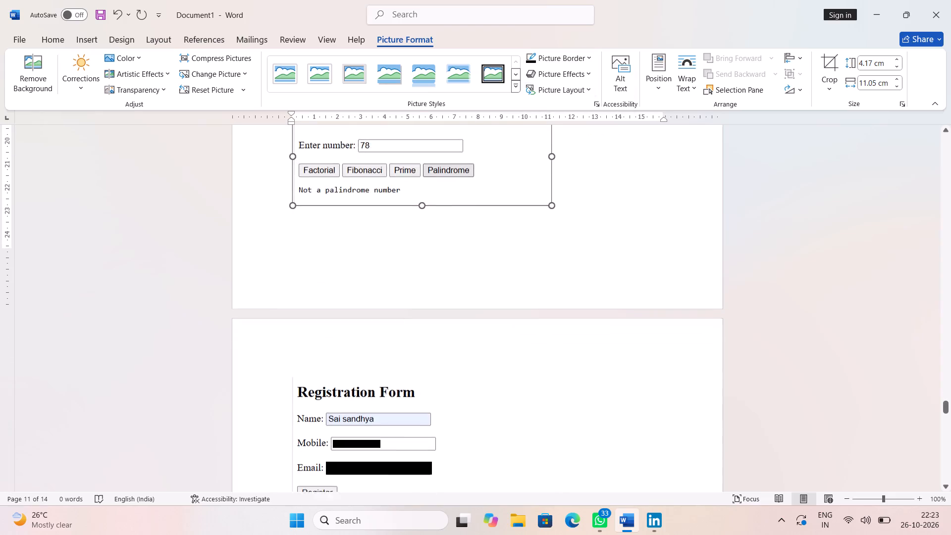
scroll(515, 238, down, 1)
click(397, 400)
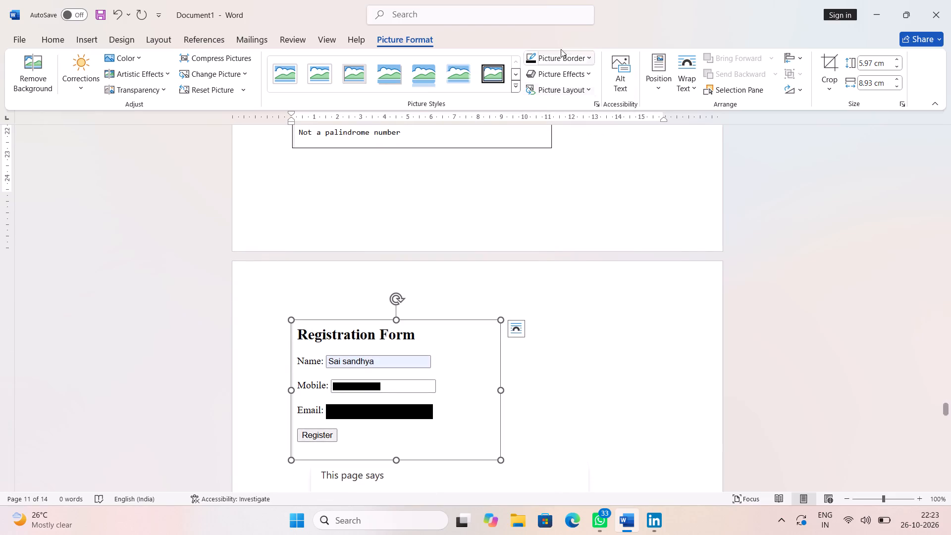
click(562, 53)
click(543, 87)
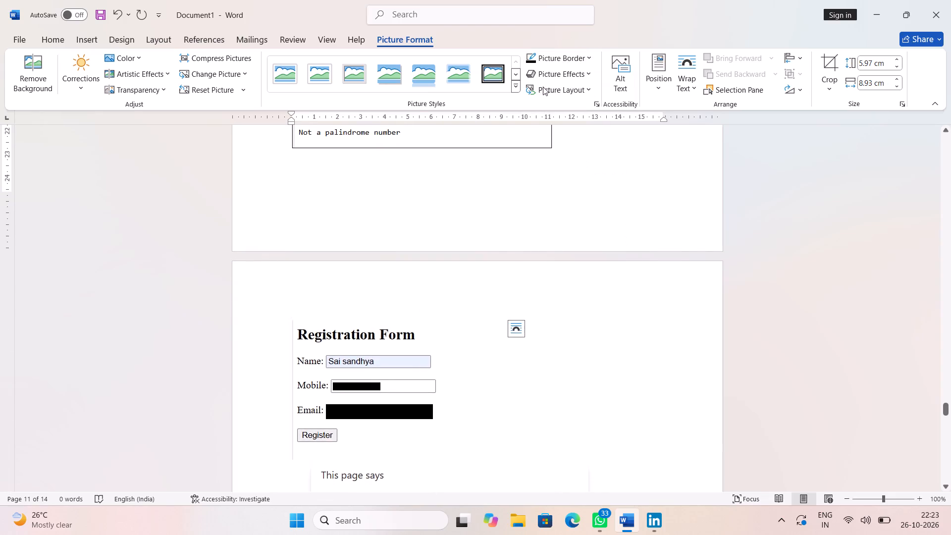
scroll(514, 214, down, 3)
click(442, 286)
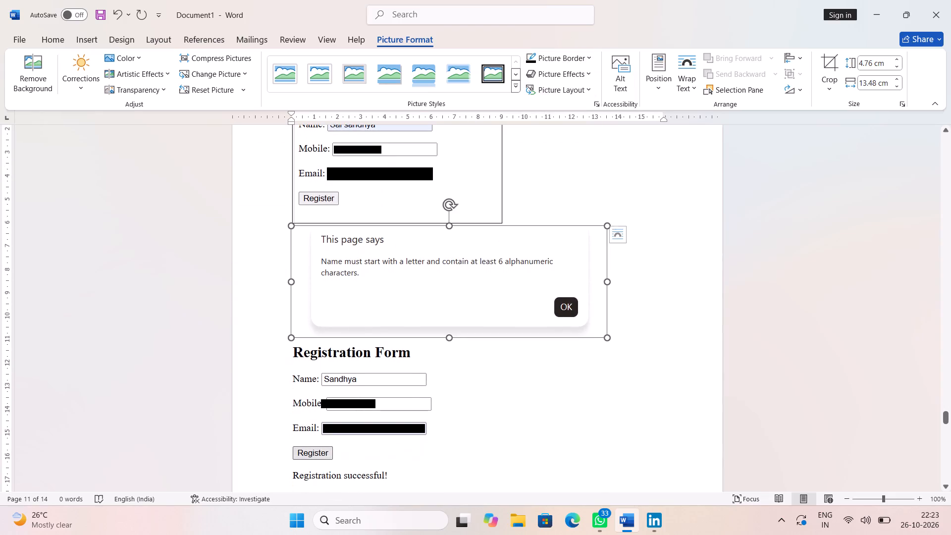
click(573, 60)
click(540, 91)
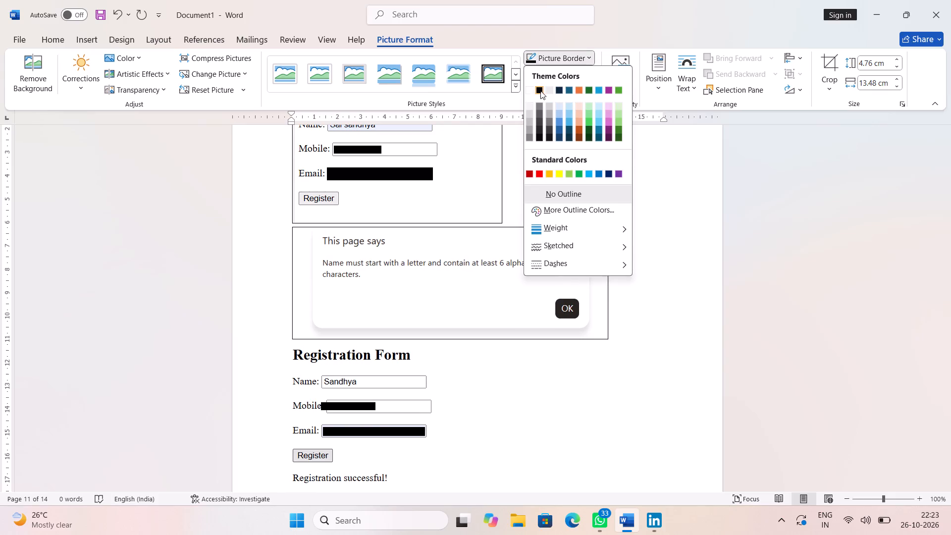
Outline the "Registration successful!" picture and the last Registration Form picture on page 12 with the black theme colour.
scroll(515, 229, down, 1)
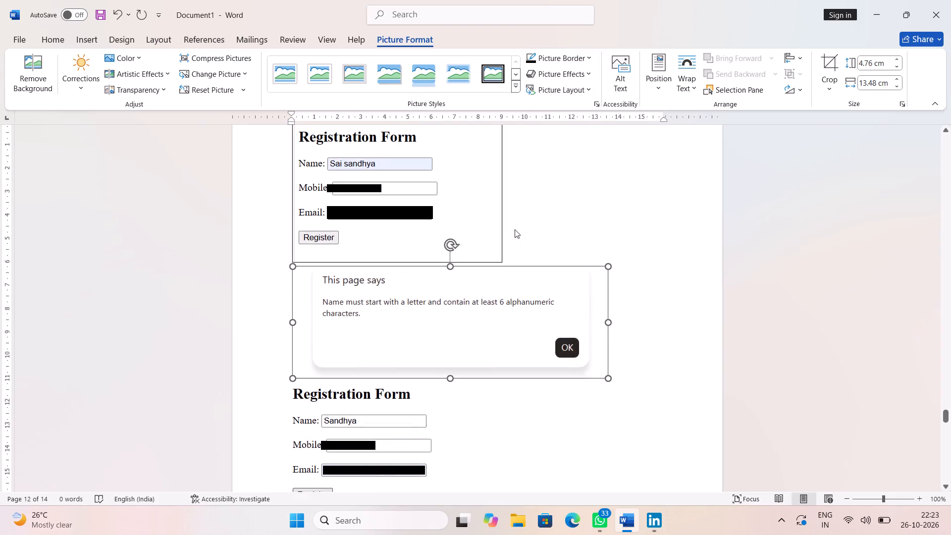
scroll(515, 229, down, 1)
click(388, 304)
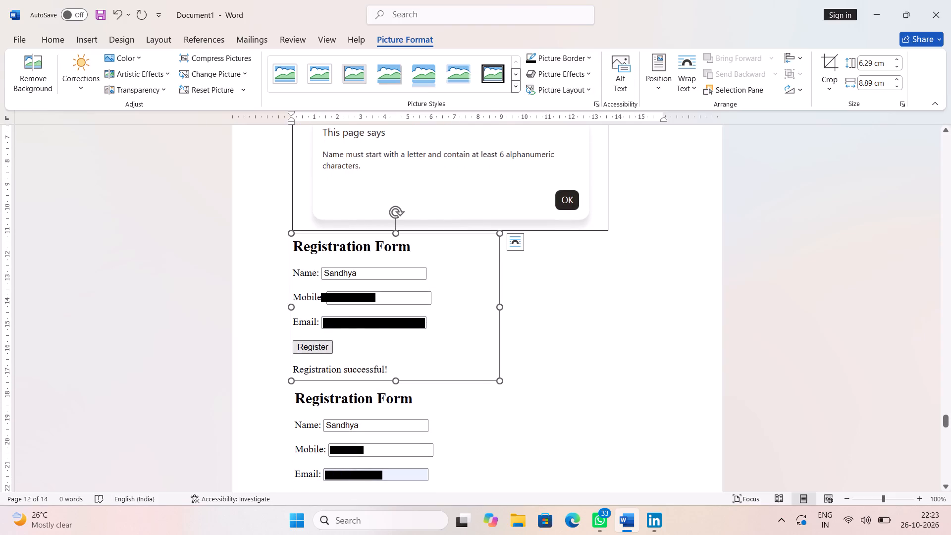
click(546, 55)
click(539, 90)
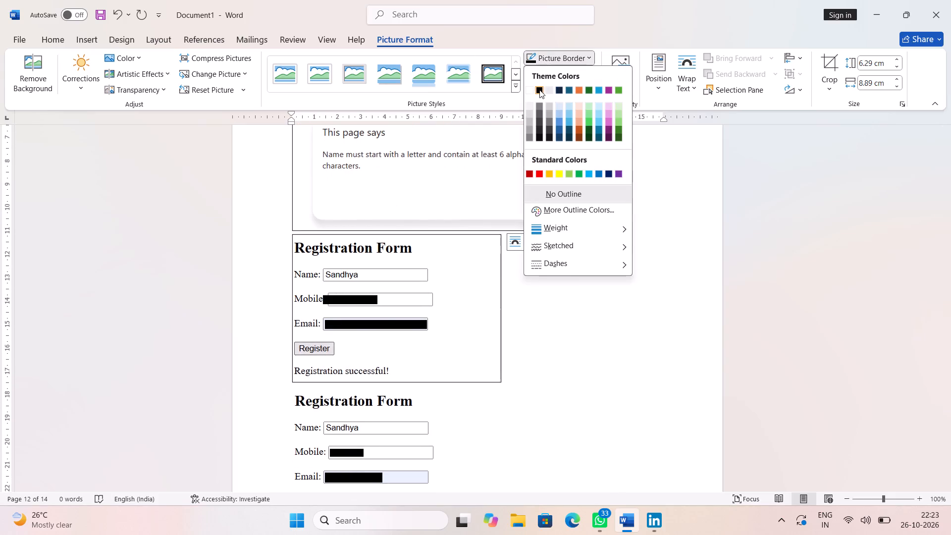
scroll(471, 248, down, 1)
click(404, 290)
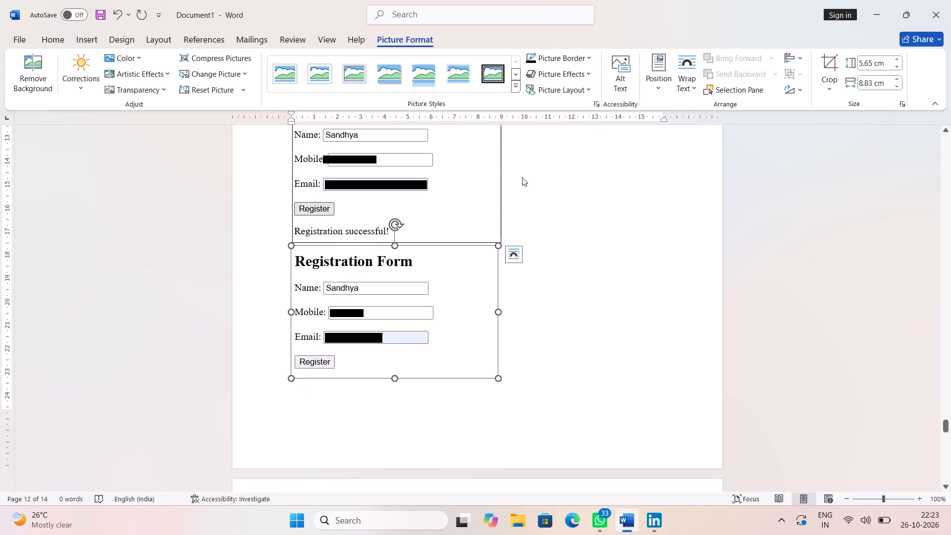
click(568, 64)
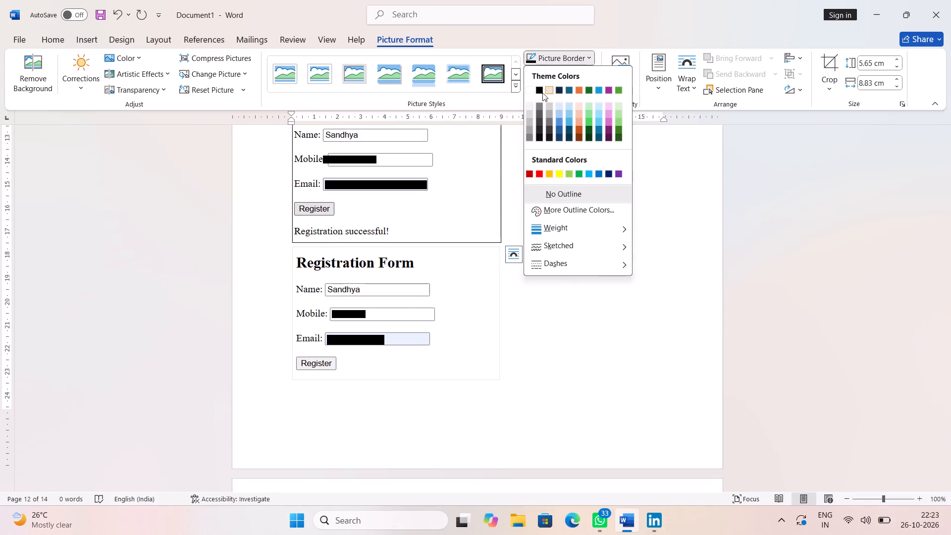
click(541, 93)
Outline the "Mobile number must contain exactly 10 digits" alert and the Registration Form picture below it on page 13 in black.
scroll(524, 181, down, 2)
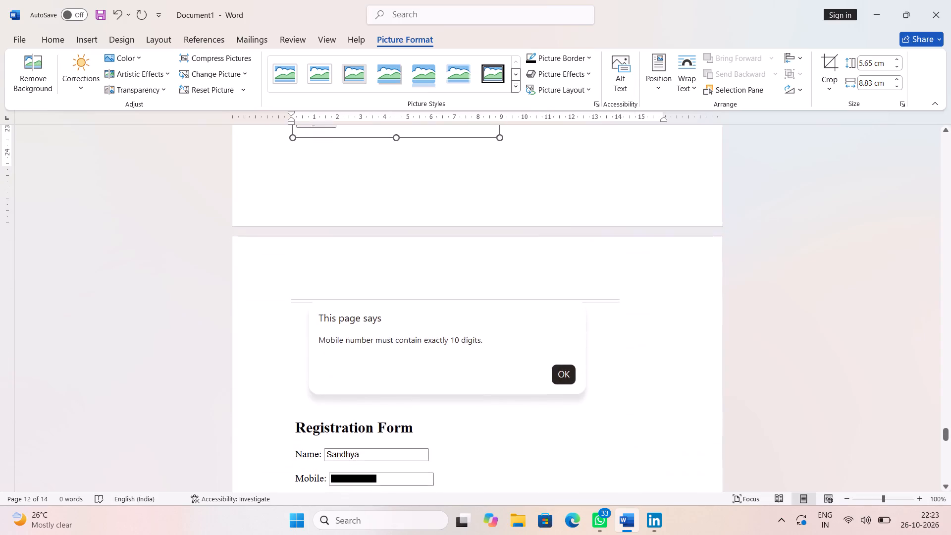
click(450, 319)
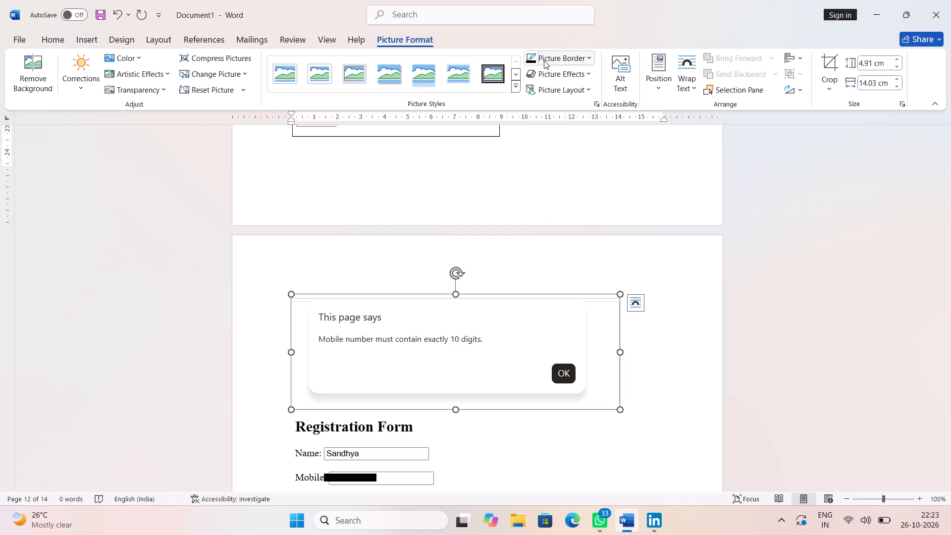
click(544, 60)
click(540, 85)
click(539, 88)
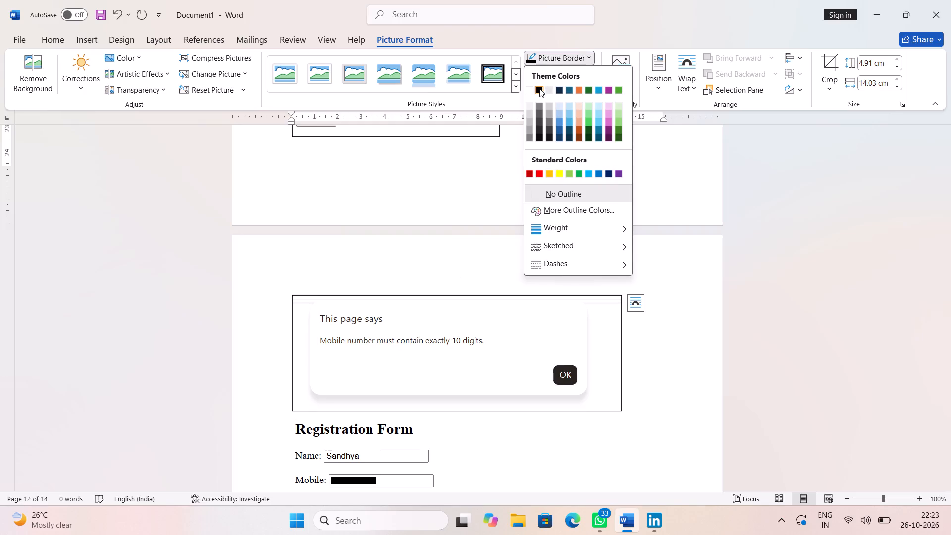
scroll(473, 279, down, 2)
click(405, 278)
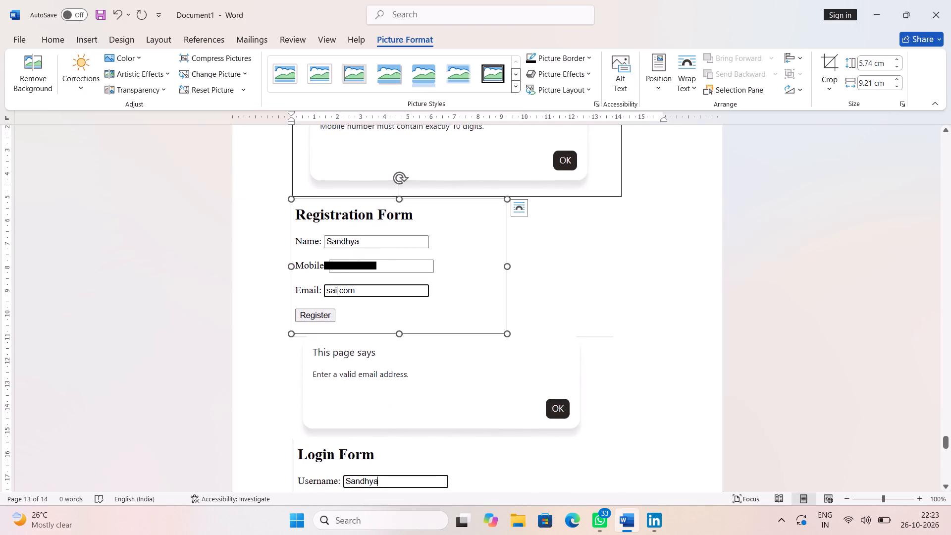
click(562, 53)
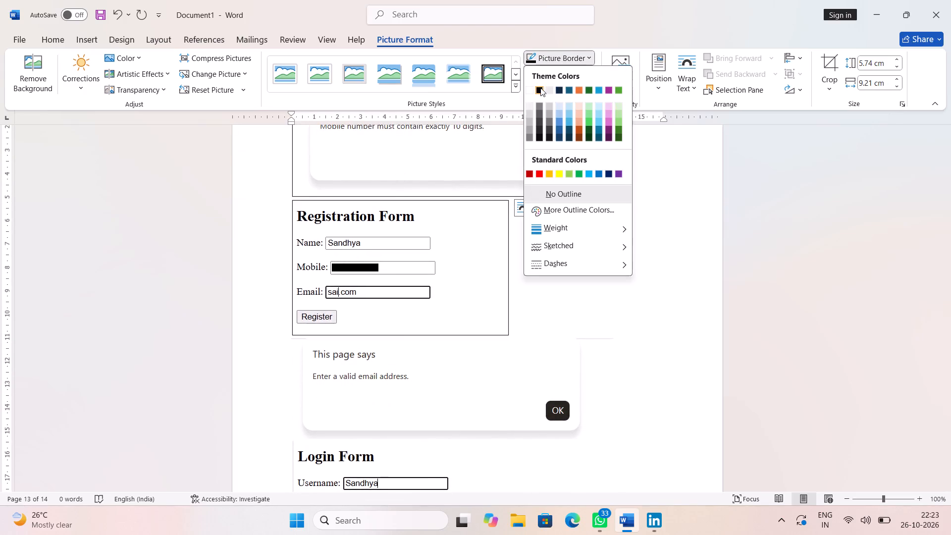
click(540, 88)
Outline the "Enter a valid email address" alert picture on page 13 with a theme colour.
click(454, 372)
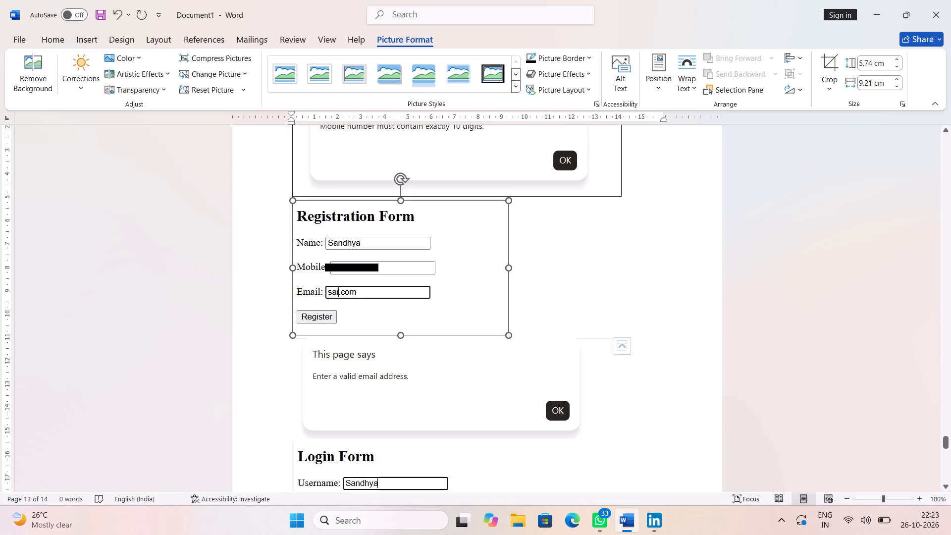
click(572, 52)
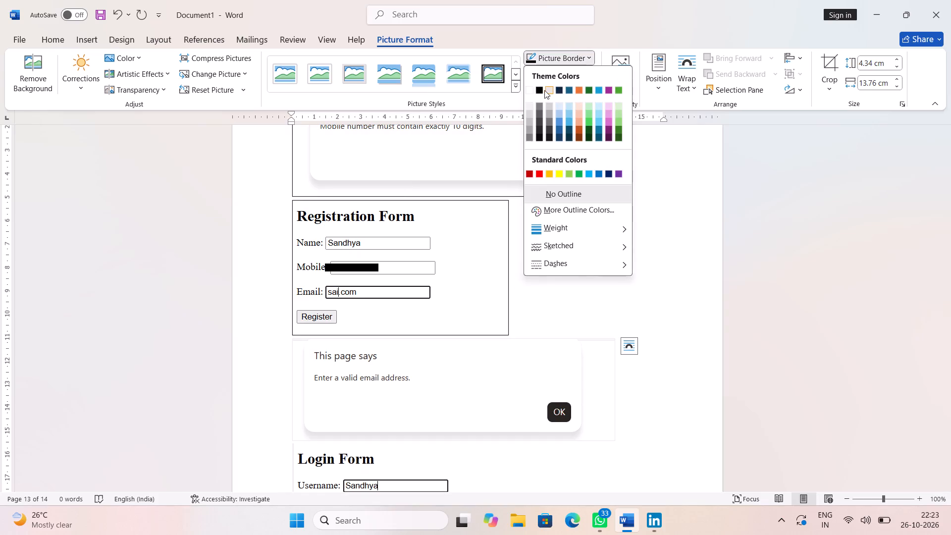
click(544, 90)
click(562, 49)
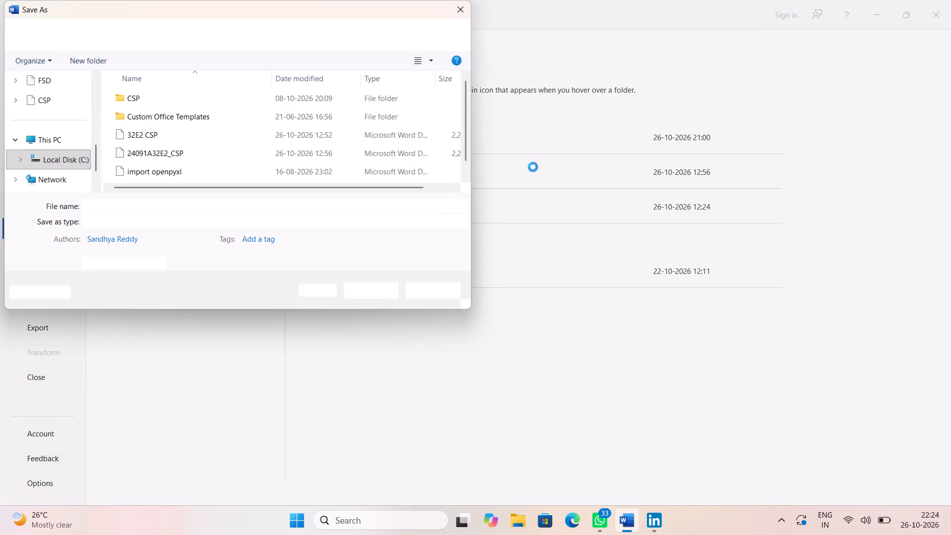
Save the document in the Documents folder as a Word Document named "fsd outputs".
key(BackSpace)
text(fsd outp)
text(uts)
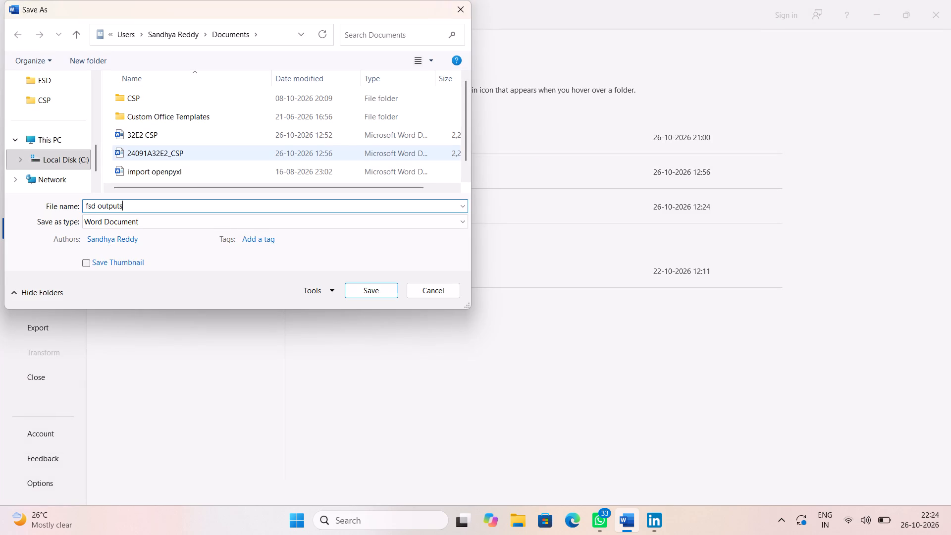
key(Return)
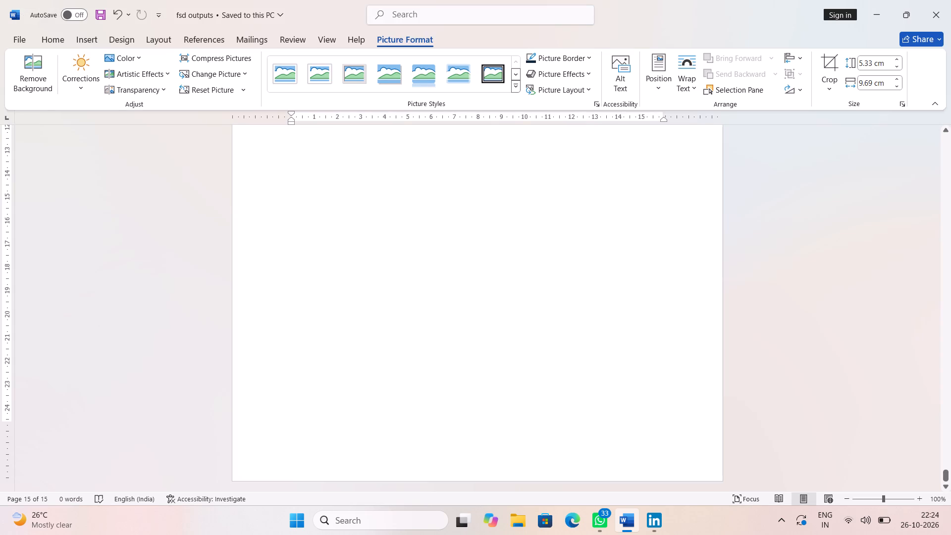
Return to the document's first page, minimise the document window and launch Kuro from the desktop.
scroll(453, 238, up, 20)
scroll(453, 238, up, 15)
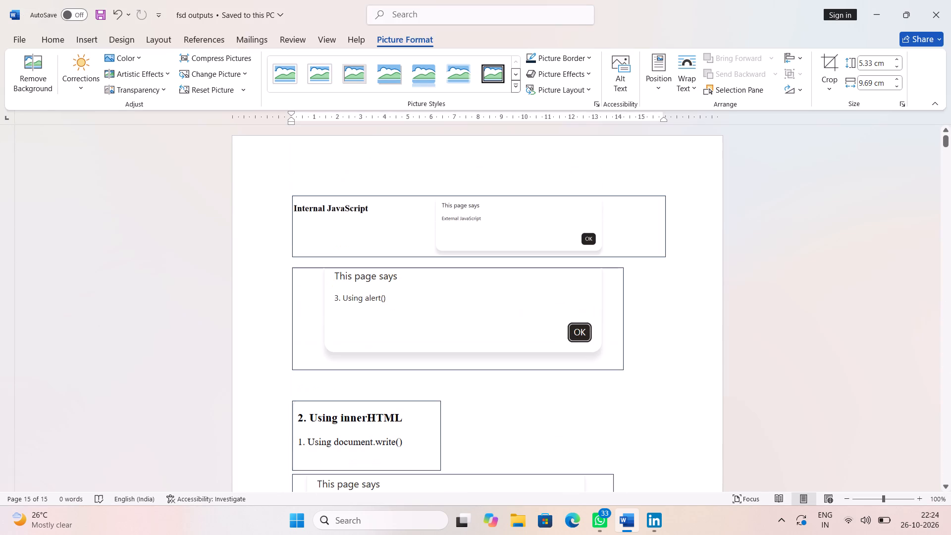
scroll(453, 238, up, 6)
click(871, 9)
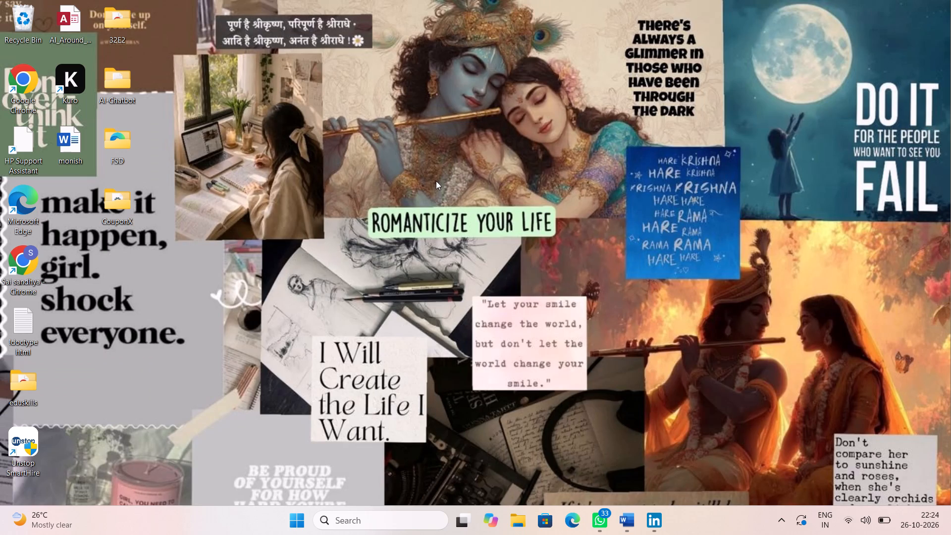
double_click(58, 88)
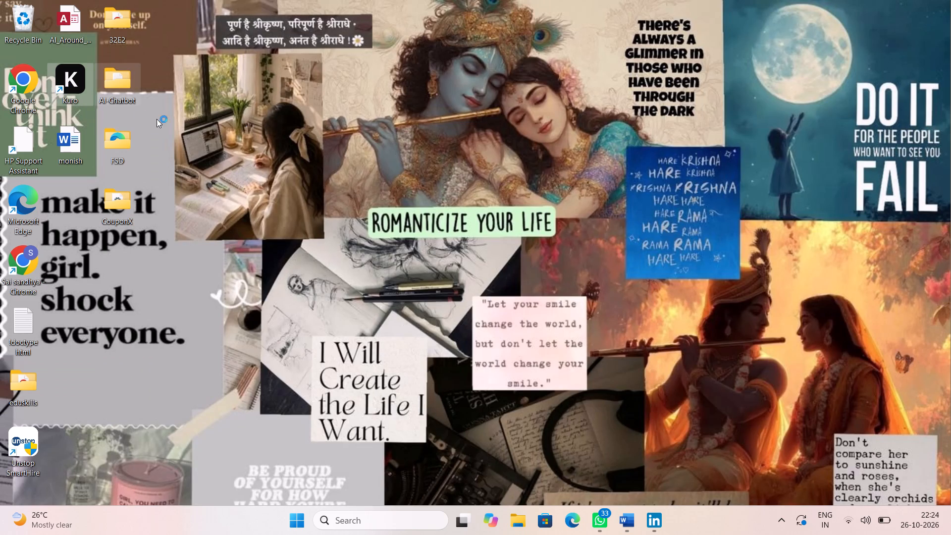
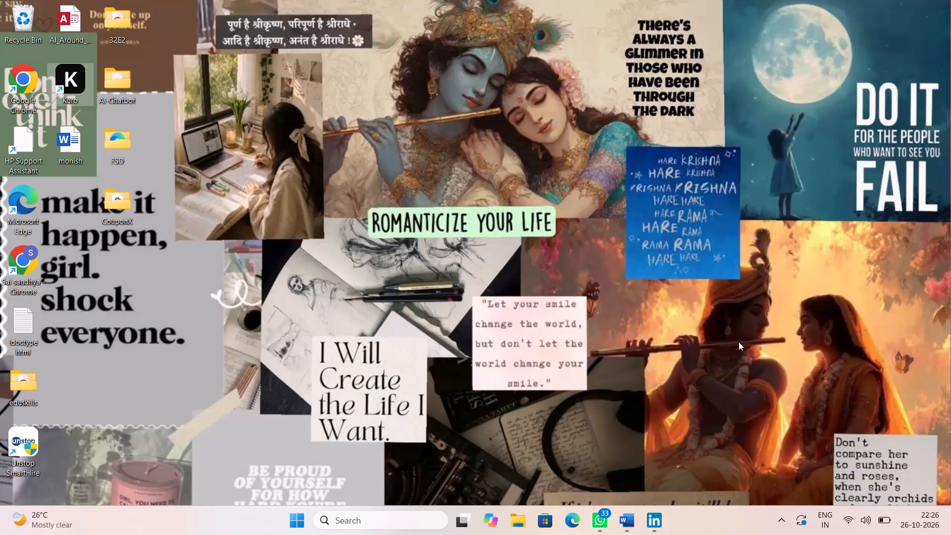
Switch back to the "fsd outputs" document in Word and reduce the Internal JavaScript picture on page 1 to 2.3 cm high.
click(635, 511)
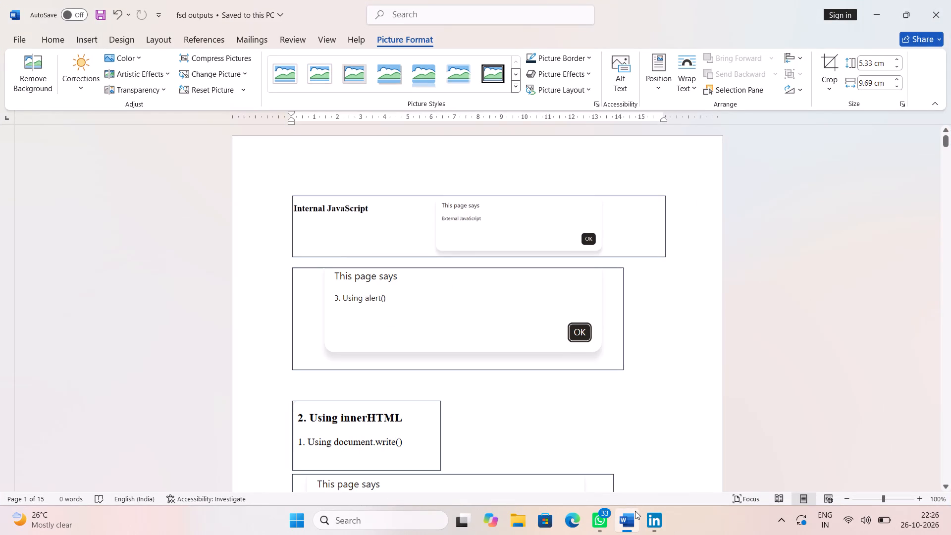
click(619, 257)
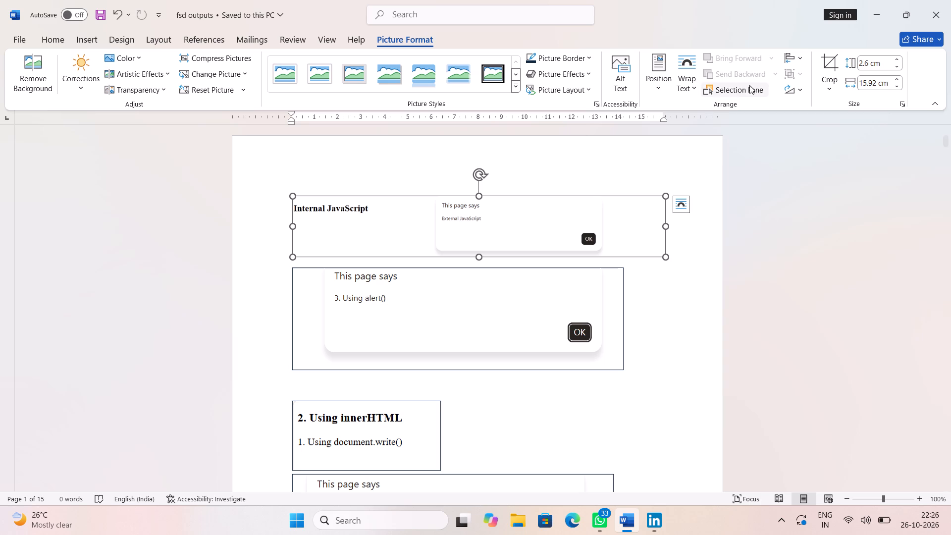
click(896, 67)
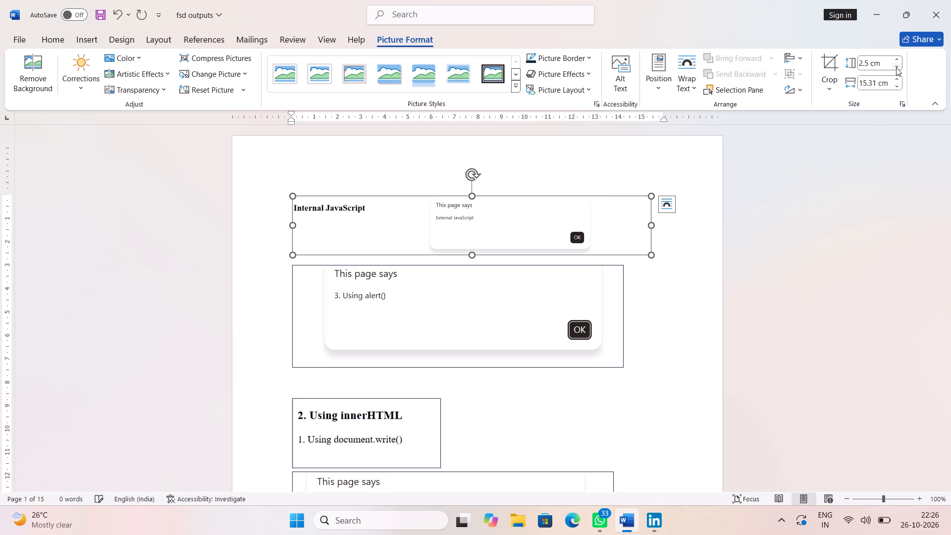
click(896, 67)
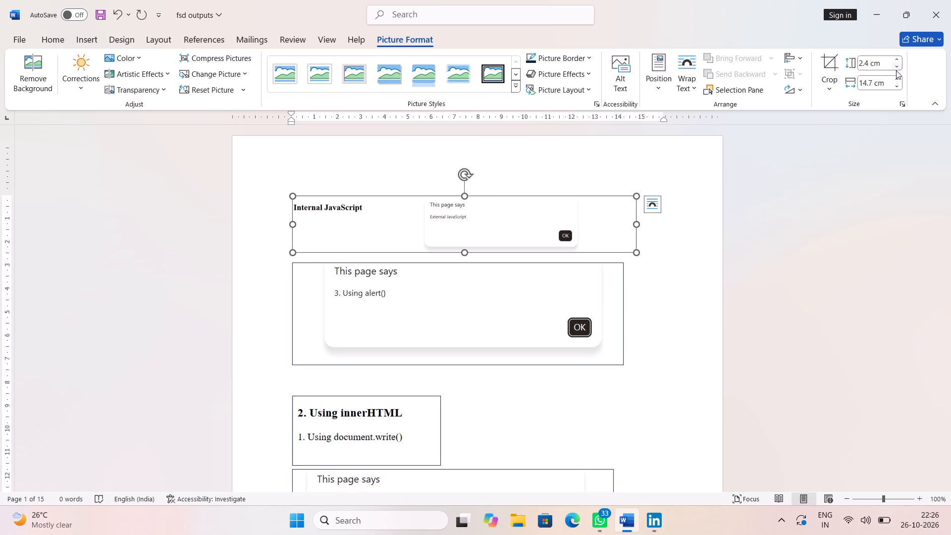
click(901, 88)
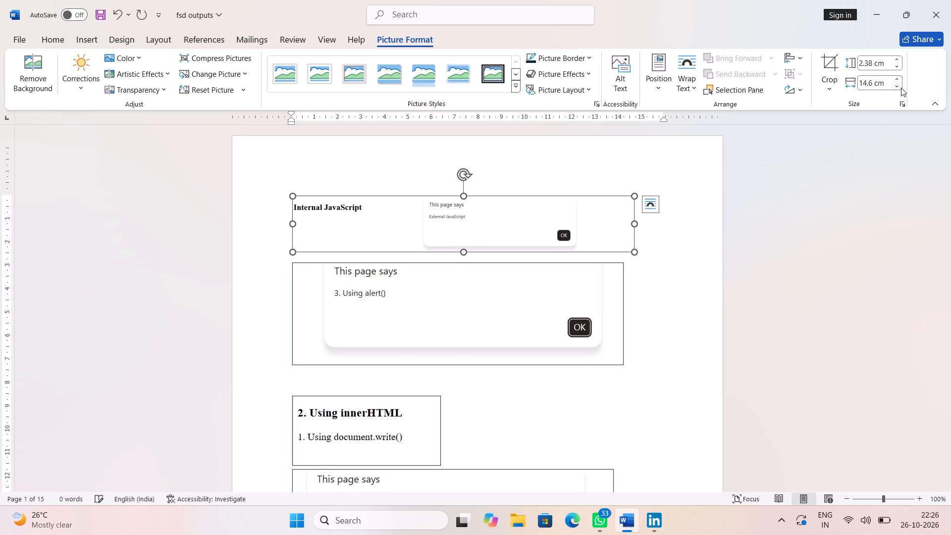
triple_click(901, 88)
triple_click(901, 88)
triple_click(901, 88)
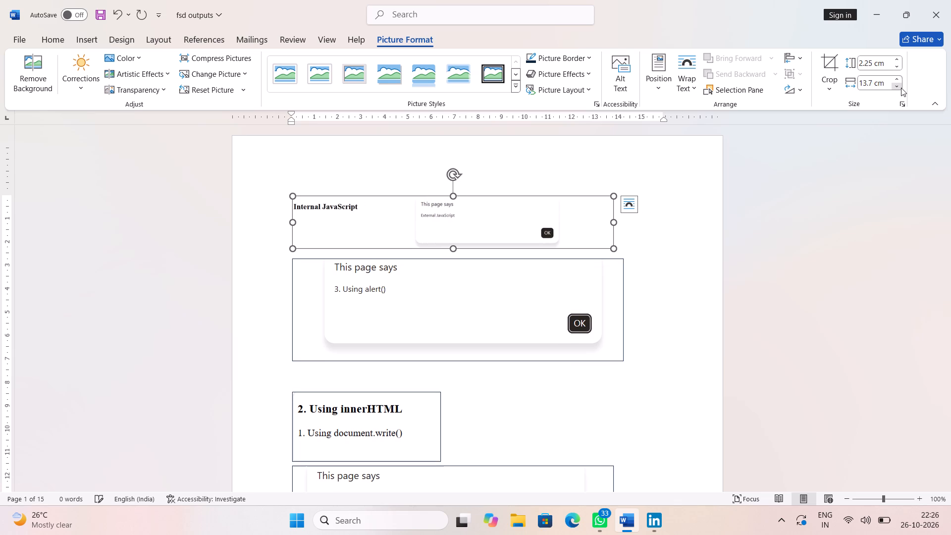
triple_click(901, 88)
triple_click(901, 88)
triple_click(901, 88)
triple_click(901, 88)
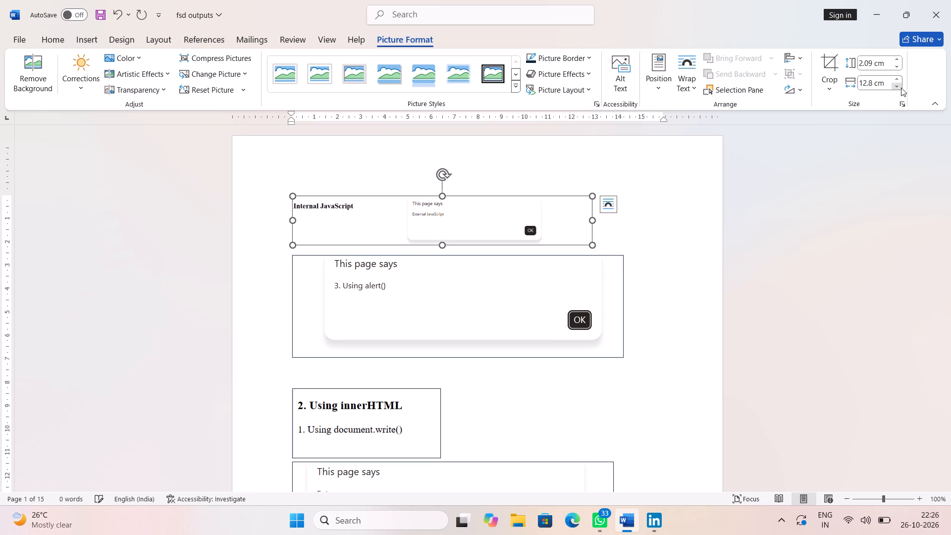
triple_click(901, 88)
double_click(901, 88)
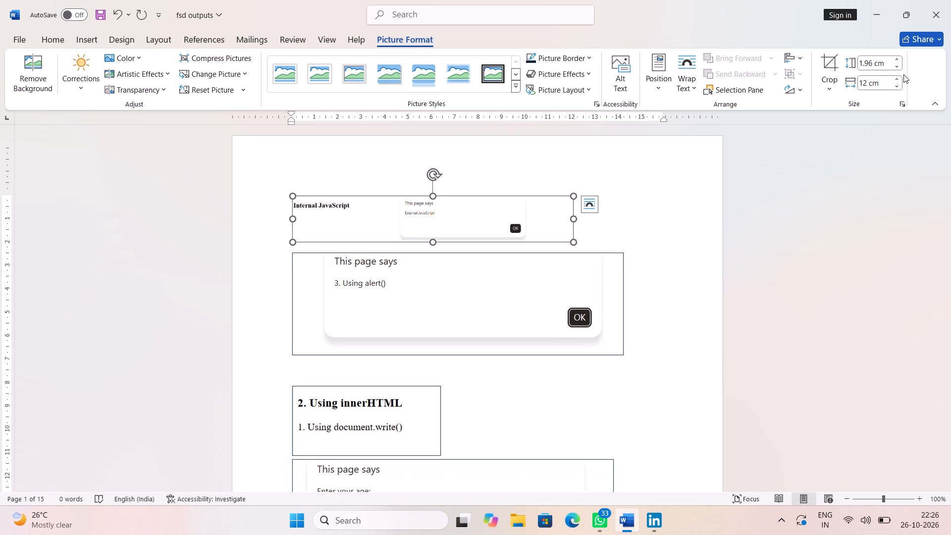
triple_click(896, 56)
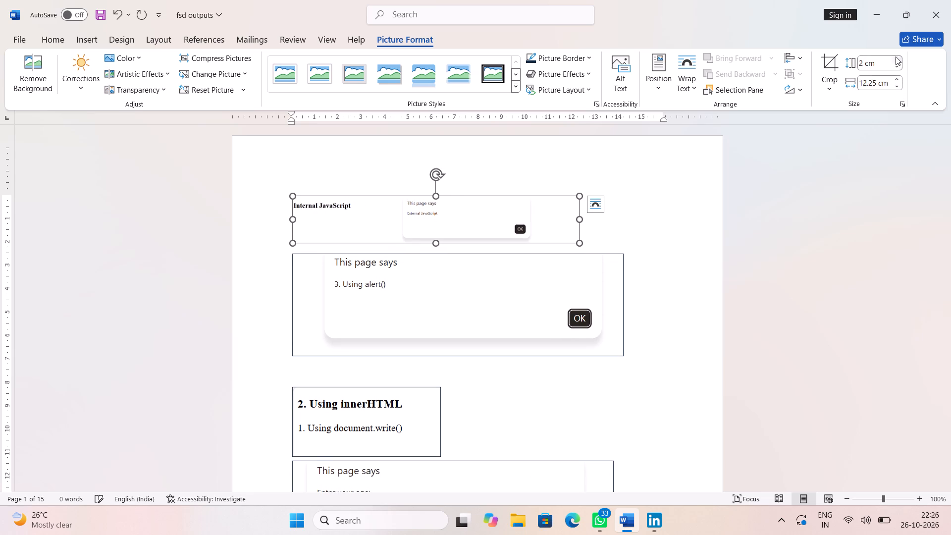
triple_click(896, 56)
click(896, 56)
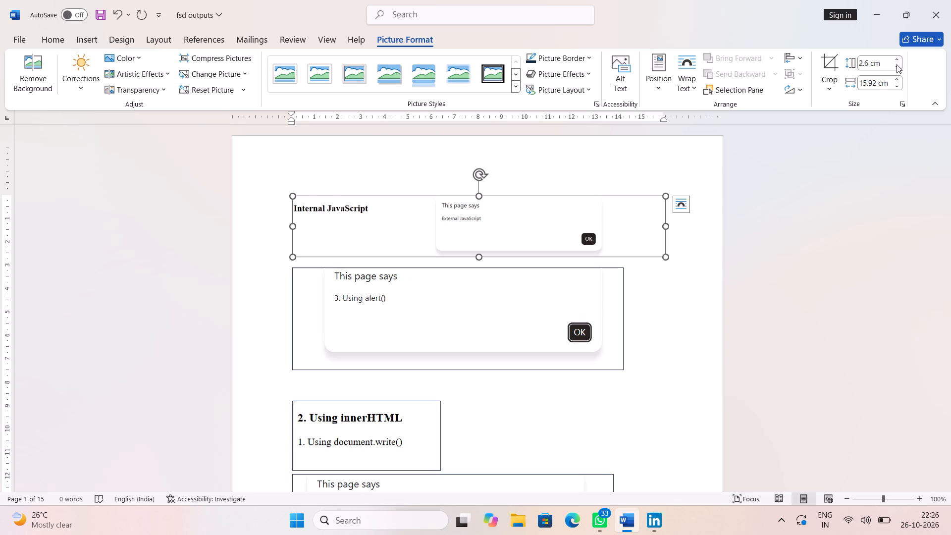
click(897, 67)
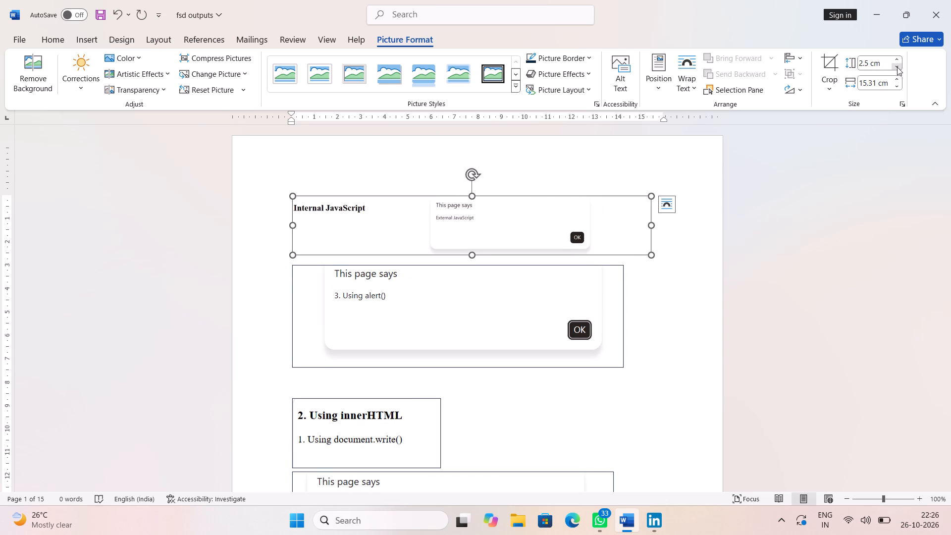
click(897, 67)
click(897, 67)
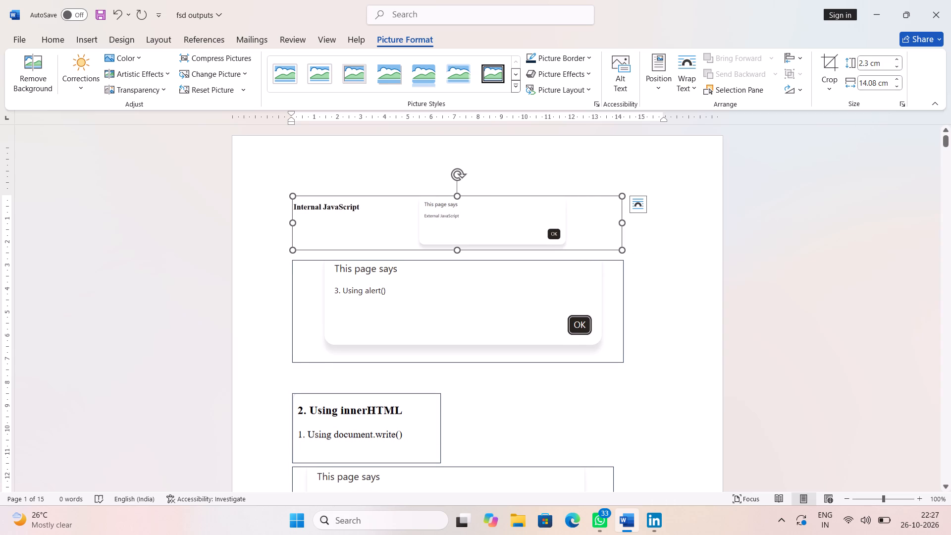
Resize the "3. Using alert()" picture on page 1 to 4.2 cm high and 14.03 cm wide.
click(592, 293)
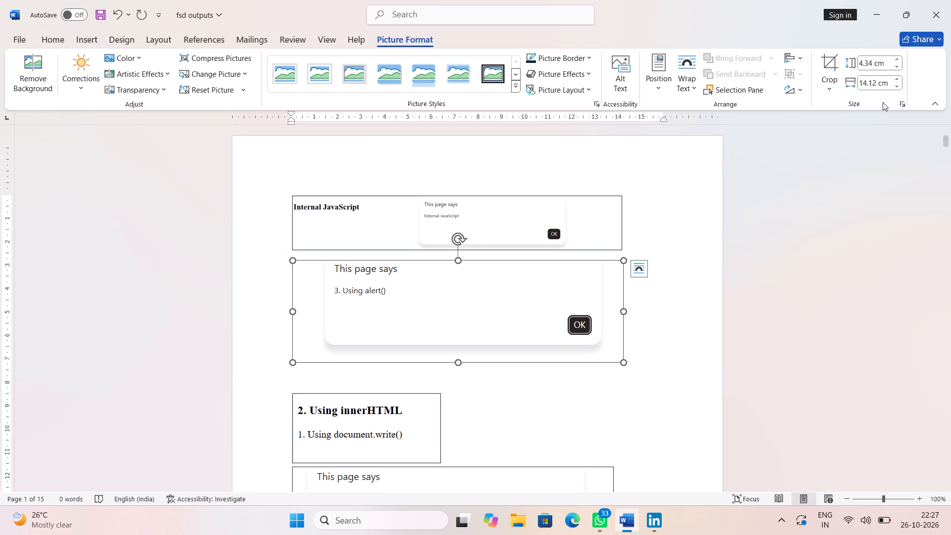
click(897, 90)
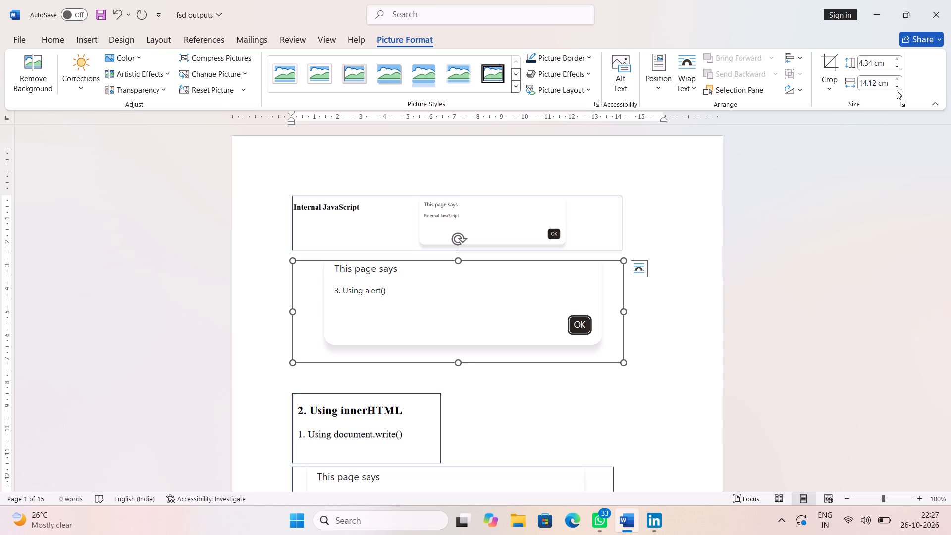
click(897, 88)
click(897, 88)
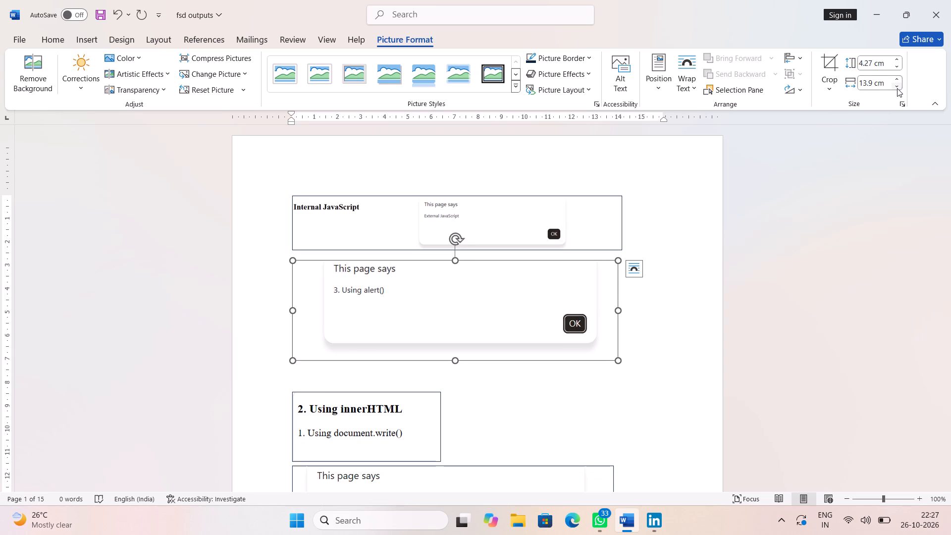
click(455, 361)
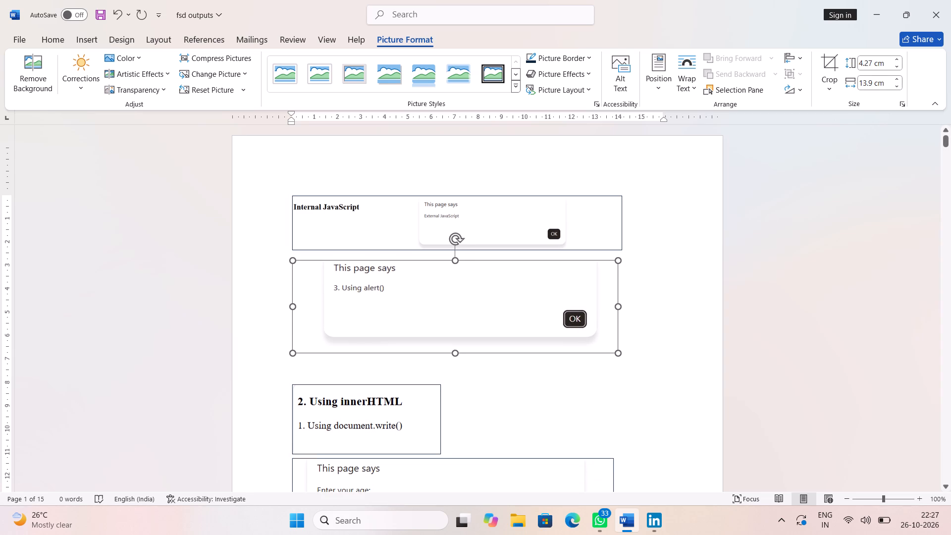
click(895, 63)
triple_click(895, 63)
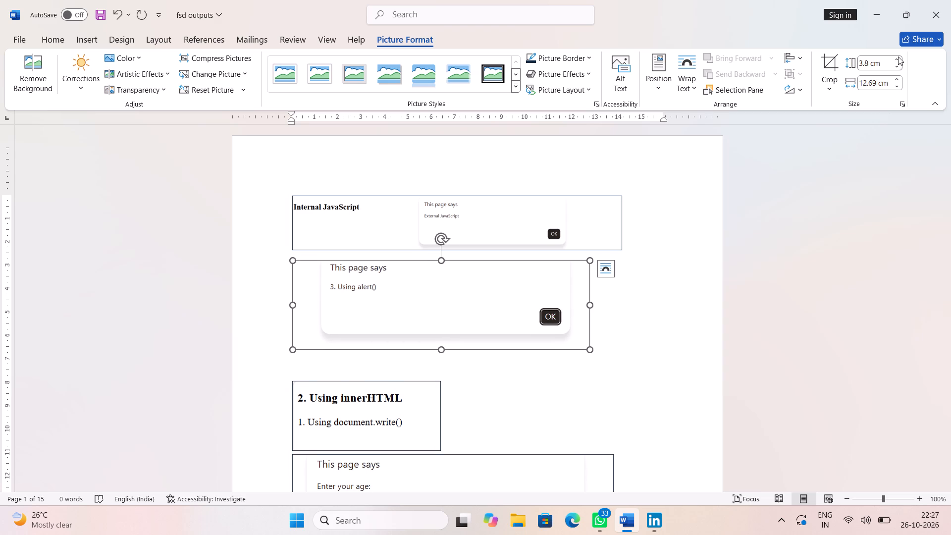
click(898, 56)
click(898, 56)
click(898, 56)
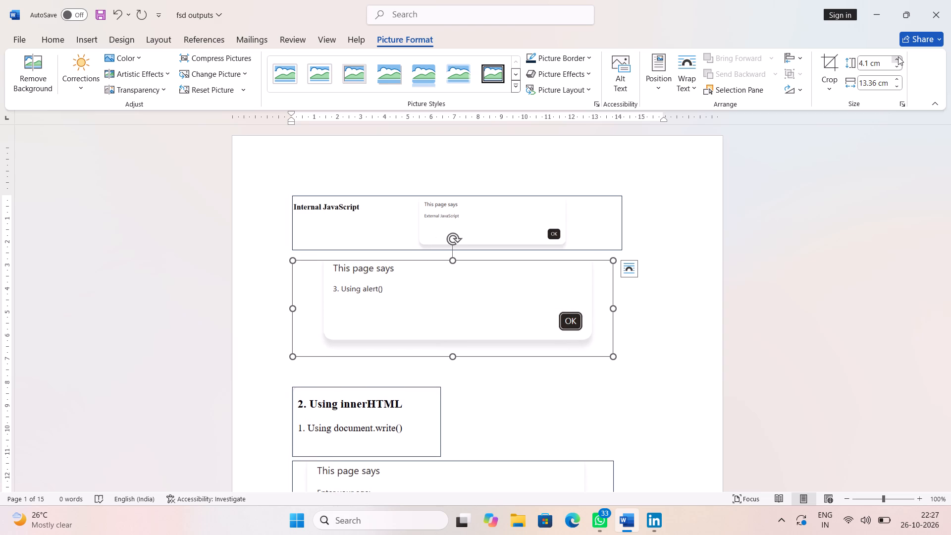
click(898, 56)
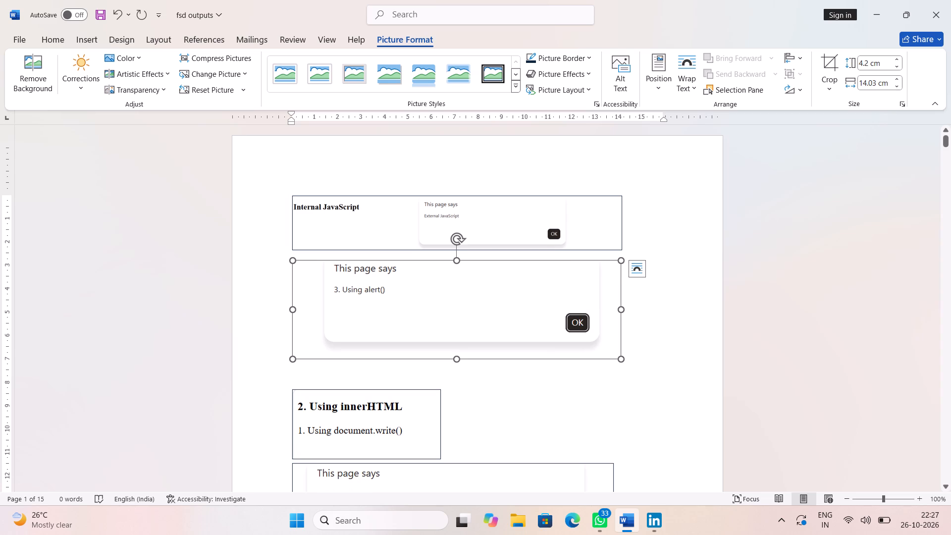
Review the picture sizes and spacing from page 1 to the top of page 2, and deselect the alert picture.
scroll(635, 322, down, 1)
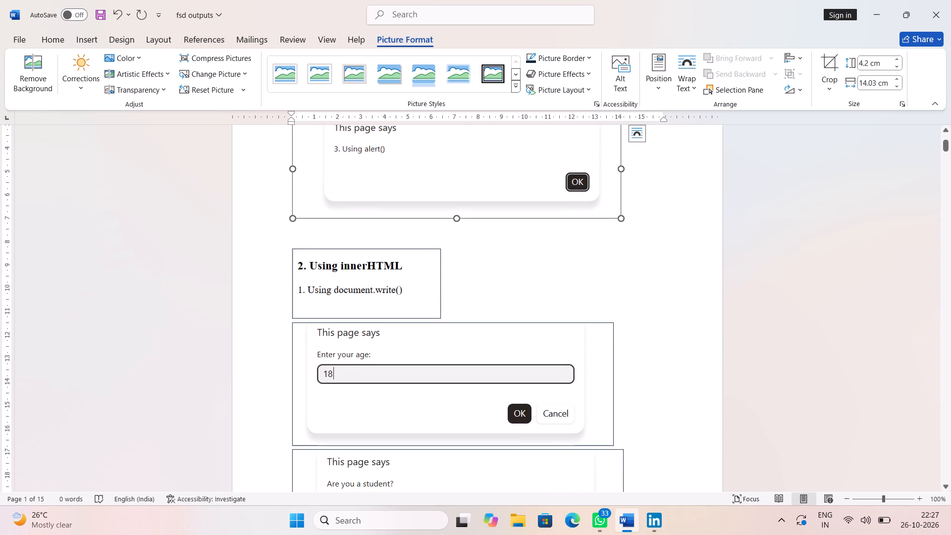
scroll(492, 277, down, 2)
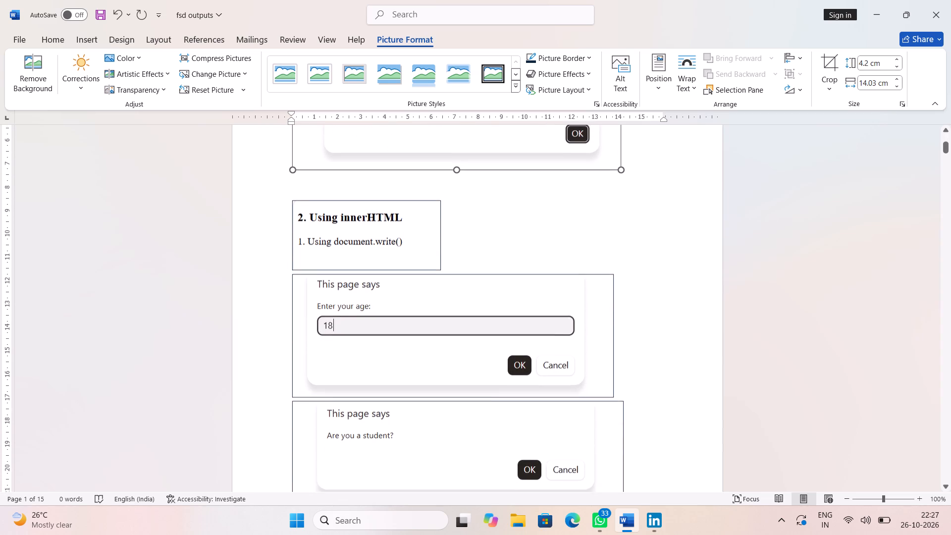
scroll(492, 277, down, 6)
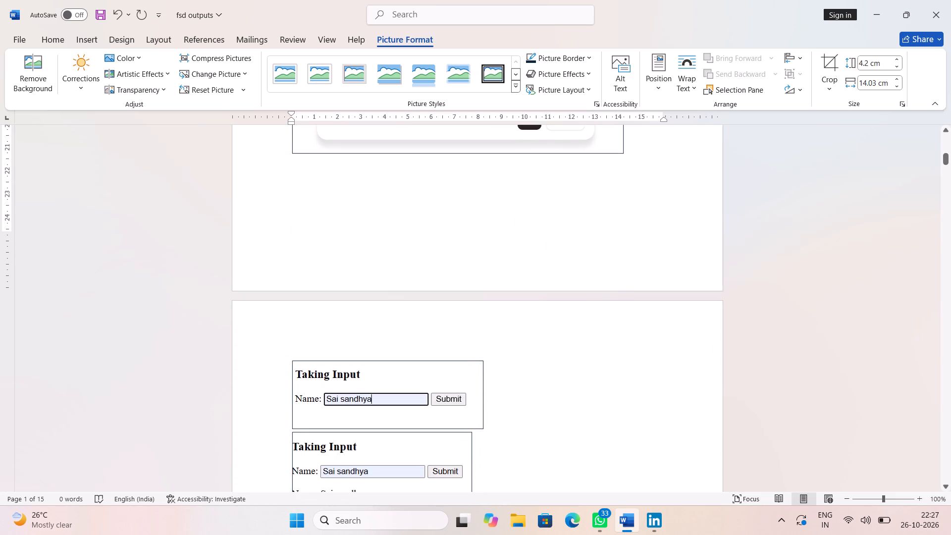
scroll(492, 277, up, 1)
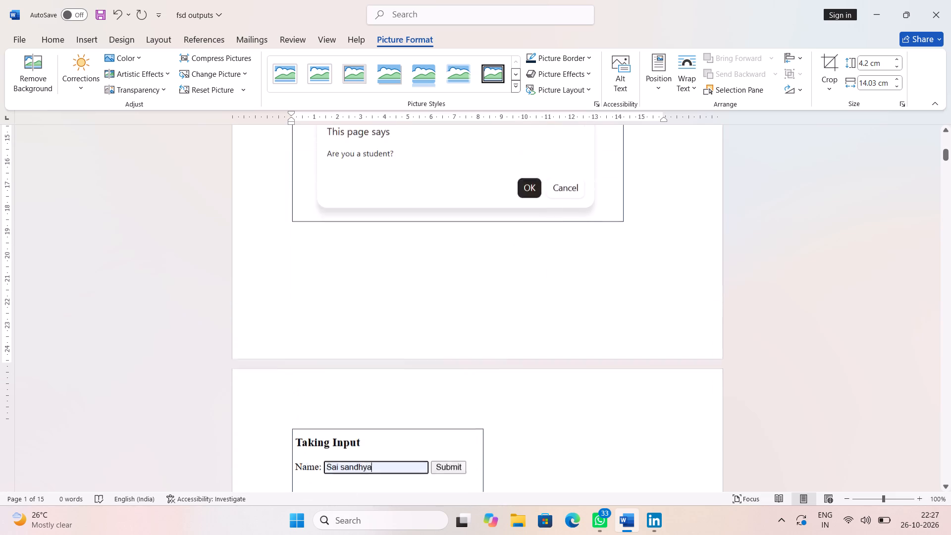
scroll(492, 277, up, 3)
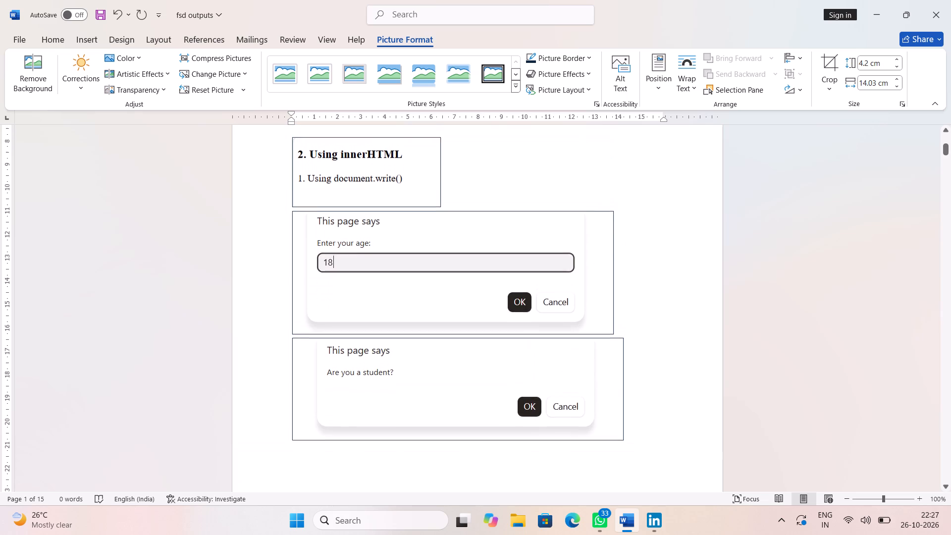
scroll(492, 277, up, 3)
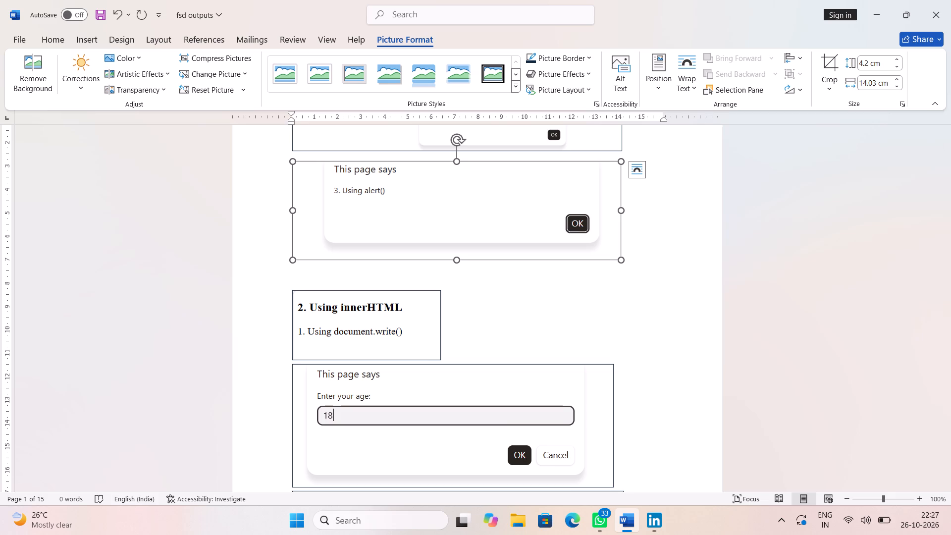
click(492, 277)
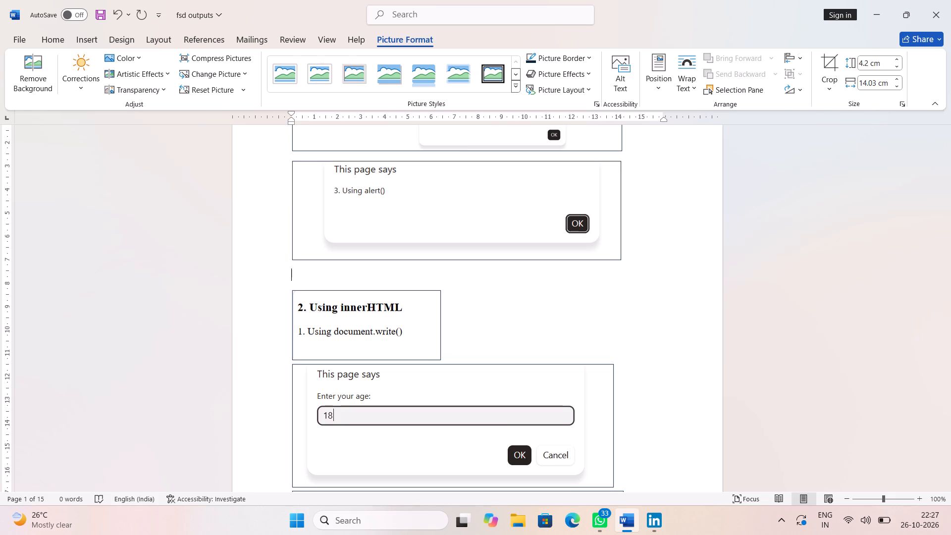
scroll(492, 277, up, 3)
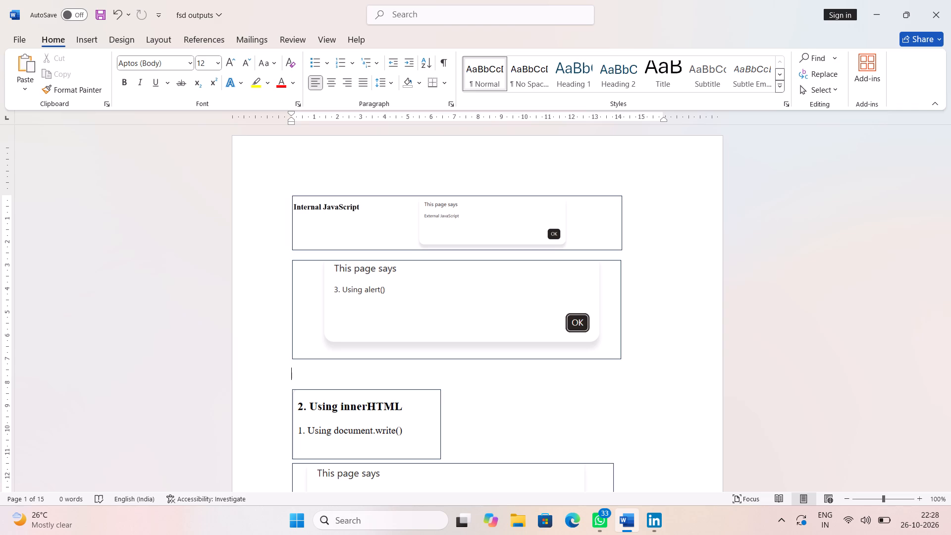
Check the layout of the pictures on pages 1 and 2 again, returning to the start of the document.
scroll(492, 277, down, 1)
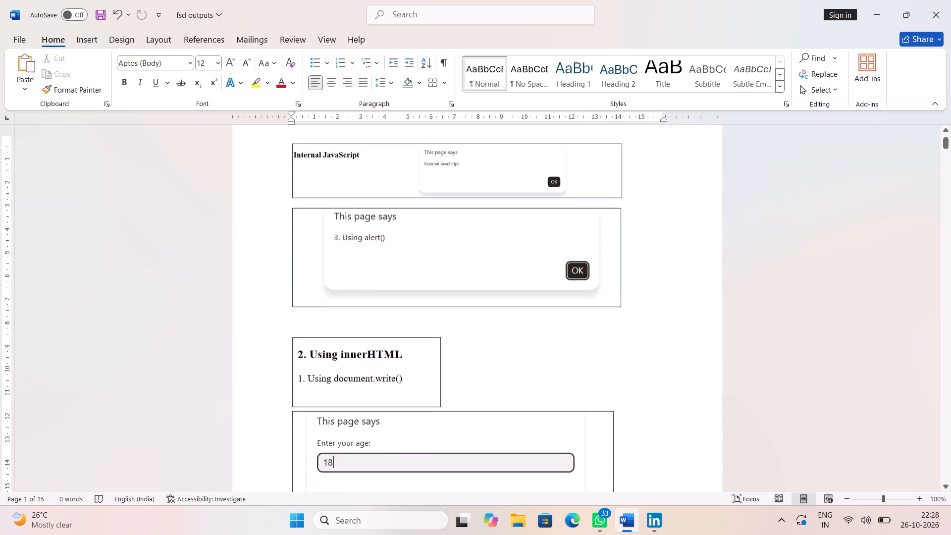
scroll(492, 277, down, 5)
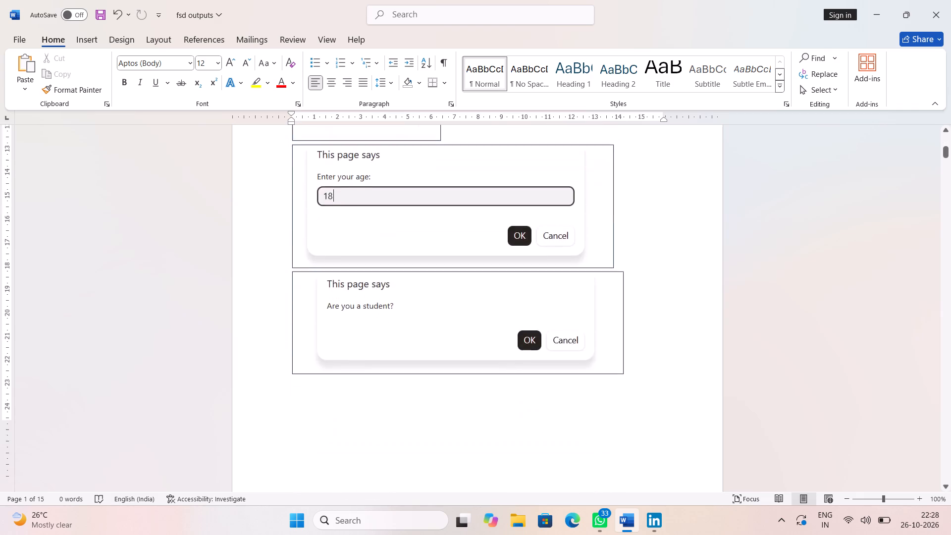
scroll(492, 277, down, 6)
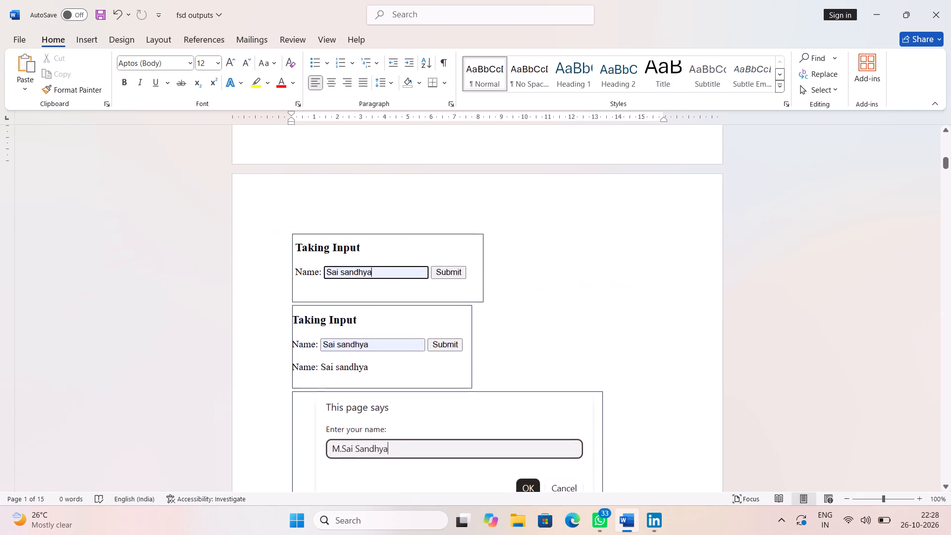
scroll(492, 277, down, 4)
scroll(492, 277, up, 7)
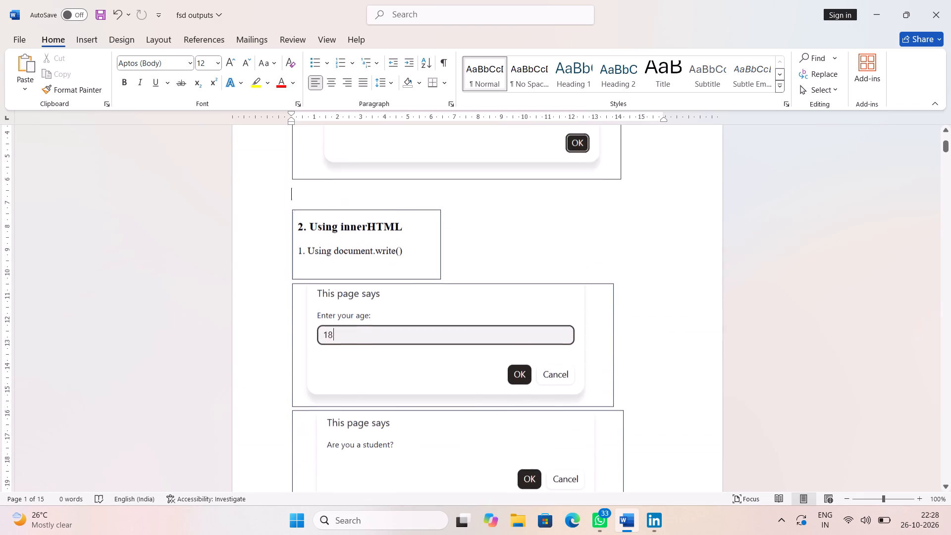
scroll(492, 277, up, 1)
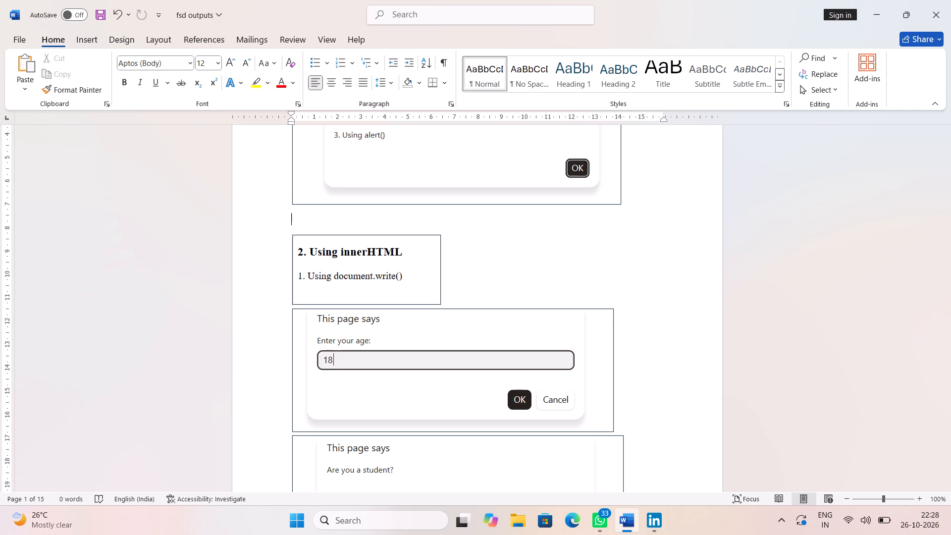
scroll(492, 277, up, 3)
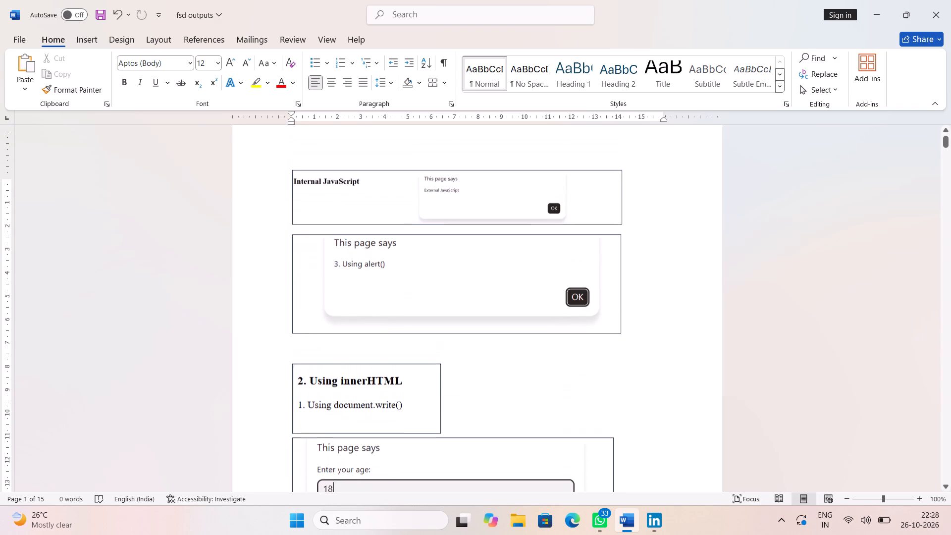
scroll(492, 277, up, 1)
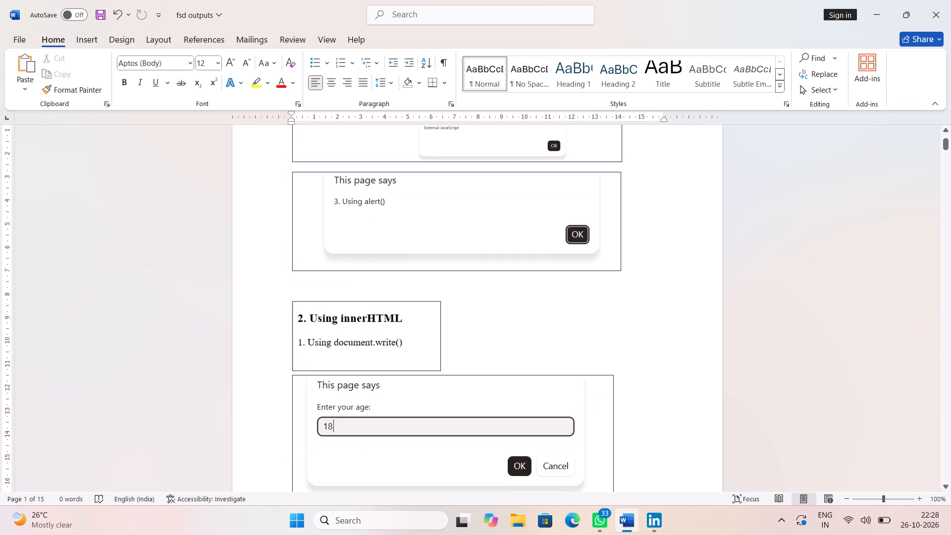
scroll(492, 277, up, 2)
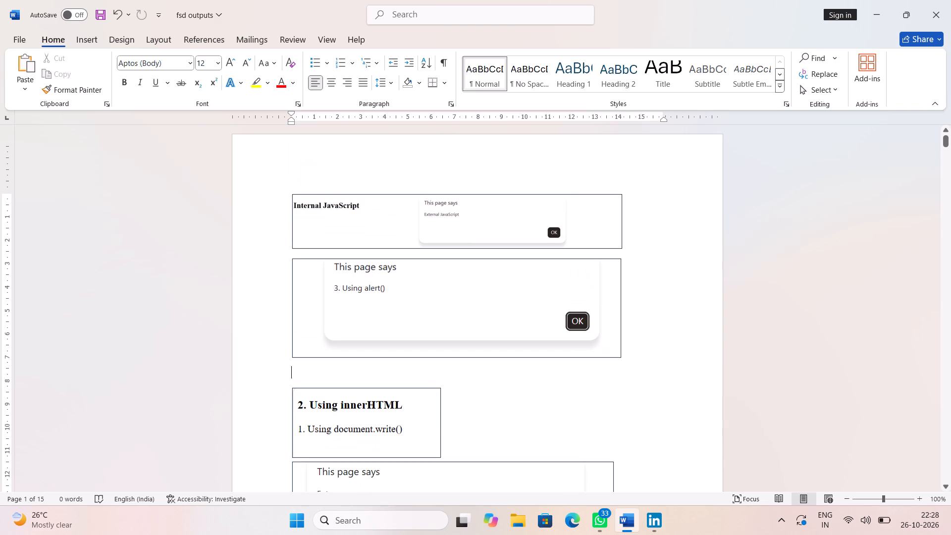
Review the picture sizes and gaps on page 1 and at the top of page 2, returning to page 1.
scroll(492, 277, up, 1)
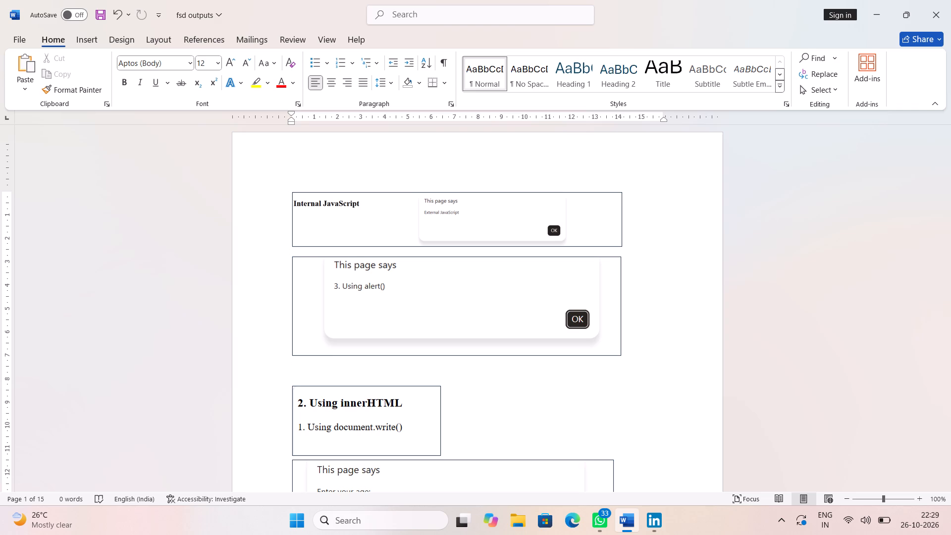
scroll(413, 399, down, 3)
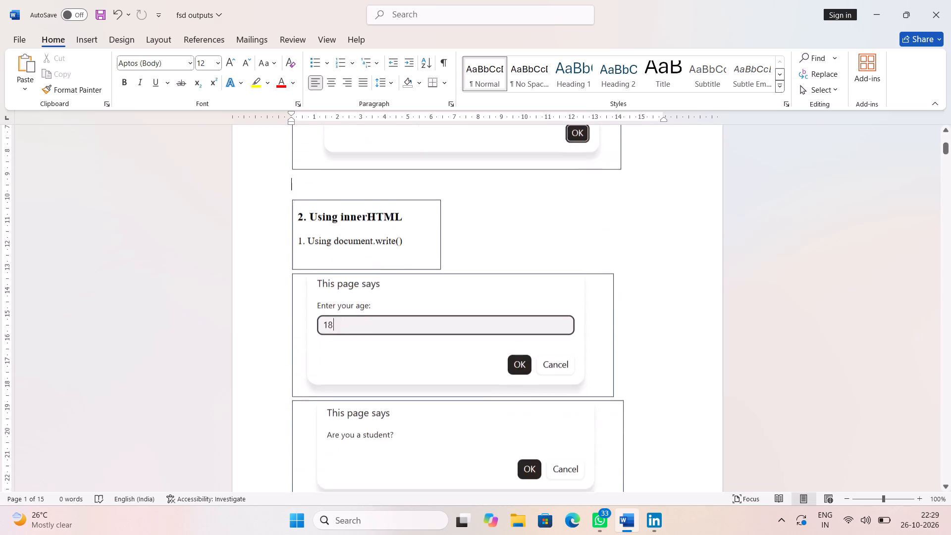
scroll(413, 399, down, 3)
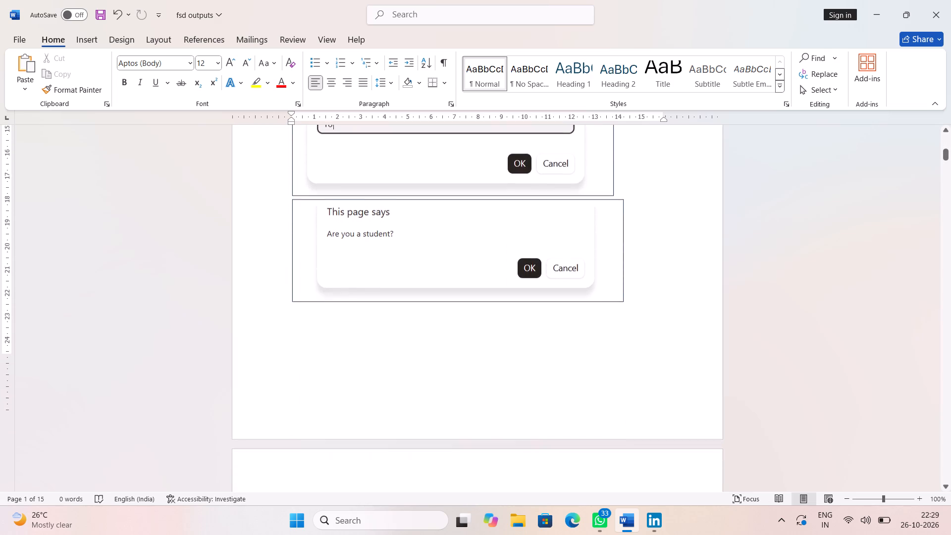
scroll(413, 399, down, 2)
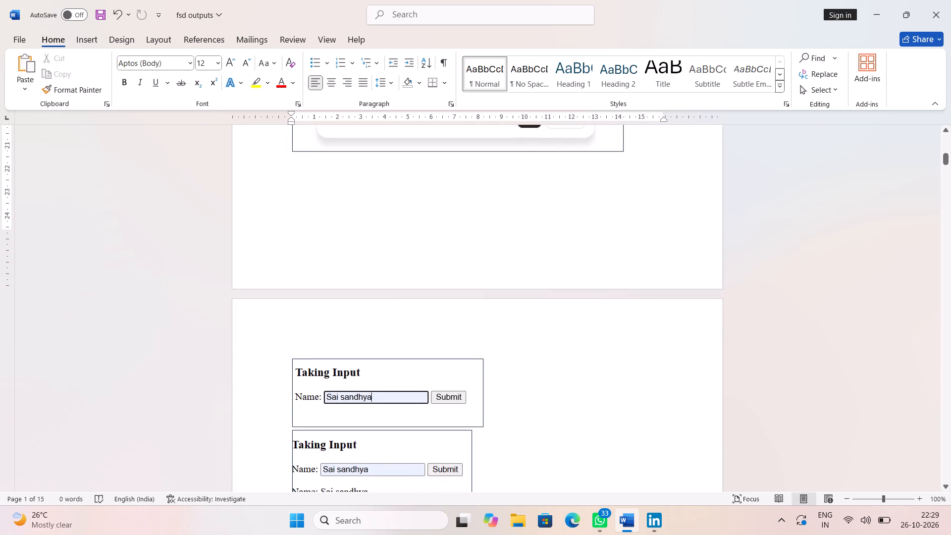
scroll(413, 399, down, 1)
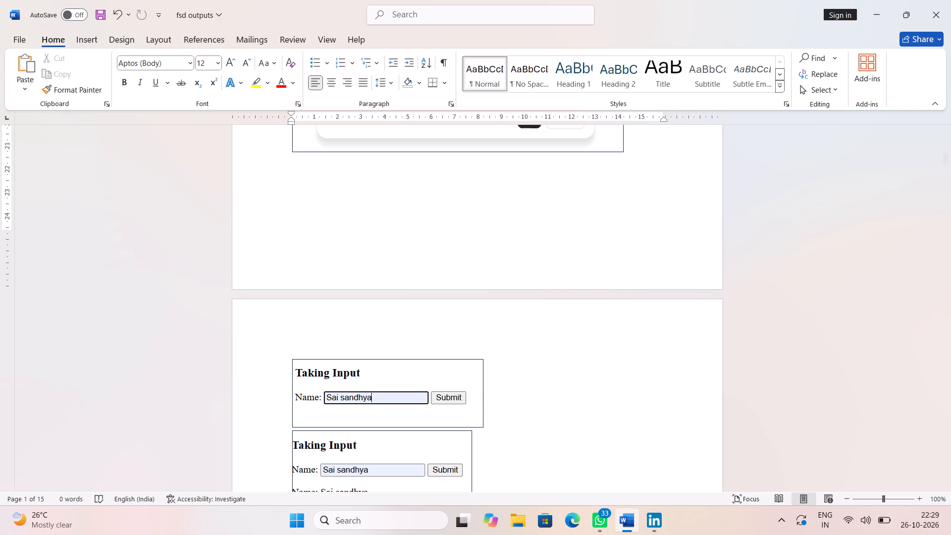
scroll(413, 399, down, 3)
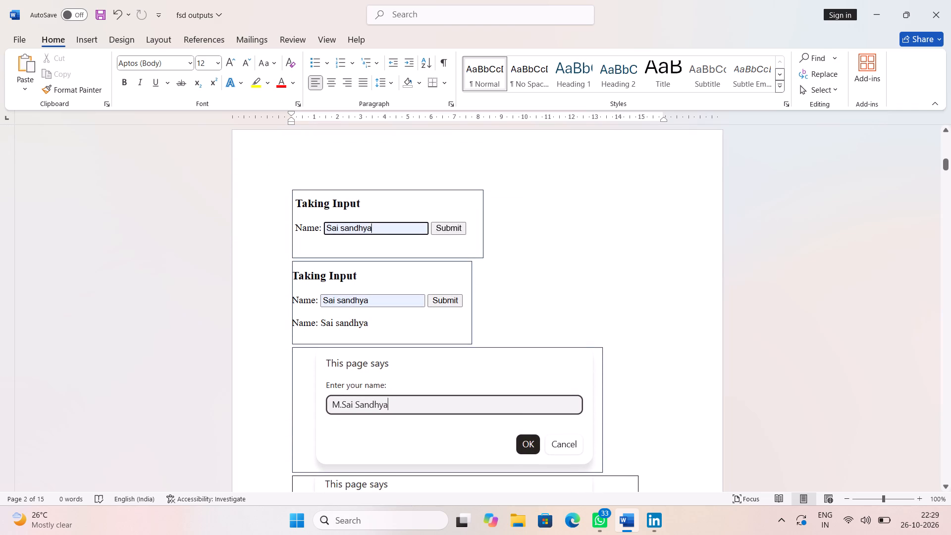
scroll(494, 304, up, 3)
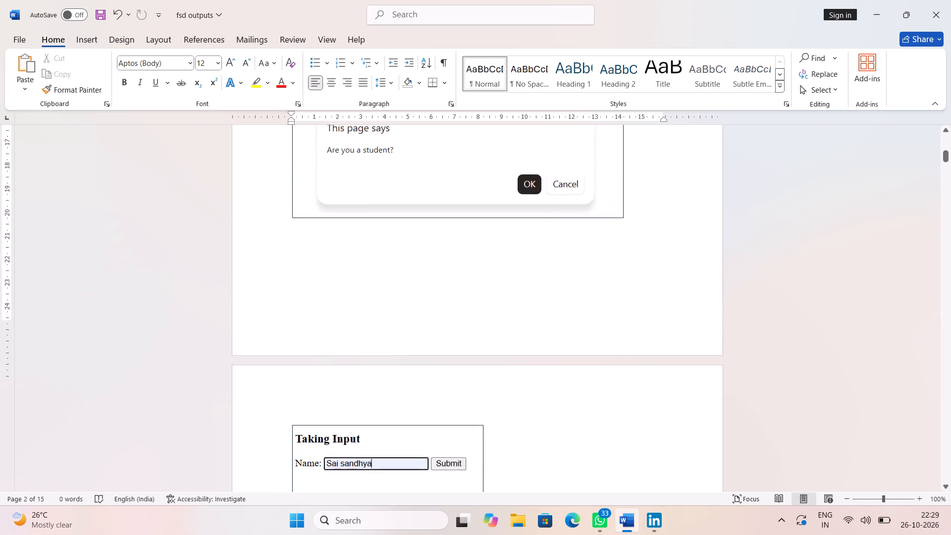
scroll(494, 304, up, 3)
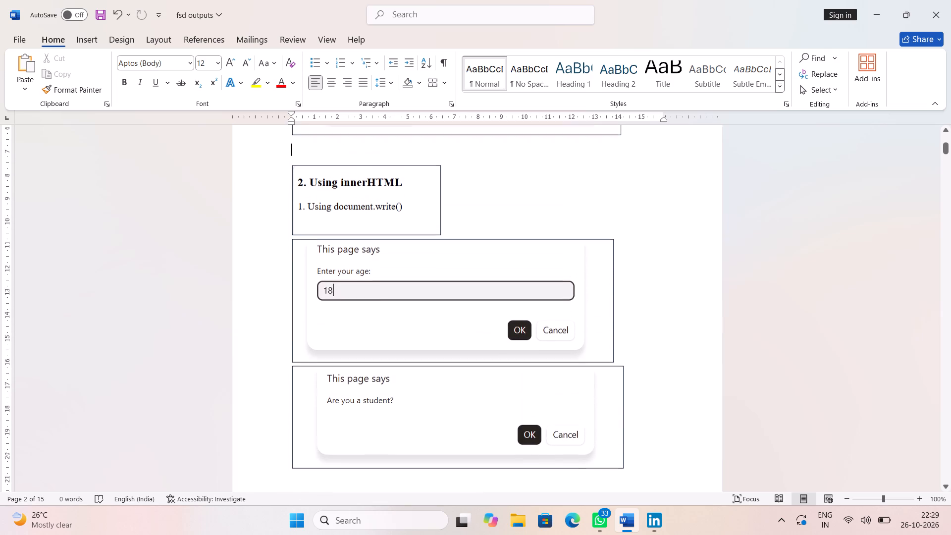
scroll(494, 304, up, 3)
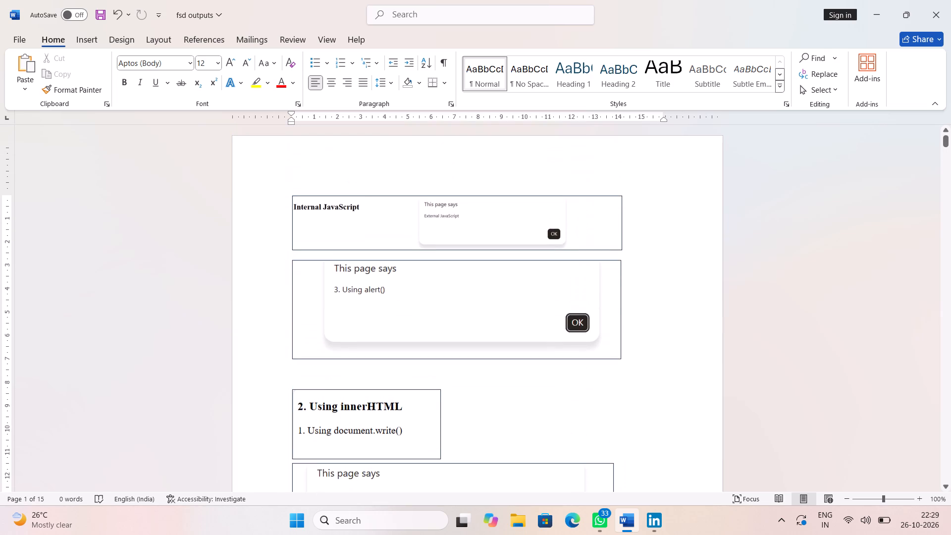
Enlarge the "2. Using innerHTML" picture on page 1 proportionally to 4.09 cm high and 8.7 cm wide.
scroll(494, 304, down, 2)
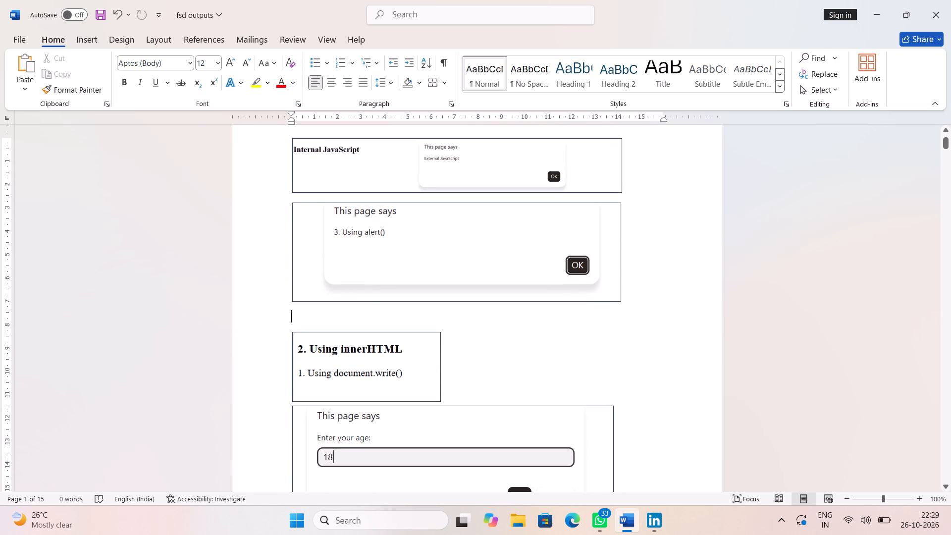
click(426, 353)
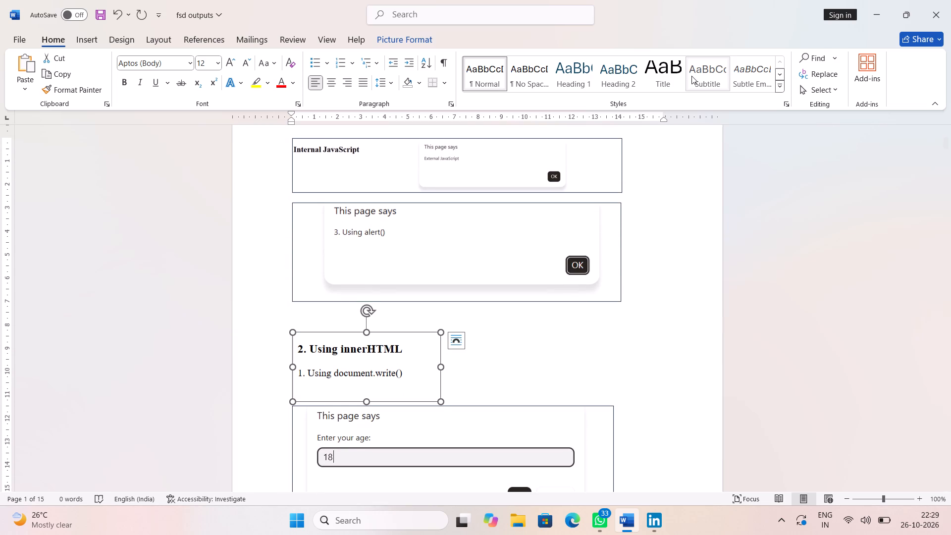
click(429, 44)
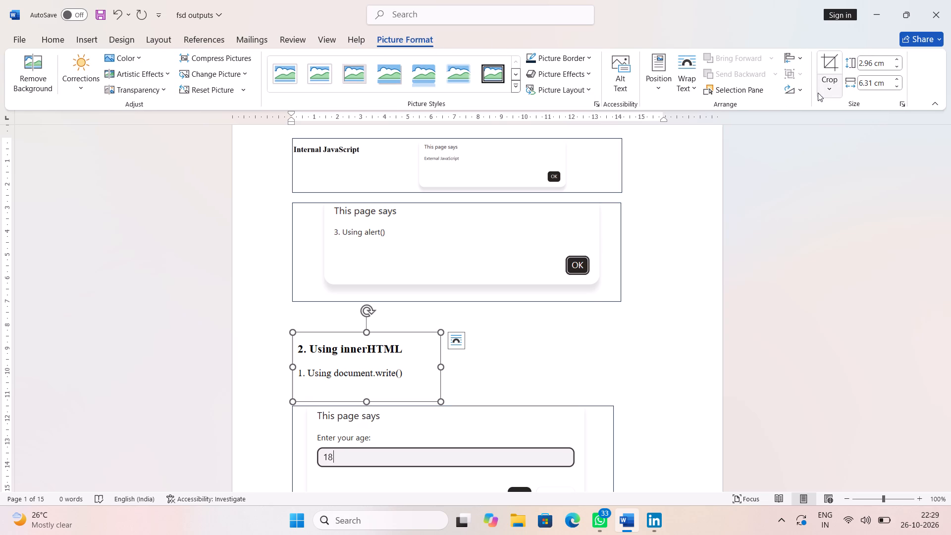
click(899, 56)
click(899, 56)
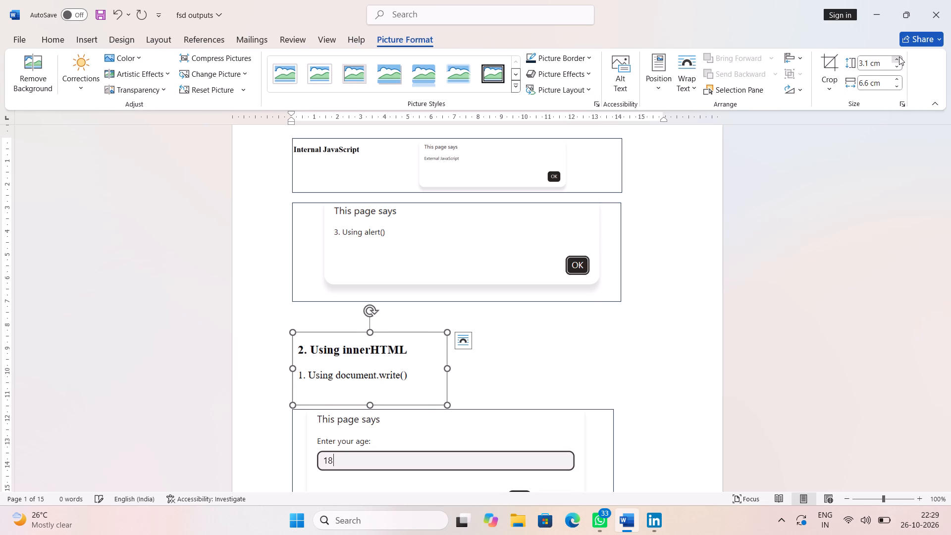
triple_click(899, 56)
triple_click(899, 56)
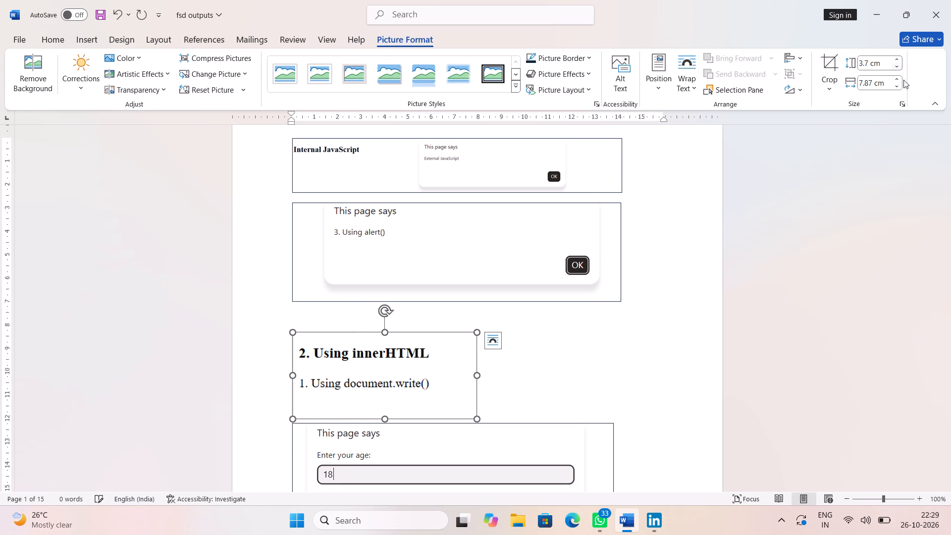
click(898, 85)
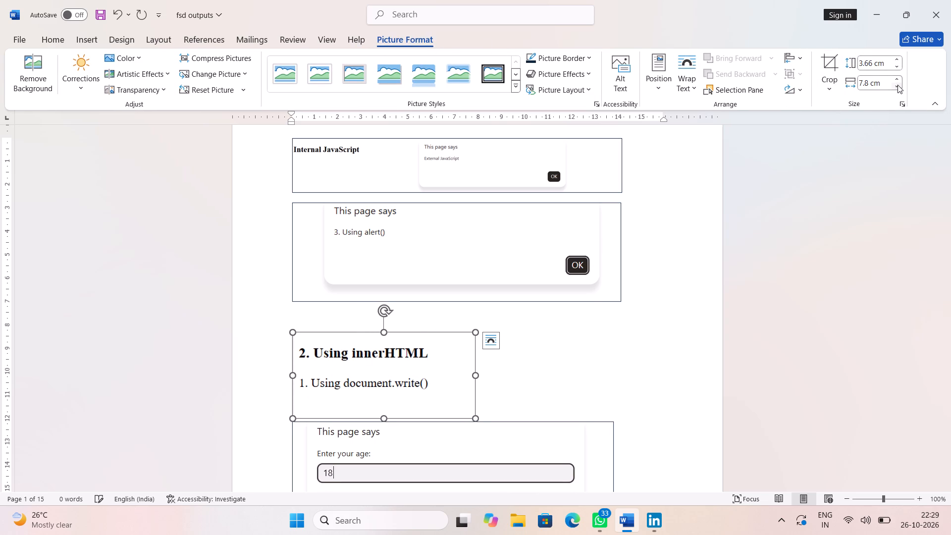
triple_click(898, 80)
triple_click(898, 80)
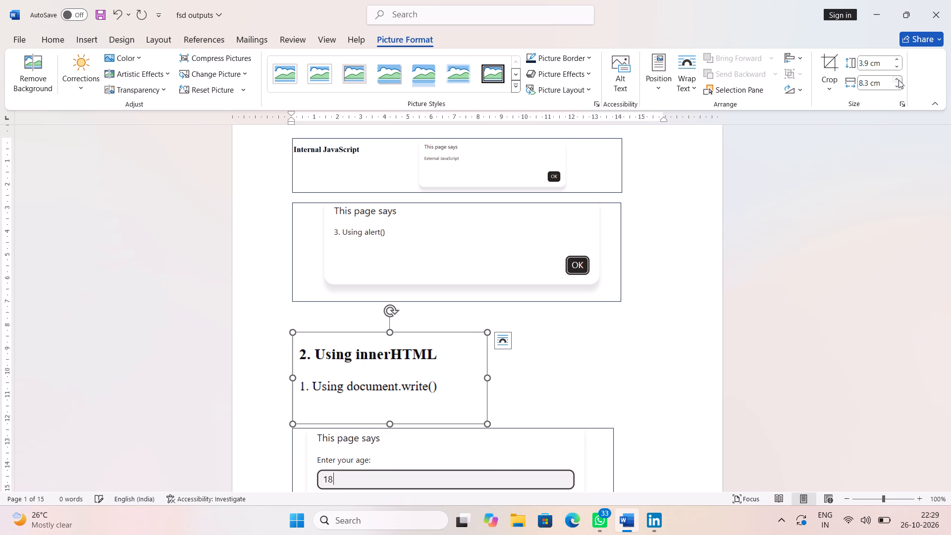
double_click(898, 80)
drag(898, 80, 724, 263)
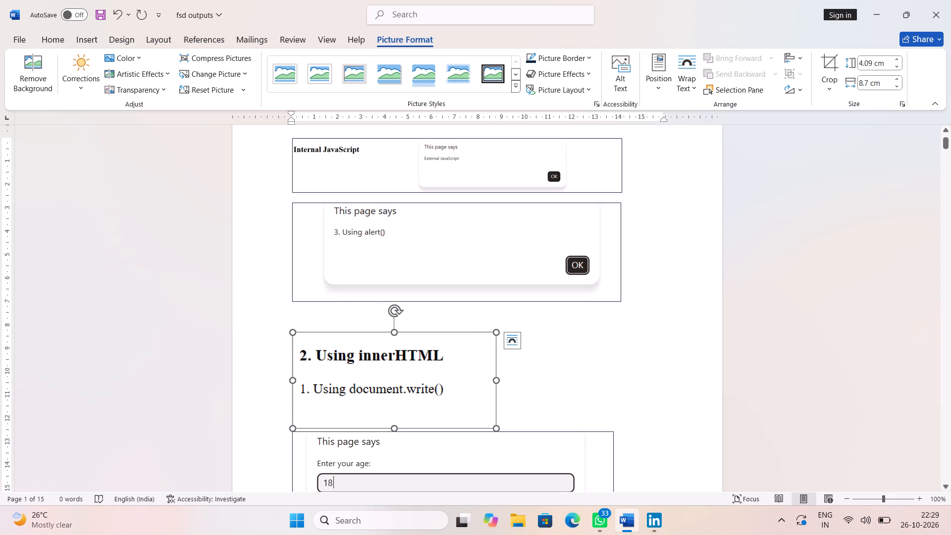
Stretch the "2. Using innerHTML" picture horizontally to about 9.4 cm wide, keeping its height, and deselect it.
drag(497, 379, 602, 375)
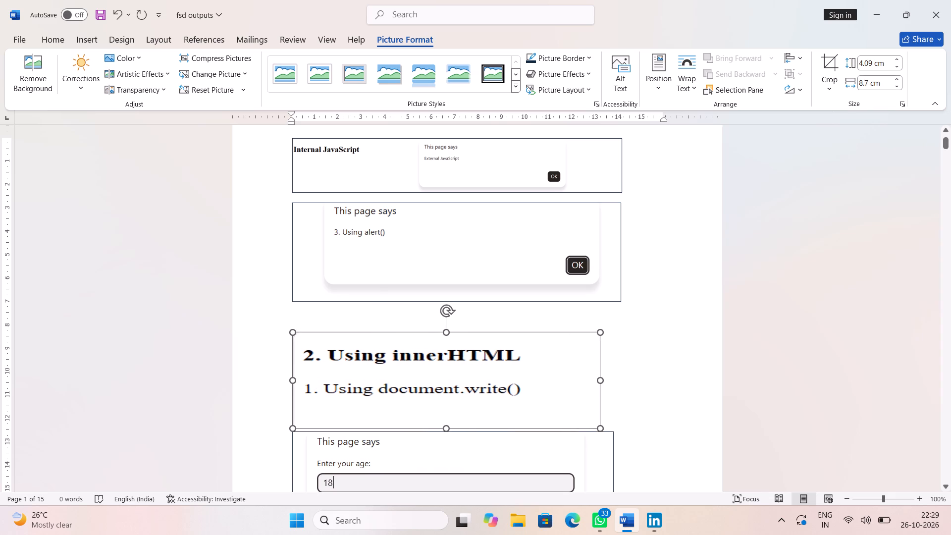
drag(602, 375, 447, 379)
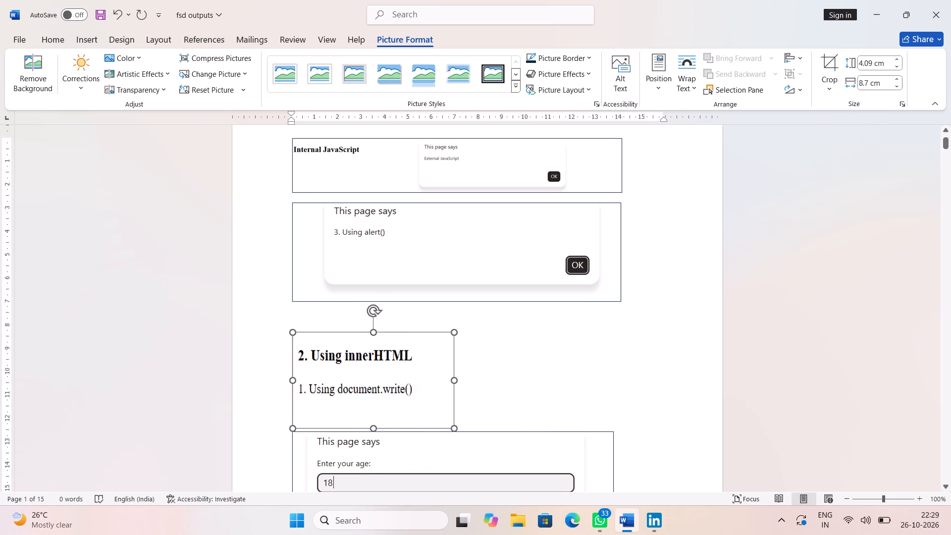
drag(447, 379, 513, 378)
click(564, 370)
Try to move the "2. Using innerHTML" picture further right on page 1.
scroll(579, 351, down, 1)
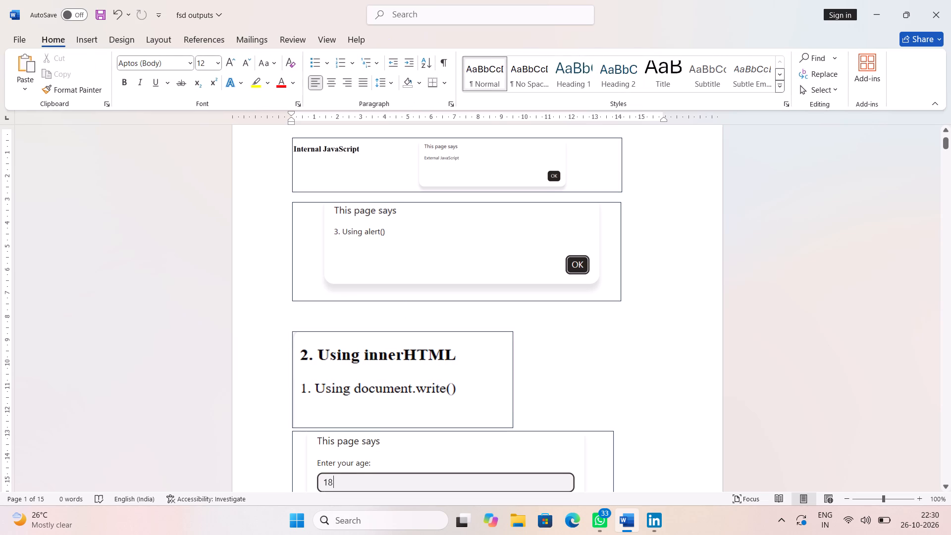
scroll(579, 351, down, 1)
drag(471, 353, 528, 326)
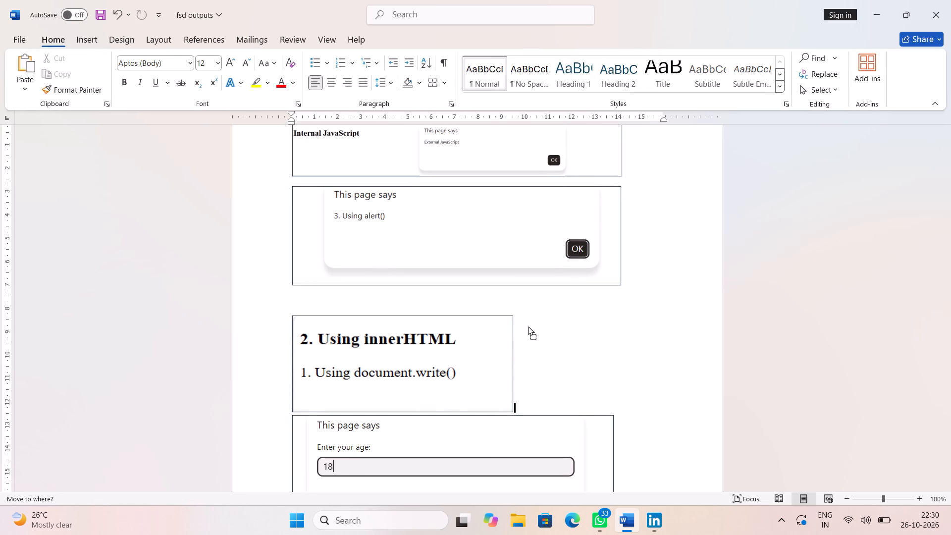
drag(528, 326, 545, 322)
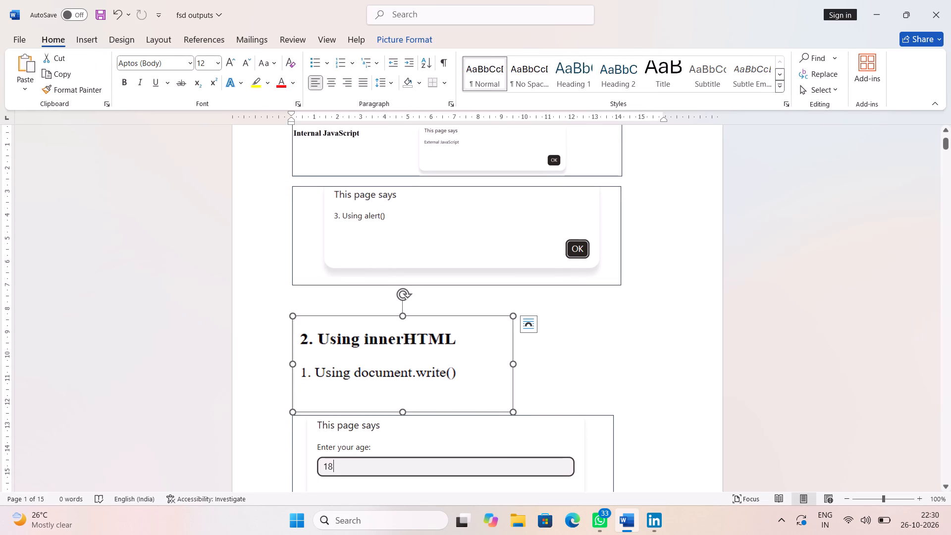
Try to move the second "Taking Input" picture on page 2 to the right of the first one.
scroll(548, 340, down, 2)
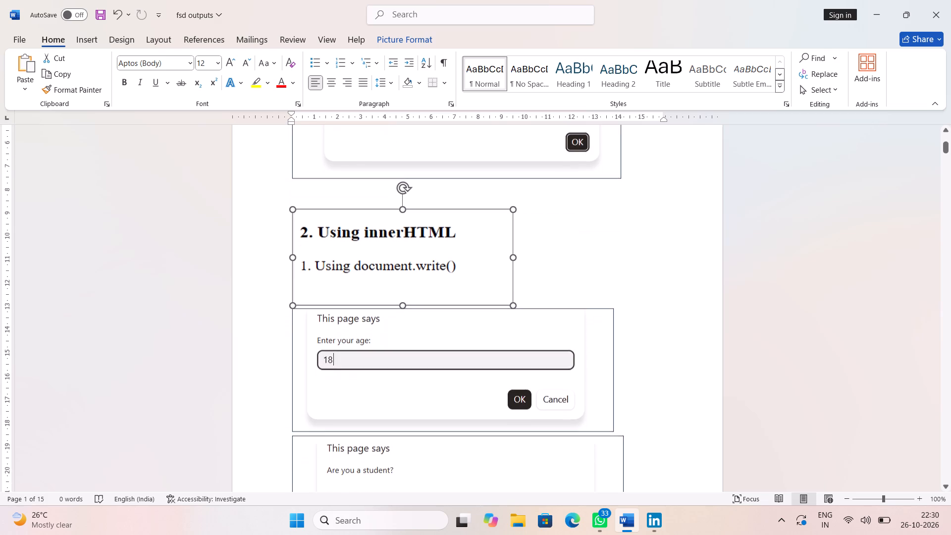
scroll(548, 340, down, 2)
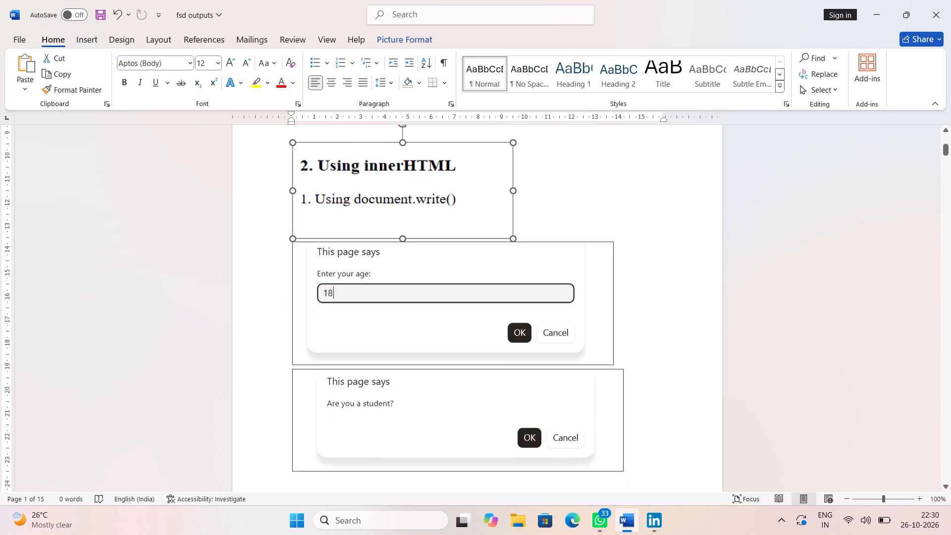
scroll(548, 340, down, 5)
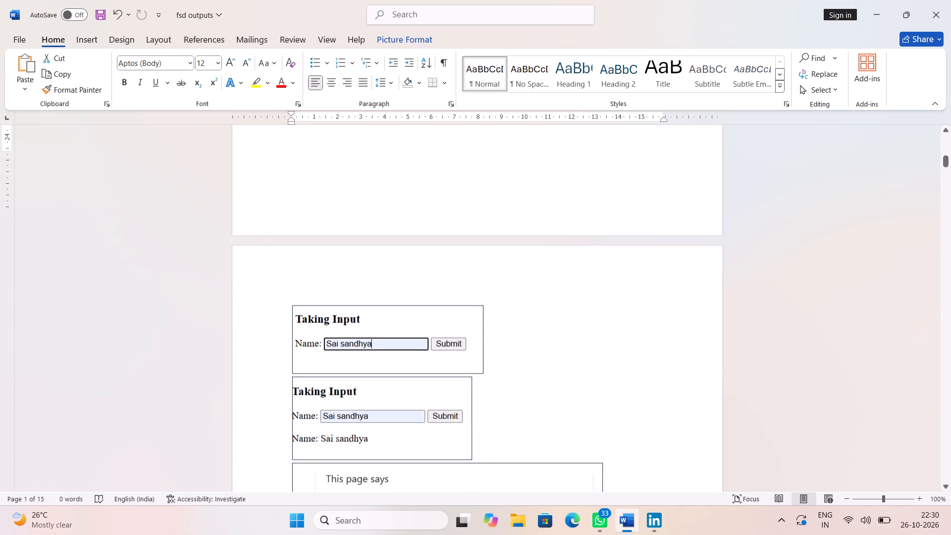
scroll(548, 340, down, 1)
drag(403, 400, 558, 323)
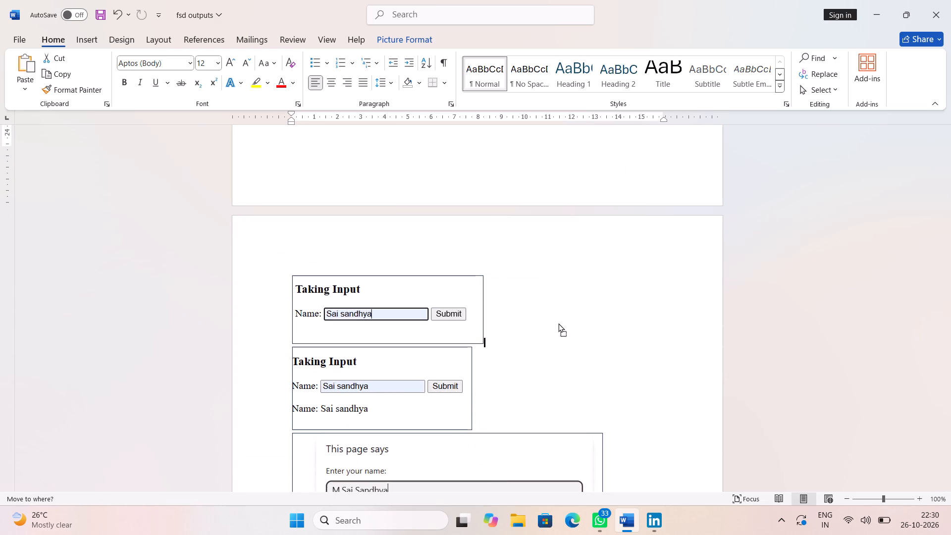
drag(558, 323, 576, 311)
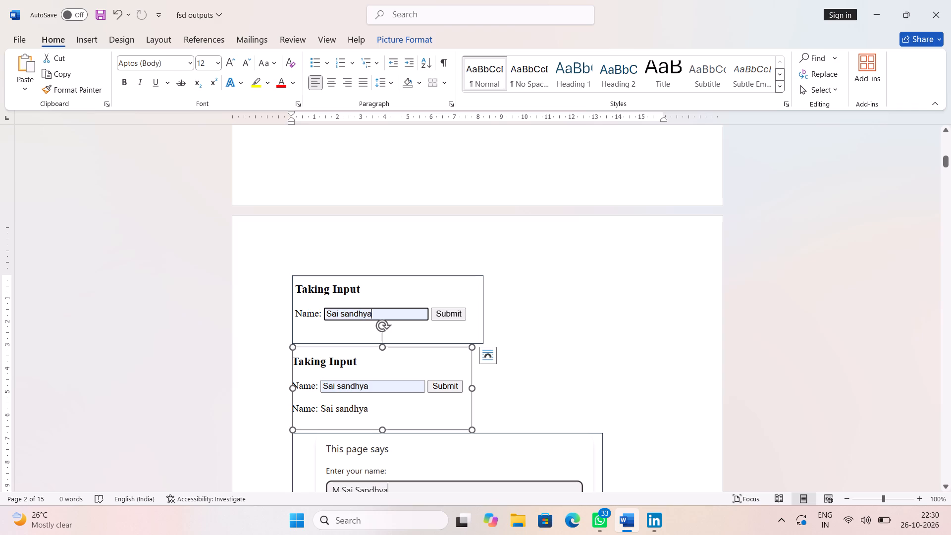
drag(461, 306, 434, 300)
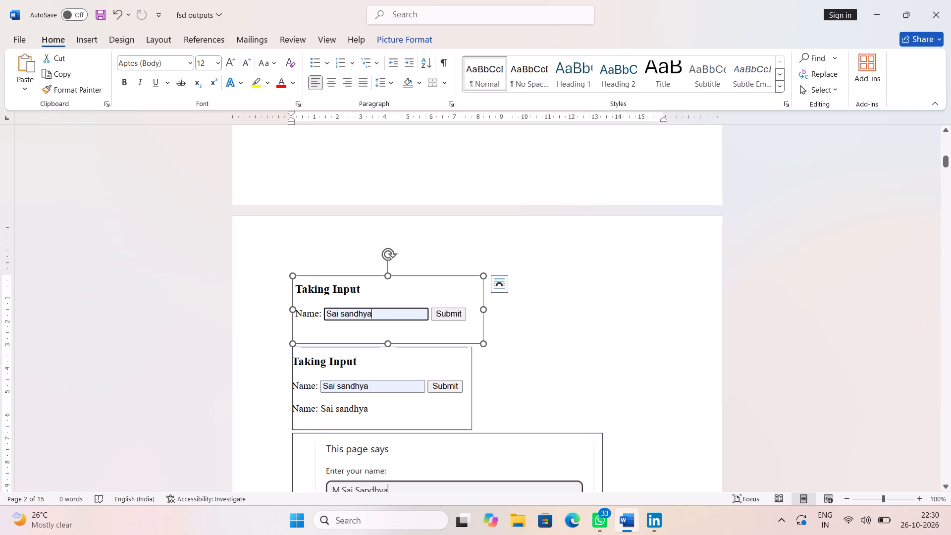
Position the second "Taking Input" picture at top centre of page 2 with text wrapping, and move it to the left margin beside the other one.
click(414, 398)
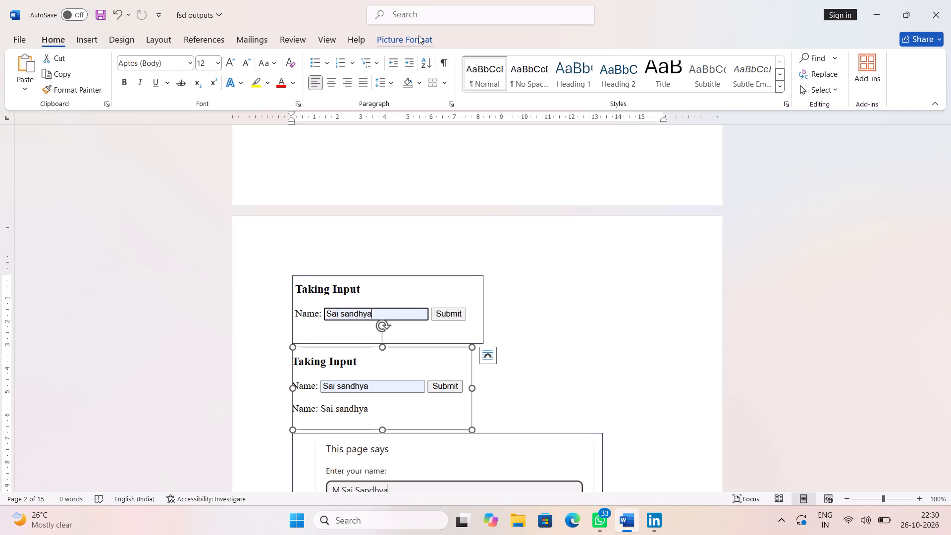
click(419, 35)
click(640, 75)
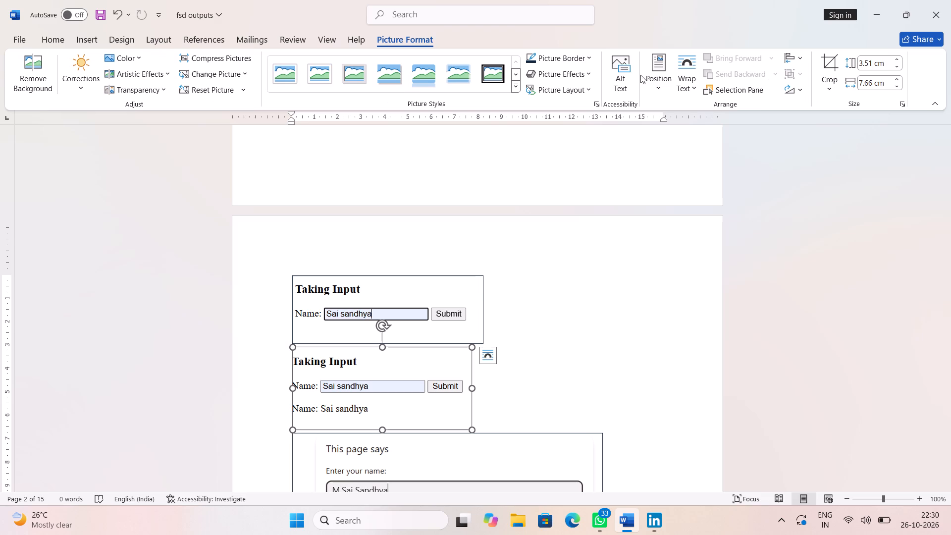
click(658, 77)
click(689, 193)
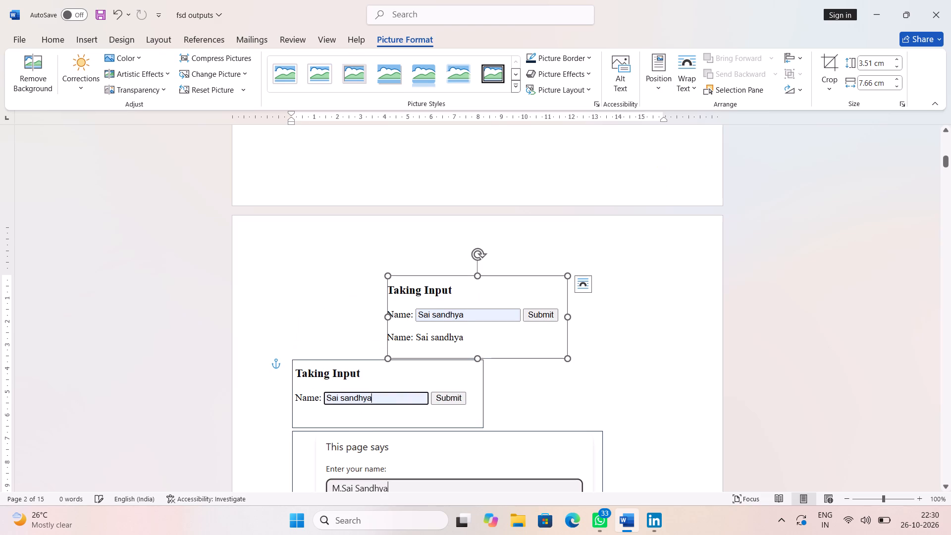
drag(479, 293, 373, 266)
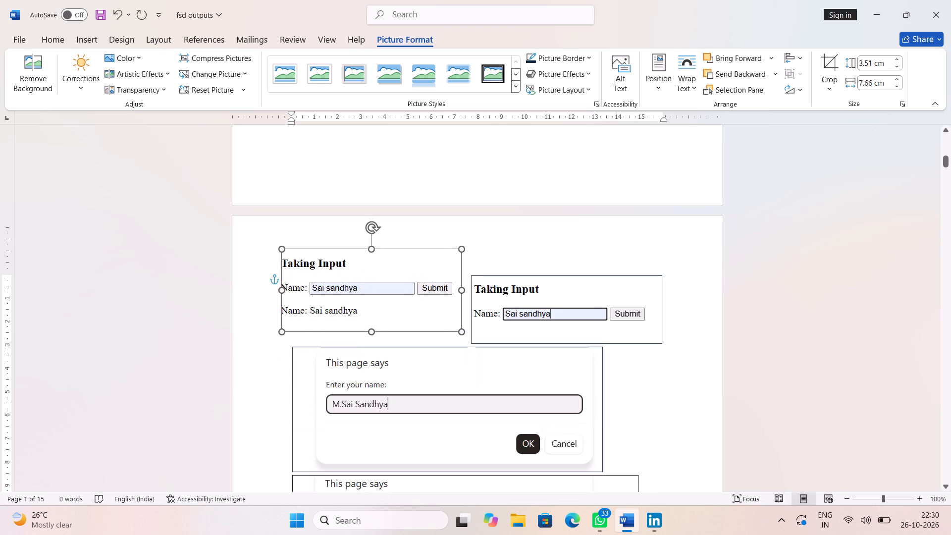
drag(373, 266, 374, 280)
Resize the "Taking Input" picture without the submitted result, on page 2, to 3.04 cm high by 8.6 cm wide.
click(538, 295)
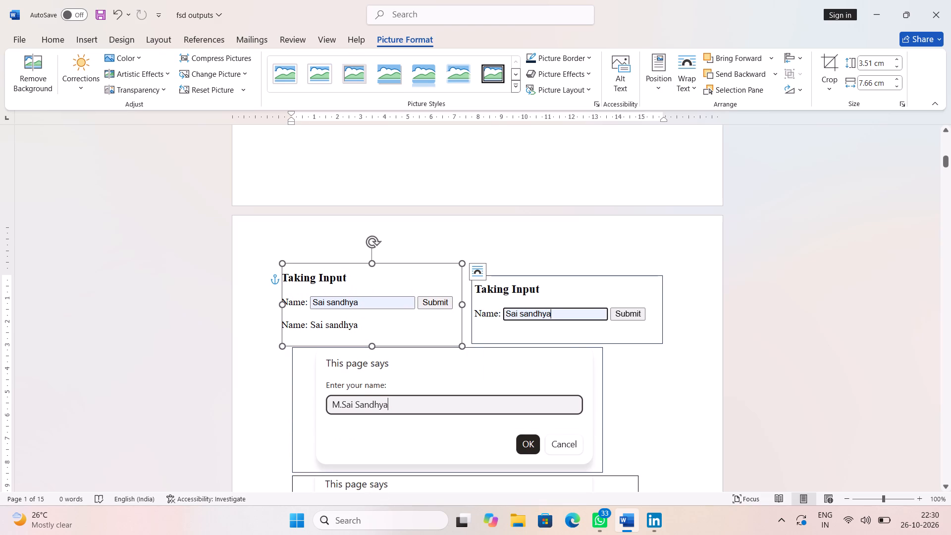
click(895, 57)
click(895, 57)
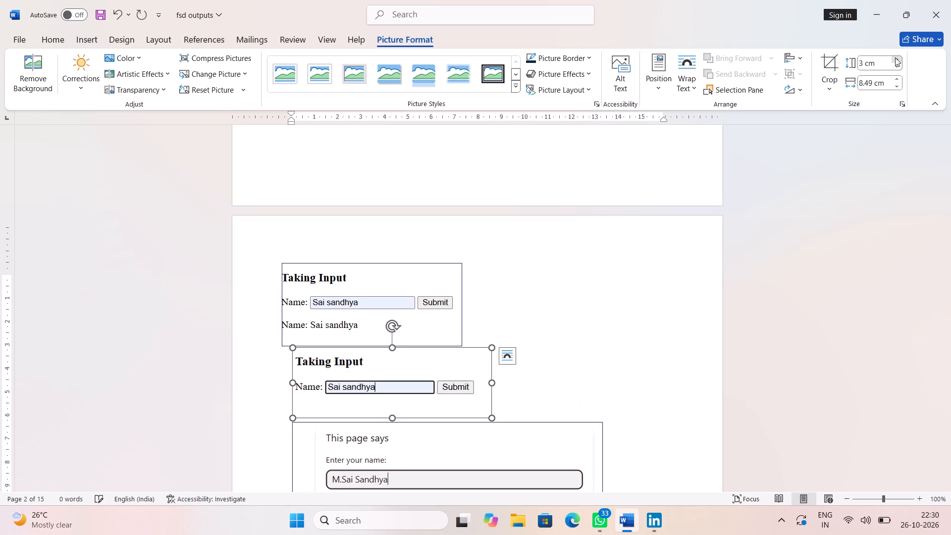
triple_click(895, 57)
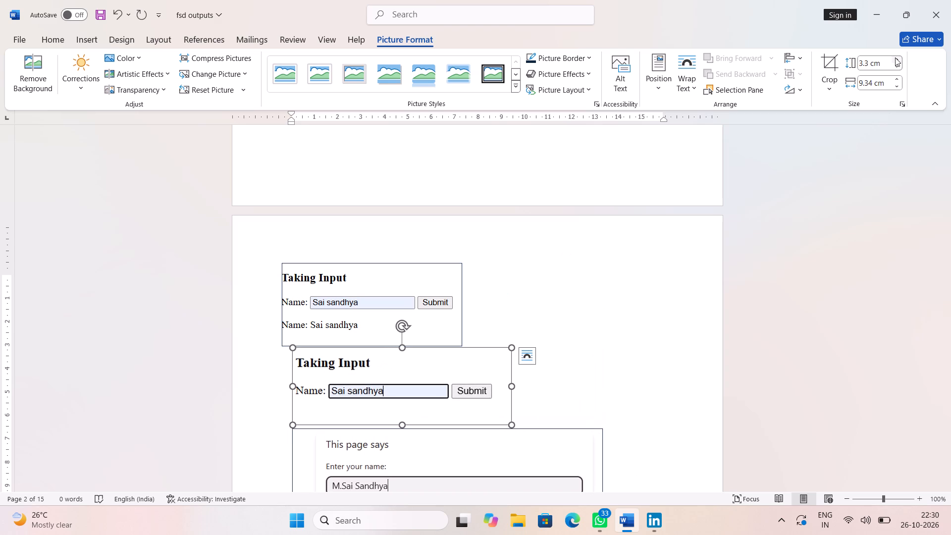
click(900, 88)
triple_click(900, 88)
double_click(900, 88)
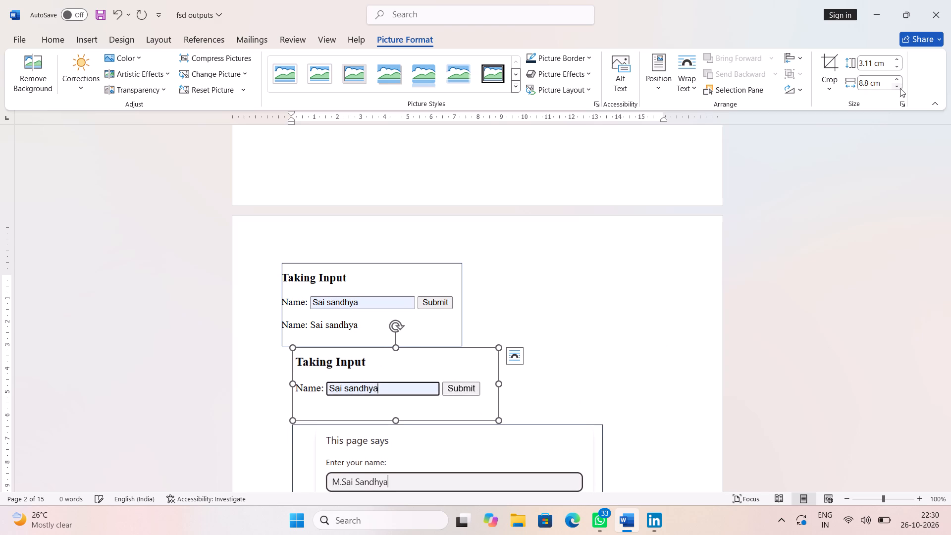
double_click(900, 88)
Arrange the two "Taking Input" pictures on page 2 side by side, shifting the one with the submitted result into the left margin.
drag(459, 374, 556, 305)
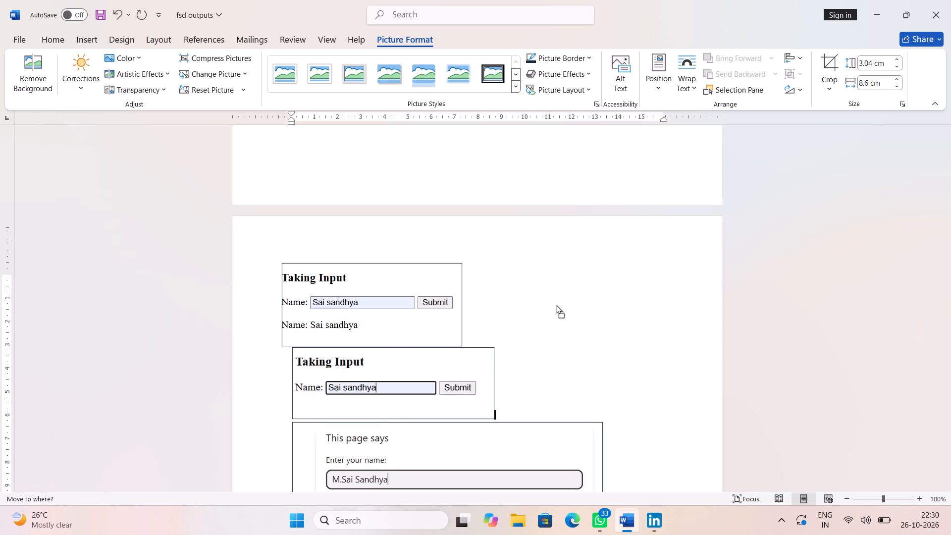
drag(556, 305, 570, 289)
drag(442, 299, 427, 299)
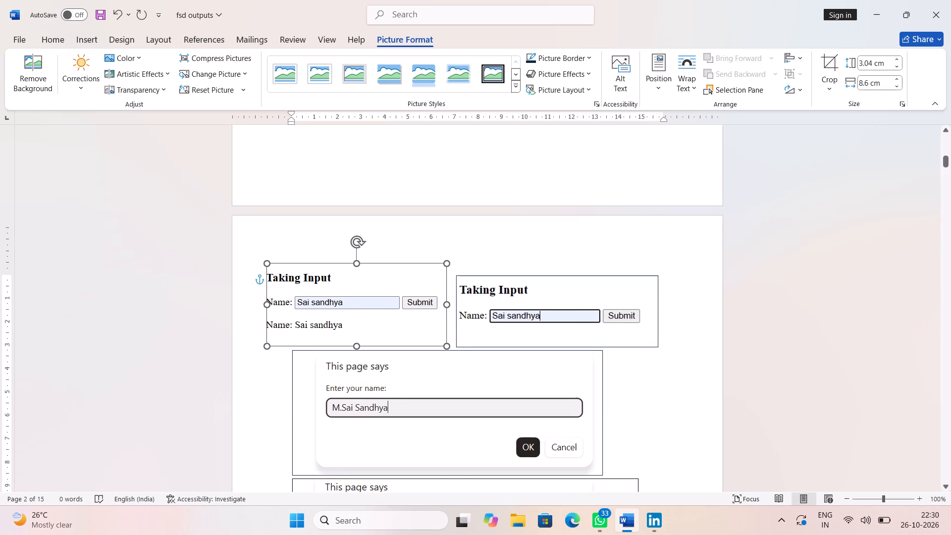
drag(427, 299, 430, 301)
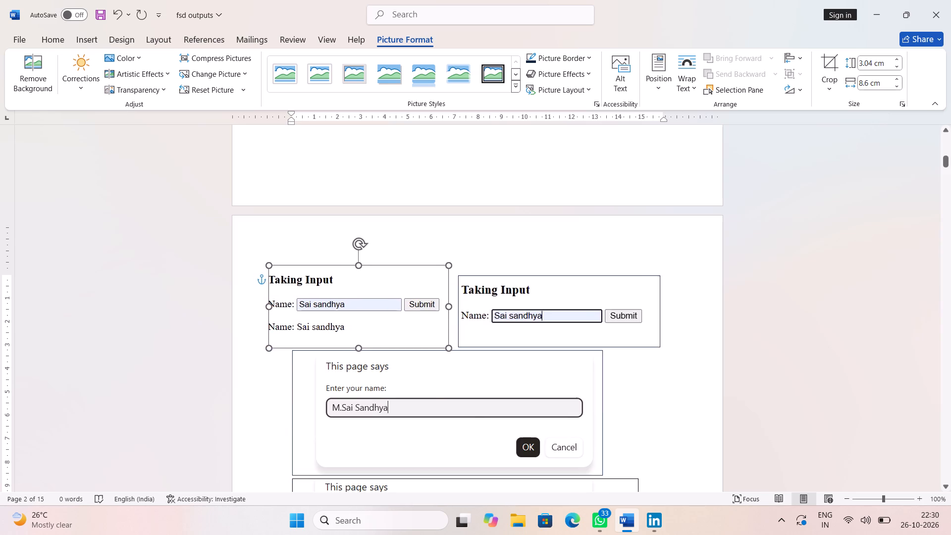
drag(430, 301, 430, 301)
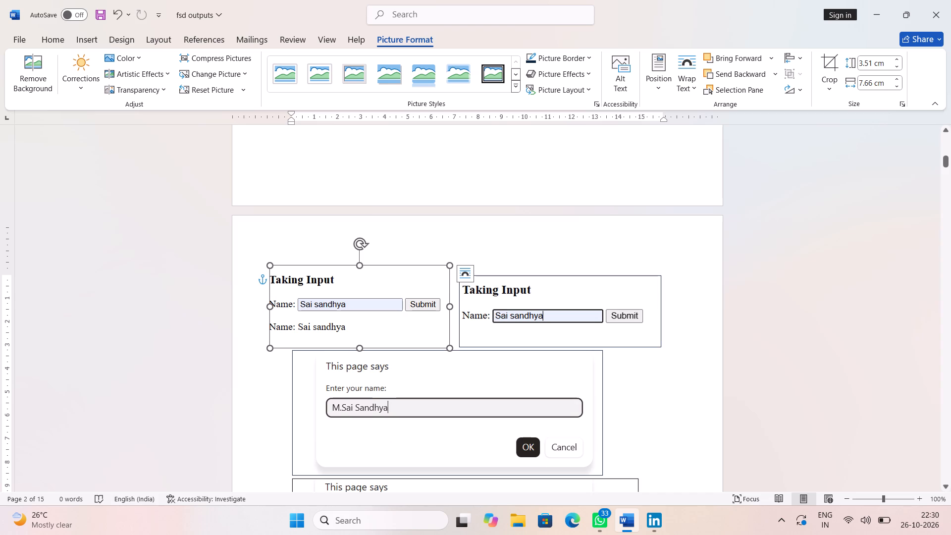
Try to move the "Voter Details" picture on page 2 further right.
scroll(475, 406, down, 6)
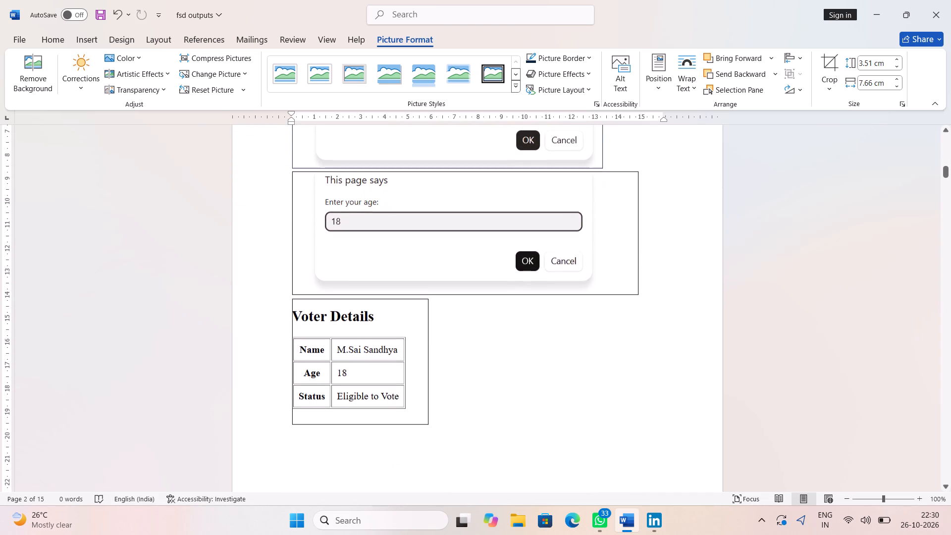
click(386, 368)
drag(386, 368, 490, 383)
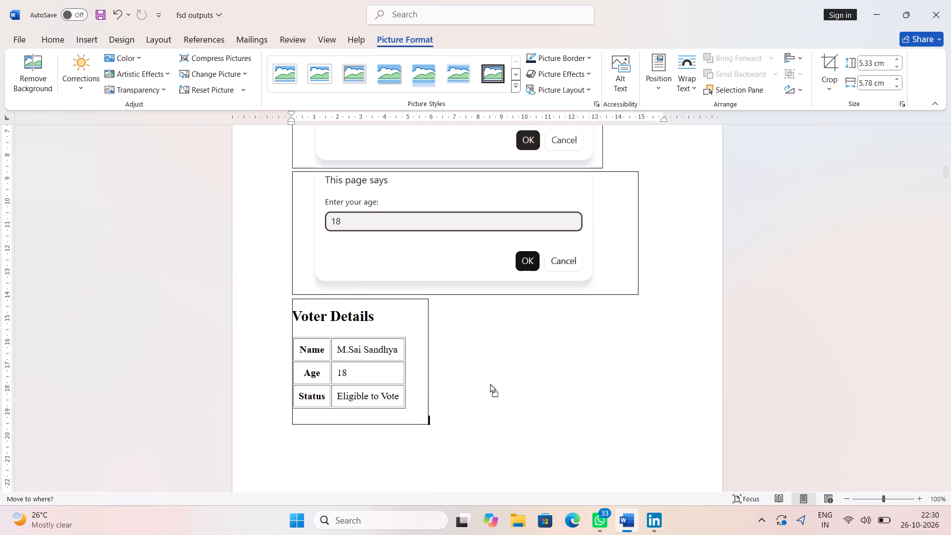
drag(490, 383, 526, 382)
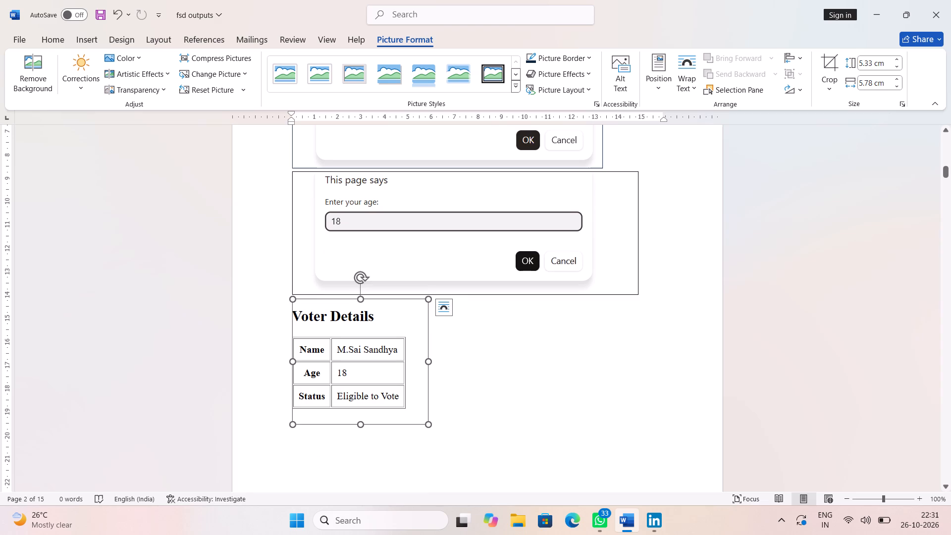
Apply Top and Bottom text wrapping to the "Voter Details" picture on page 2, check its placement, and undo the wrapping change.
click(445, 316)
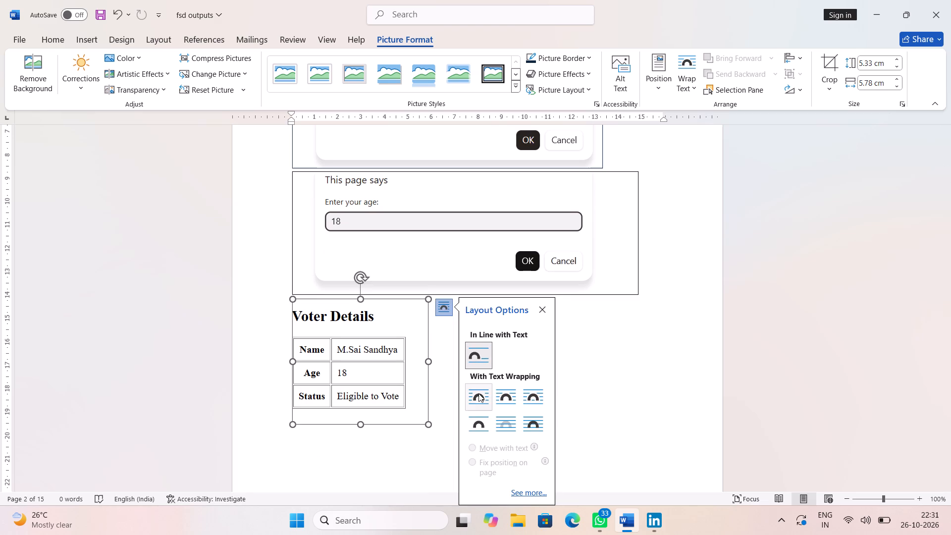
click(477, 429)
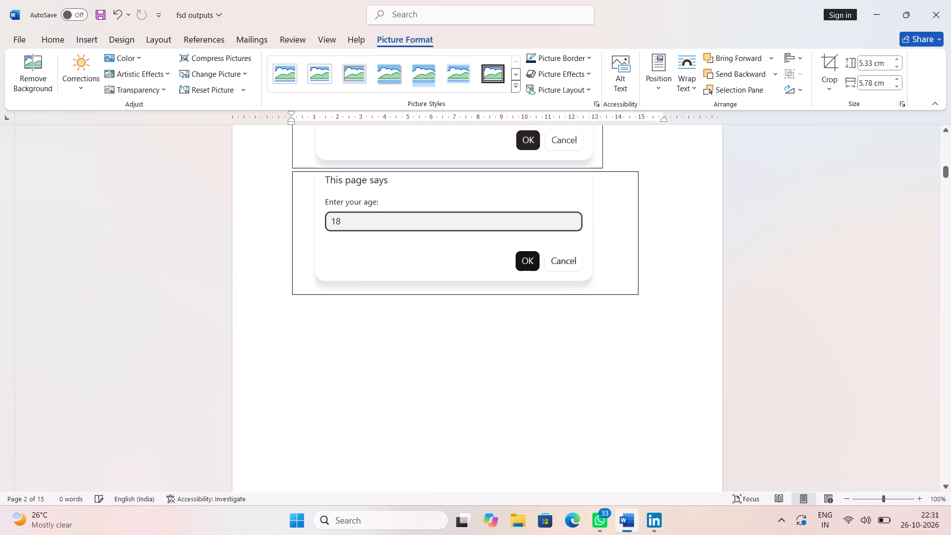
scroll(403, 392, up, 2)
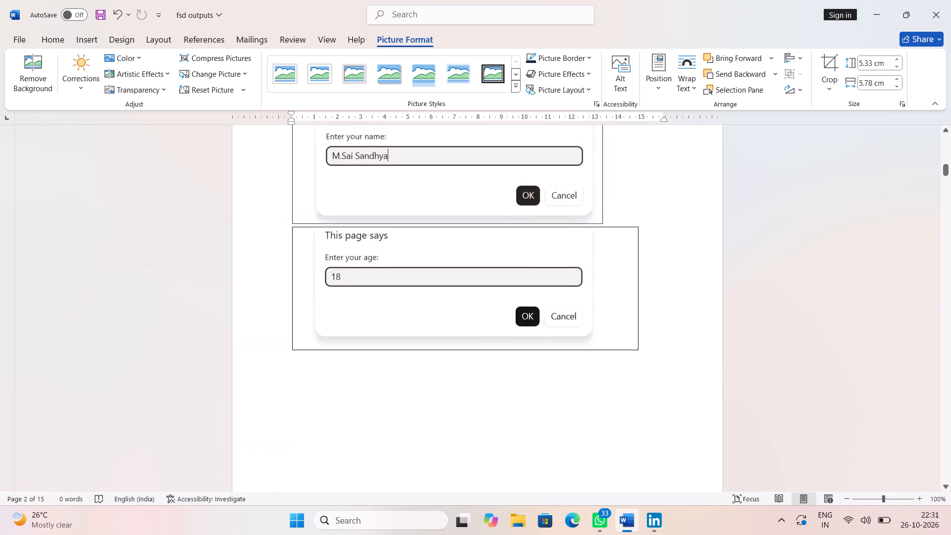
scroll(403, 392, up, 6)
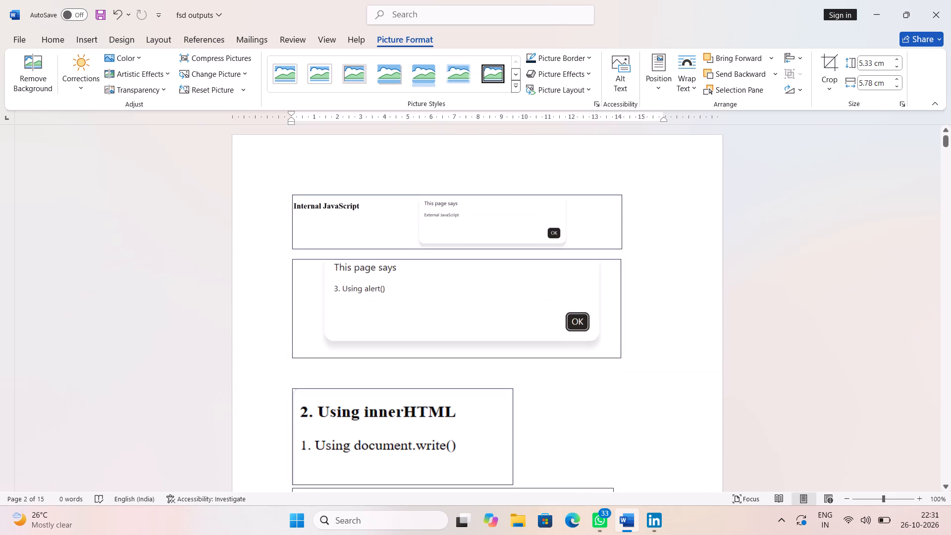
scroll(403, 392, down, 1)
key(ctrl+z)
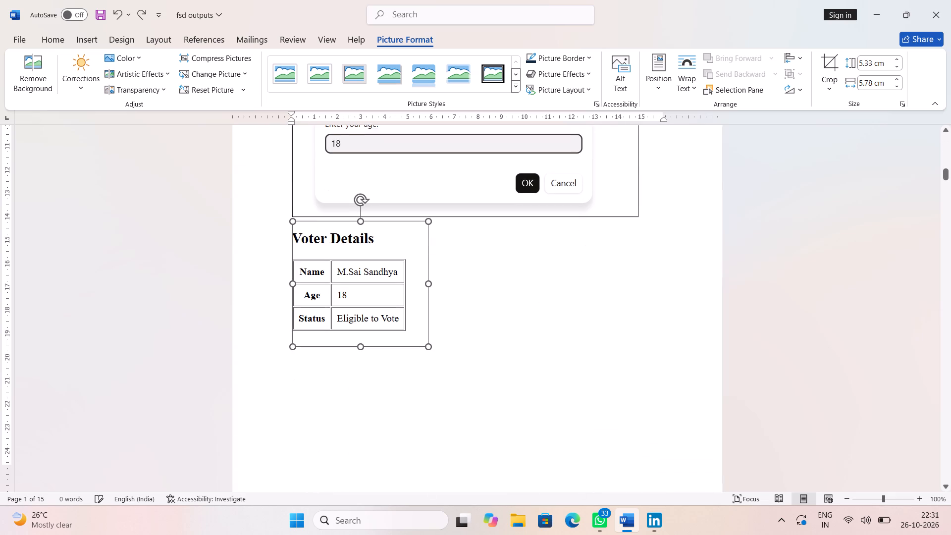
Examine the picture layout on pages 2 and 3, from the voter prompts and details back to the "Taking Input" pictures.
scroll(403, 392, down, 3)
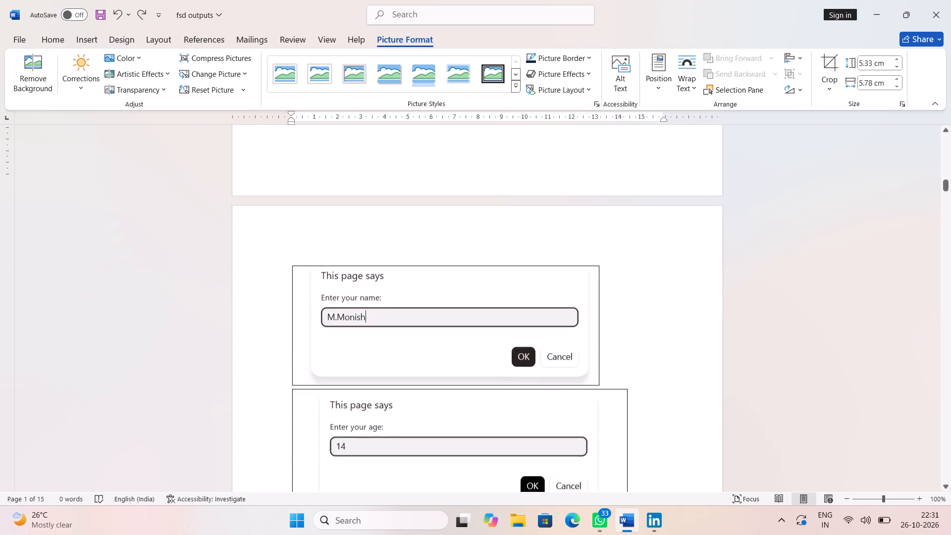
scroll(403, 392, down, 4)
scroll(403, 392, up, 1)
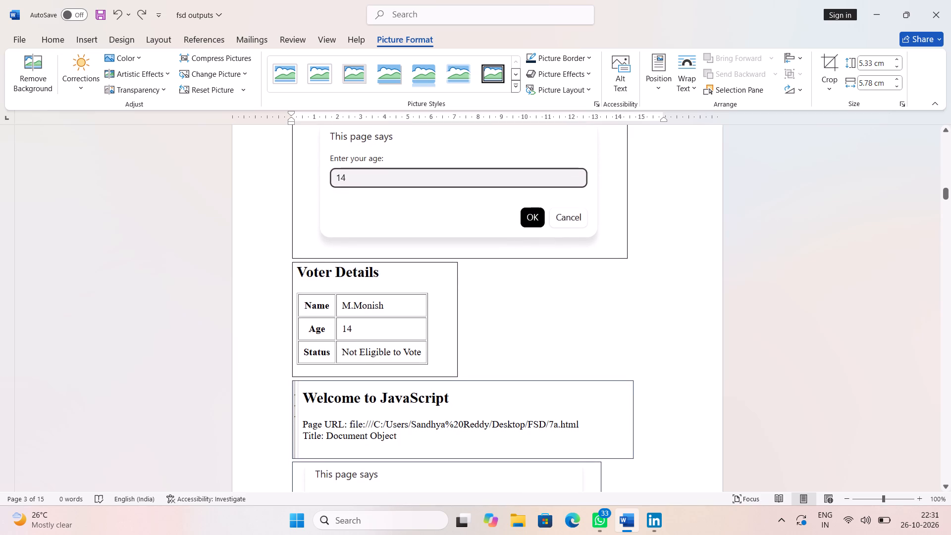
scroll(403, 392, up, 1)
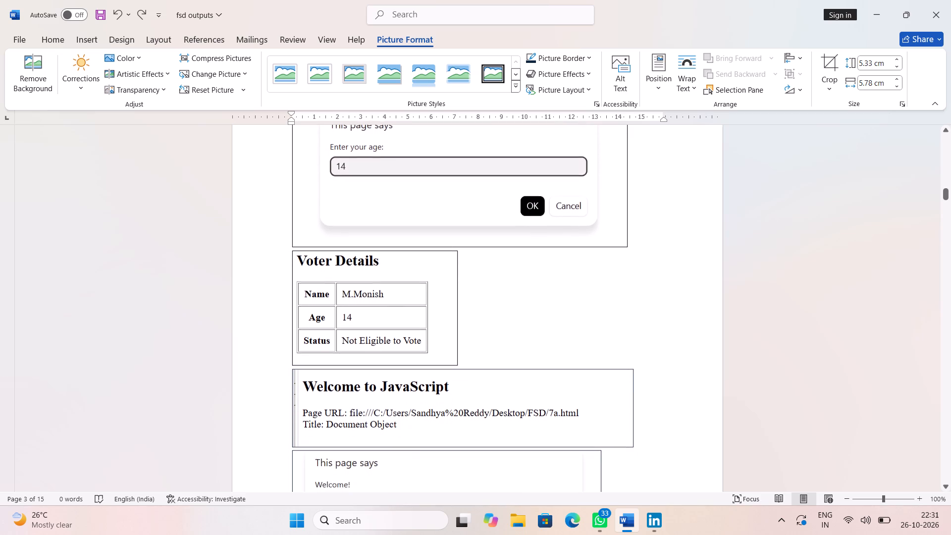
scroll(403, 392, up, 2)
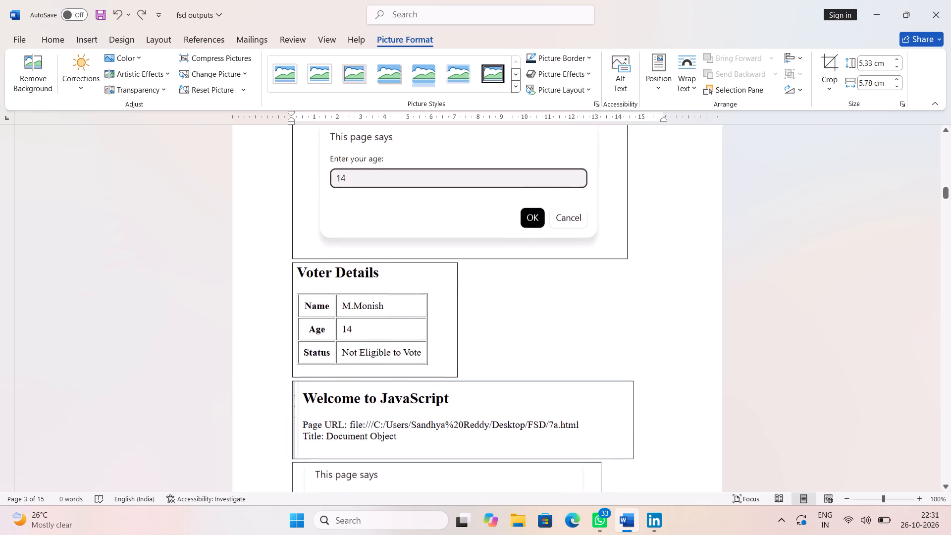
scroll(403, 392, up, 6)
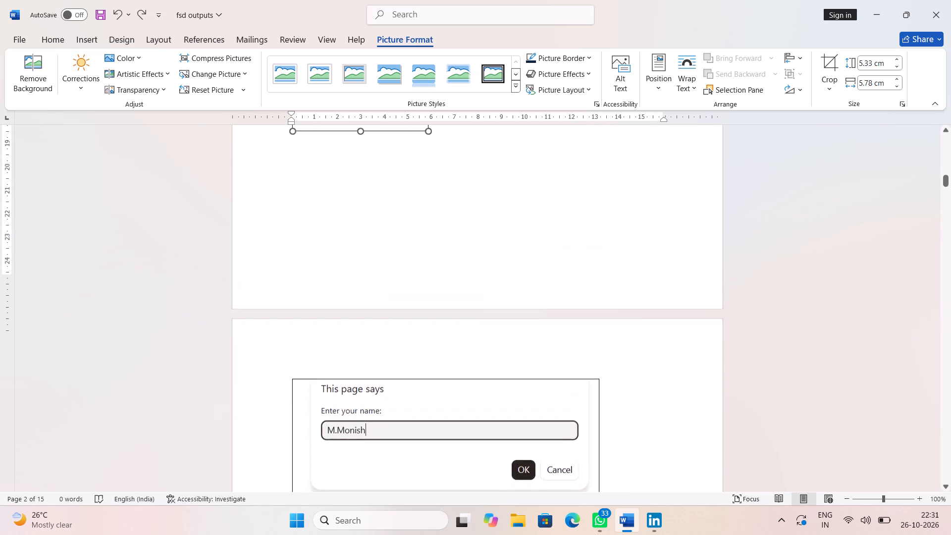
scroll(403, 392, up, 6)
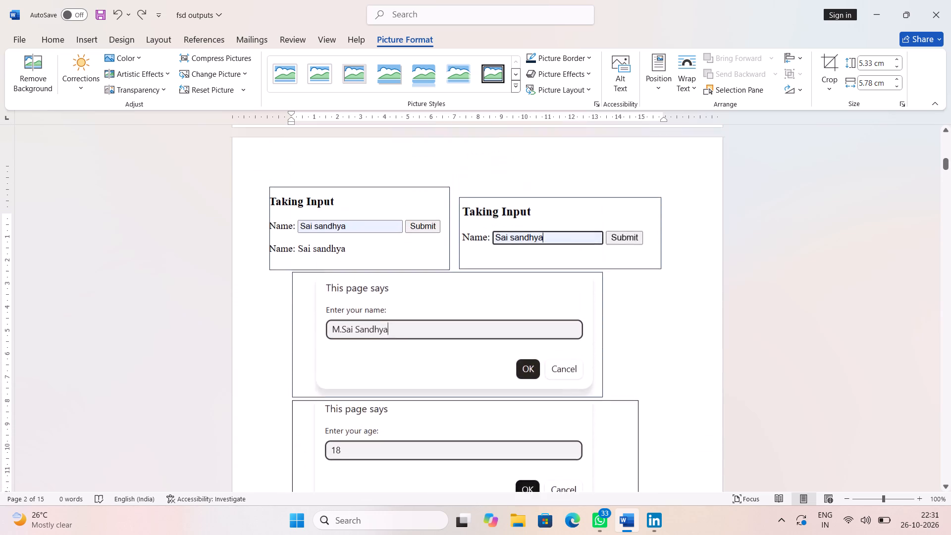
scroll(403, 392, up, 1)
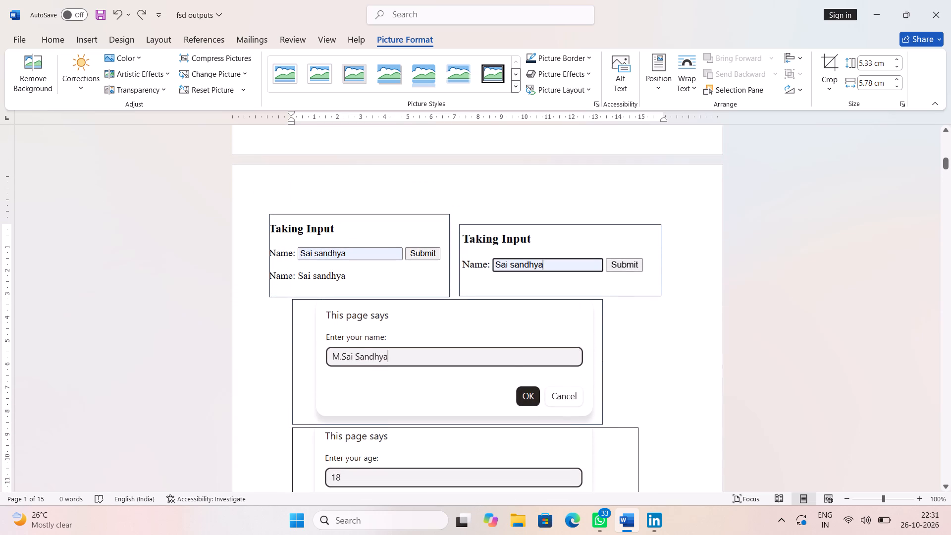
Reduce the "Taking Input" picture with the submitted result to 3.1 cm high by 6.76 cm wide.
click(439, 361)
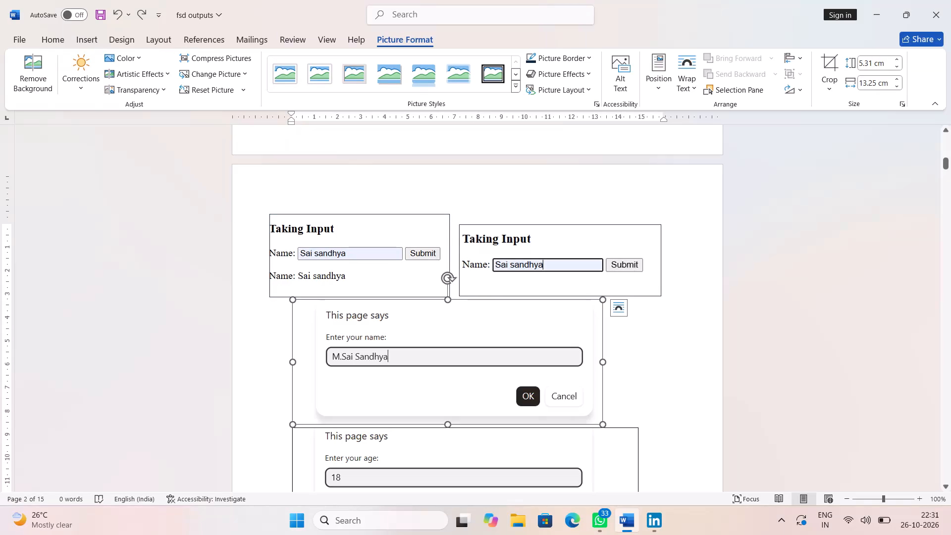
click(422, 248)
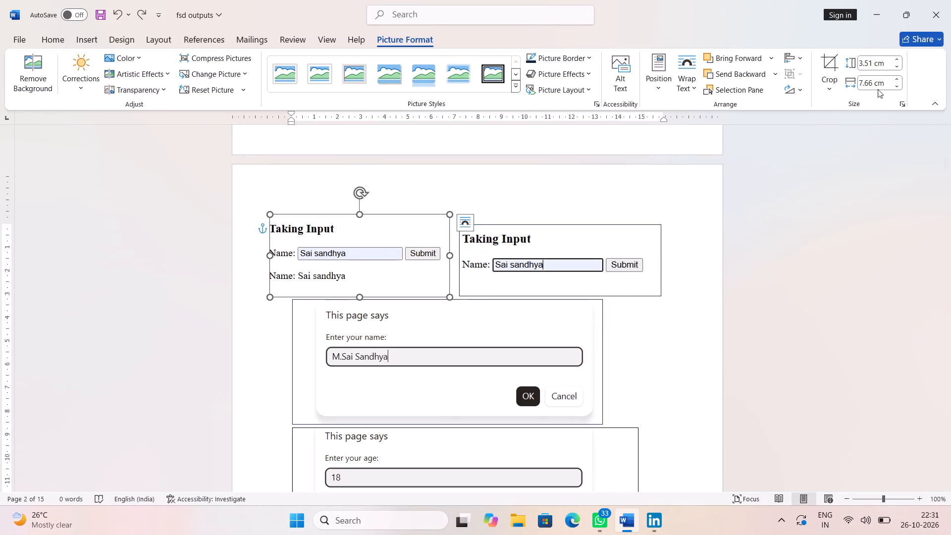
click(897, 67)
click(897, 67)
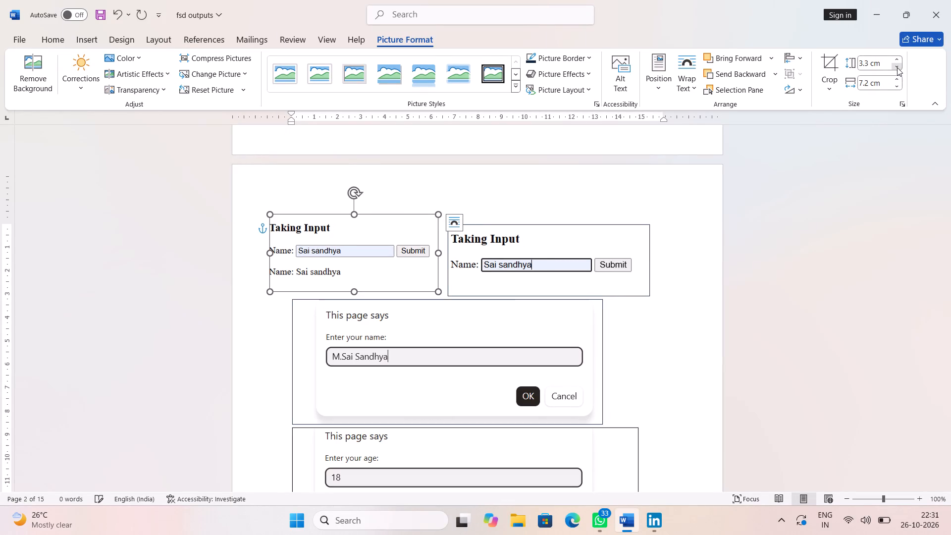
click(897, 67)
click(897, 67)
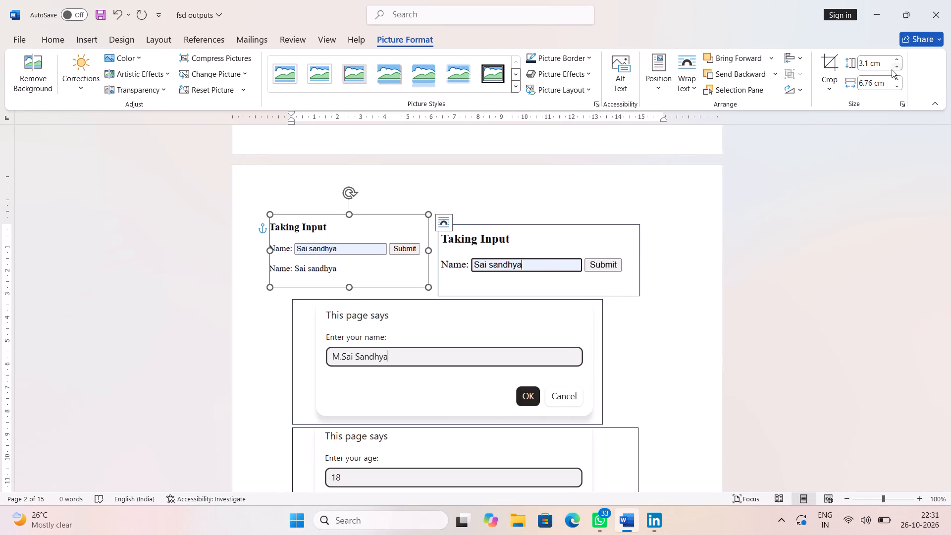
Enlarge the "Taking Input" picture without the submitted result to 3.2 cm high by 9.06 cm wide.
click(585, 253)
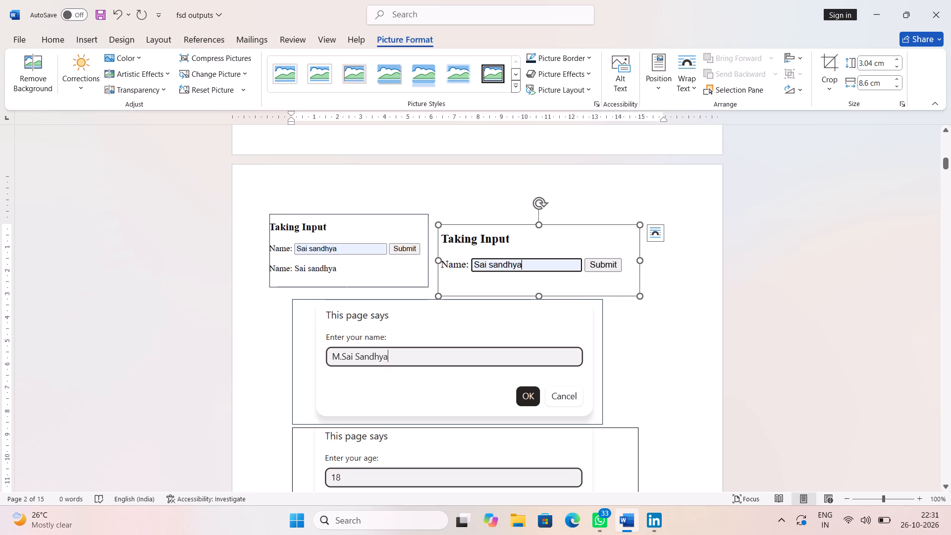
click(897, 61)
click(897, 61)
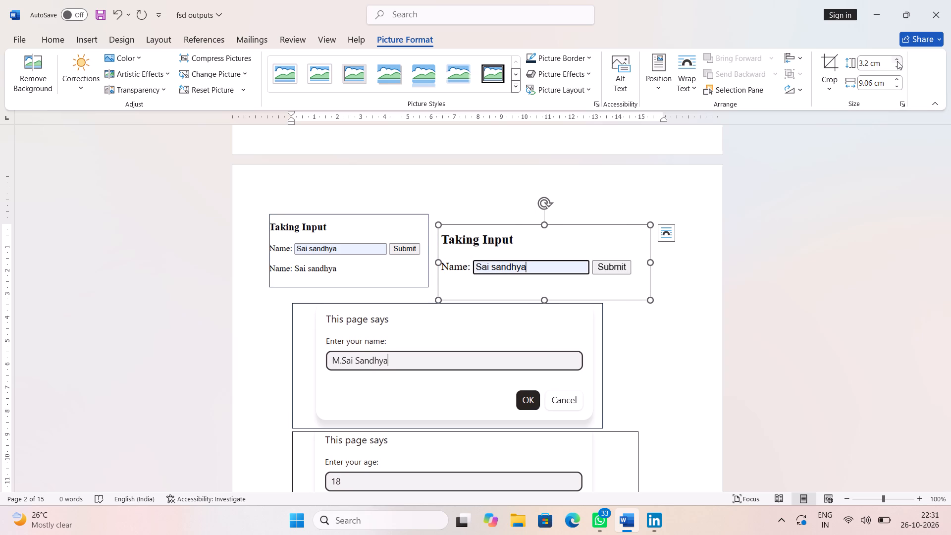
Position the "Taking Input" picture without the result at top centre with text wrapping, and move it beside the other with tops aligned.
drag(631, 256, 637, 225)
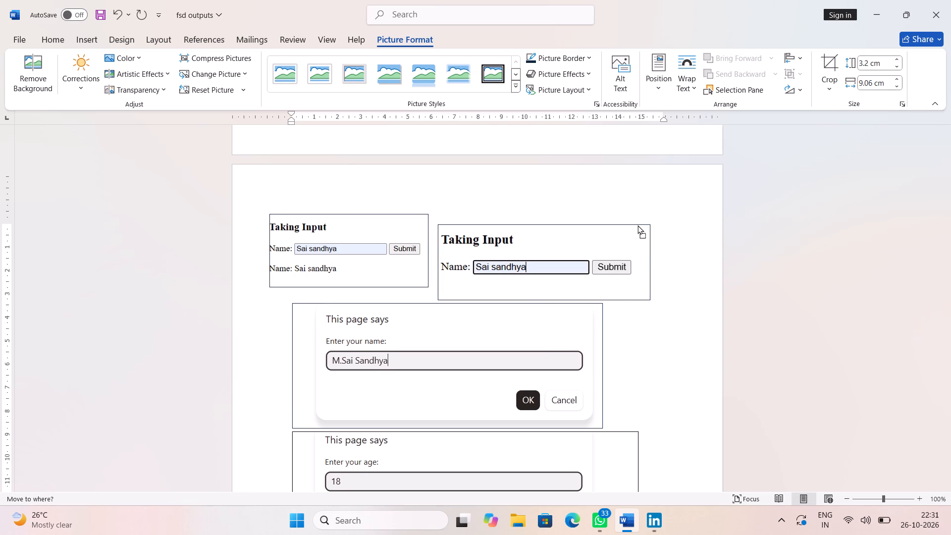
drag(637, 225, 632, 239)
click(632, 239)
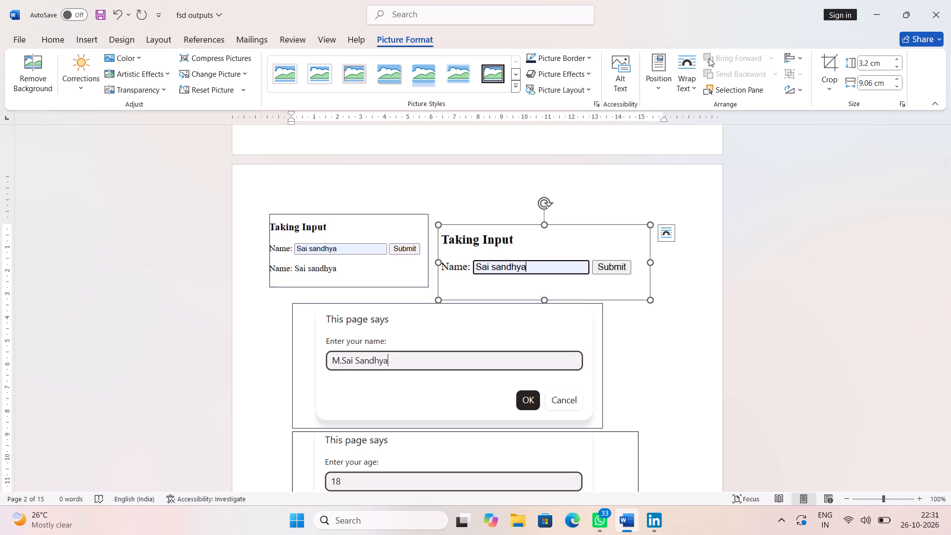
click(651, 85)
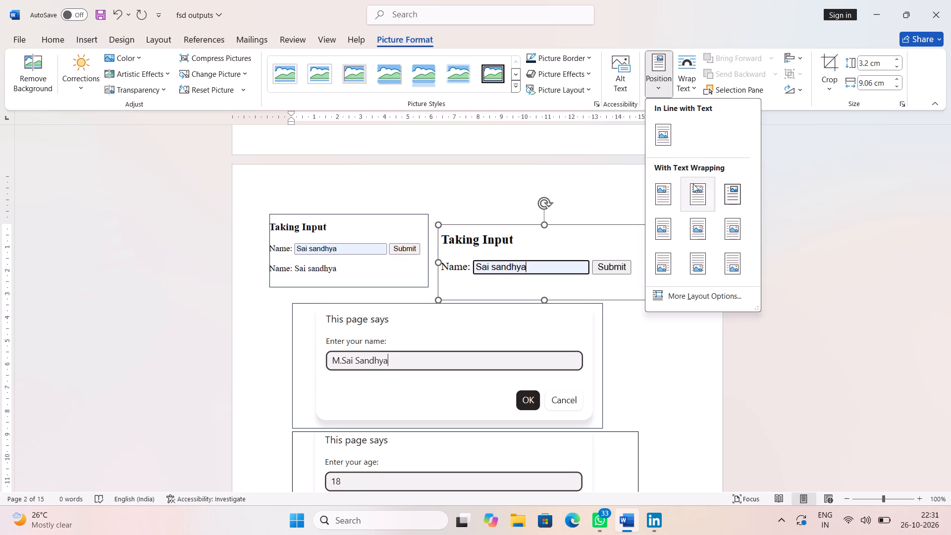
click(698, 191)
drag(528, 256, 581, 235)
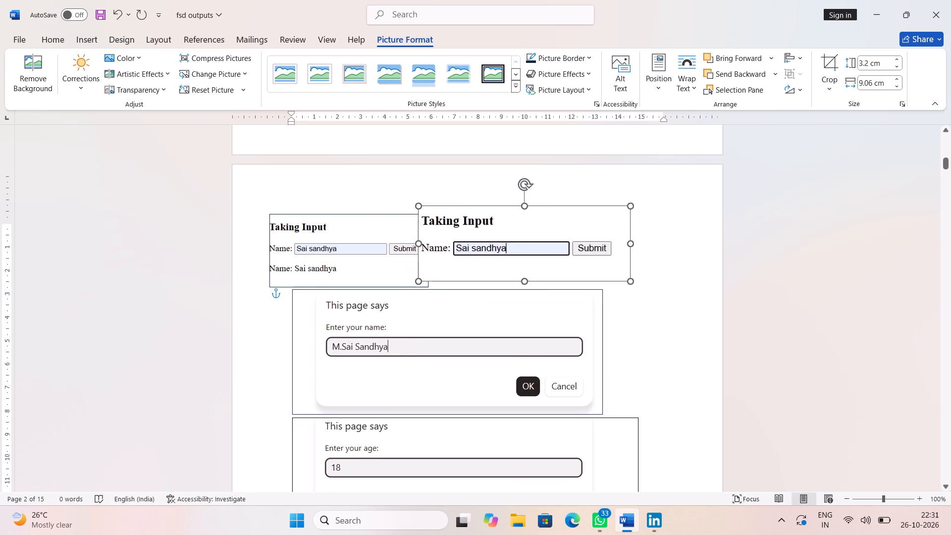
drag(581, 235, 600, 247)
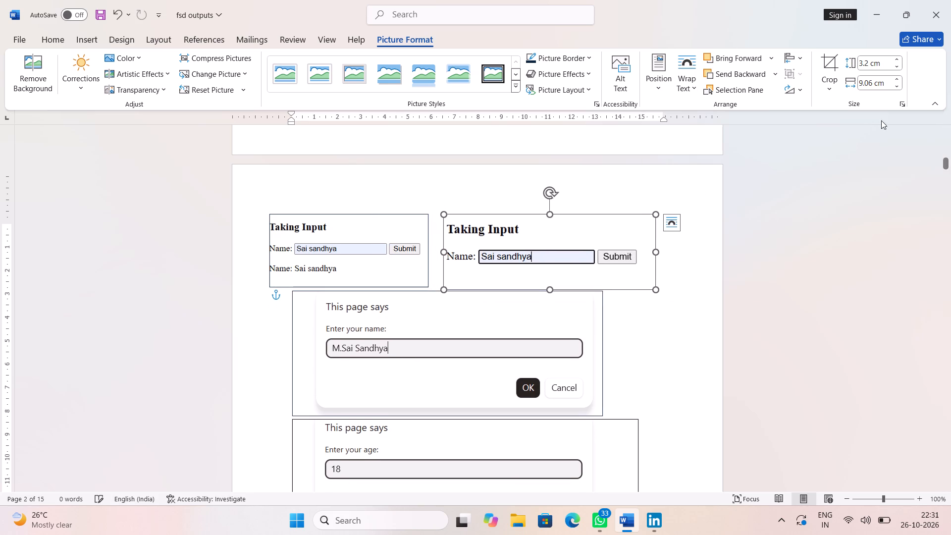
Reduce the "Taking Input" picture without the submitted result to 3 cm high by 8.49 cm wide.
click(898, 67)
click(898, 67)
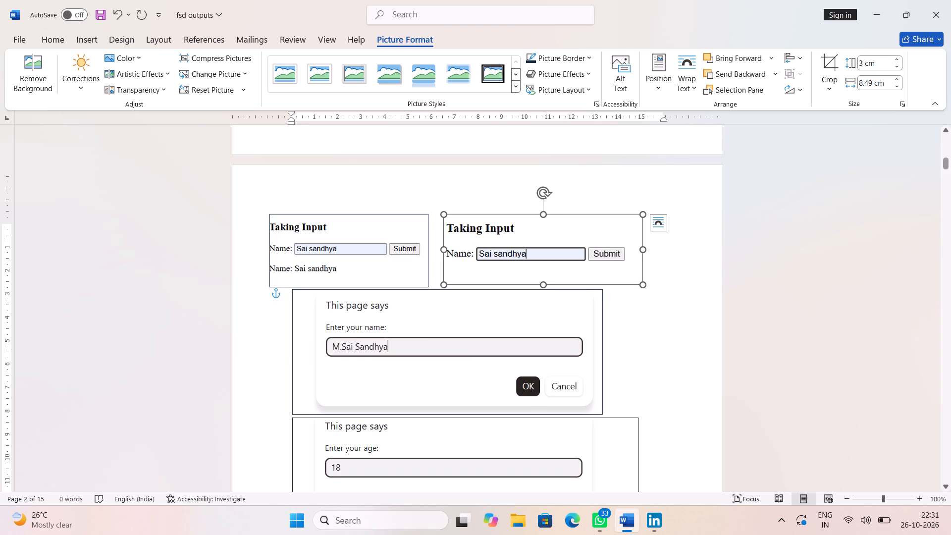
Shift the "Taking Input" picture without the submitted result slightly closer to the picture with the result.
click(602, 240)
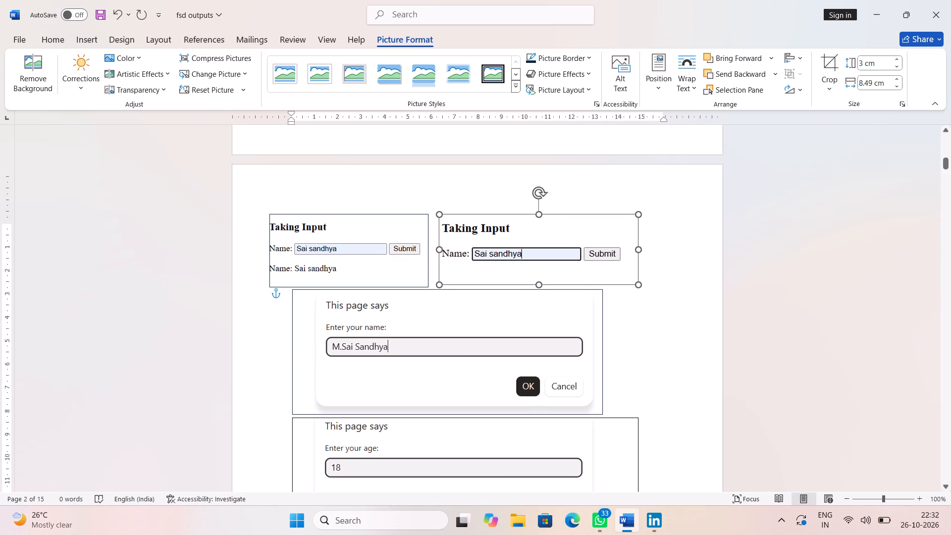
Reduce the first "Enter your name:" prompt picture on page 2 to 3.4 cm high by 8.48 cm wide.
click(547, 344)
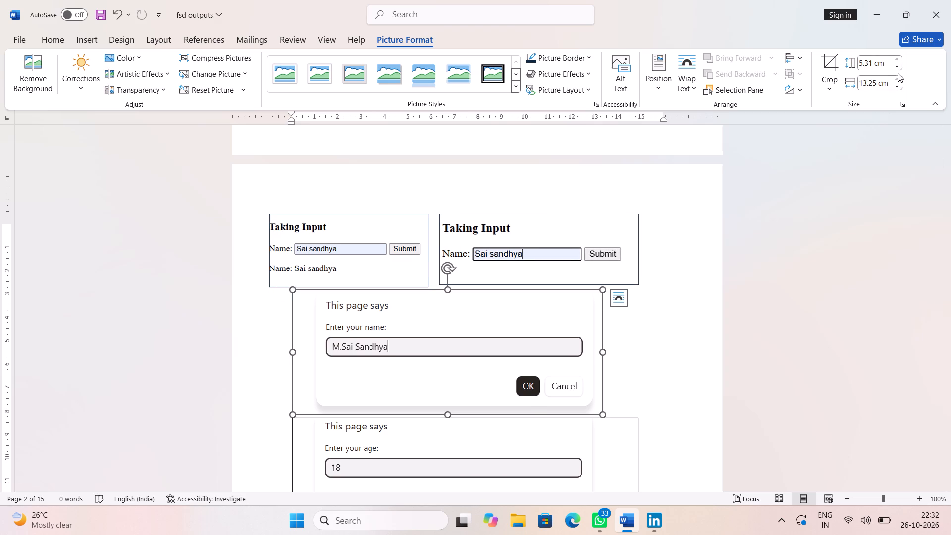
click(894, 69)
triple_click(894, 69)
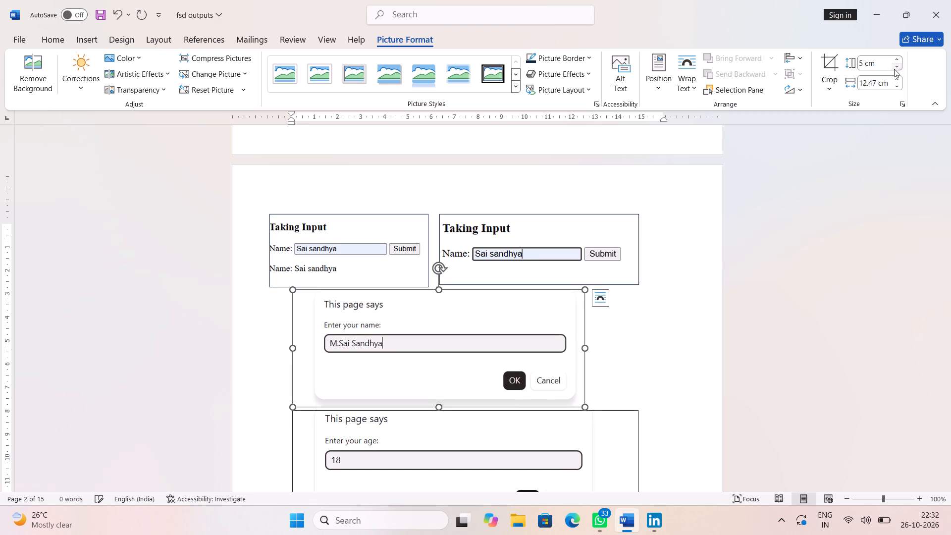
triple_click(894, 69)
triple_click(894, 69)
triple_click(894, 69)
triple_click(894, 69)
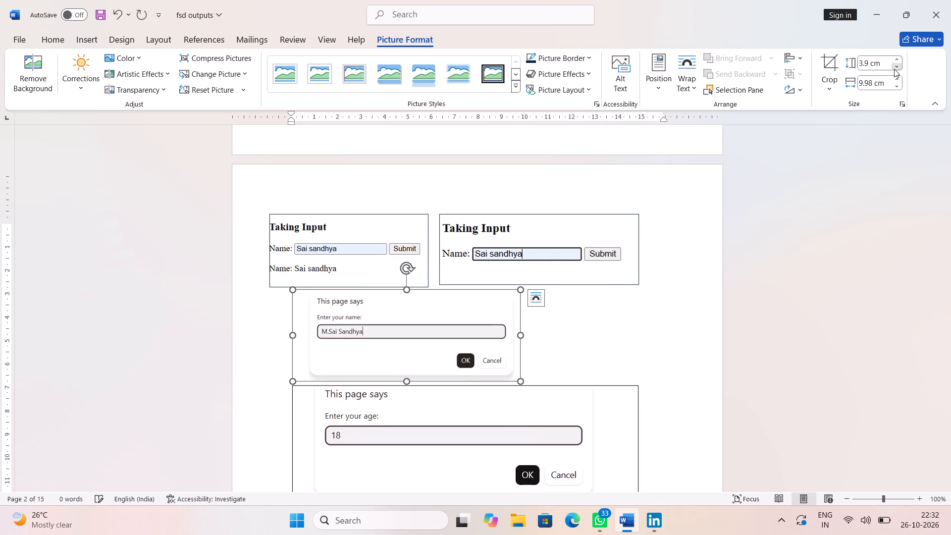
click(894, 69)
triple_click(894, 69)
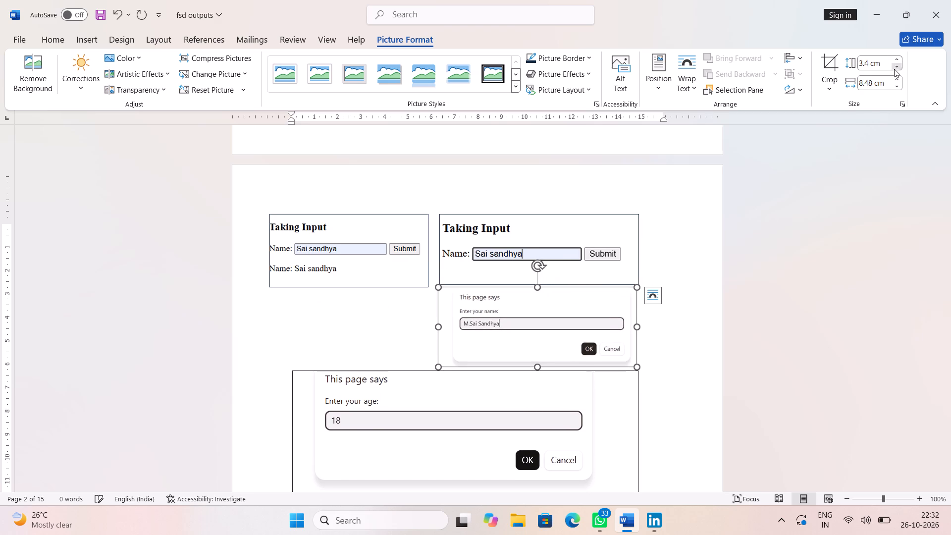
click(894, 69)
click(895, 61)
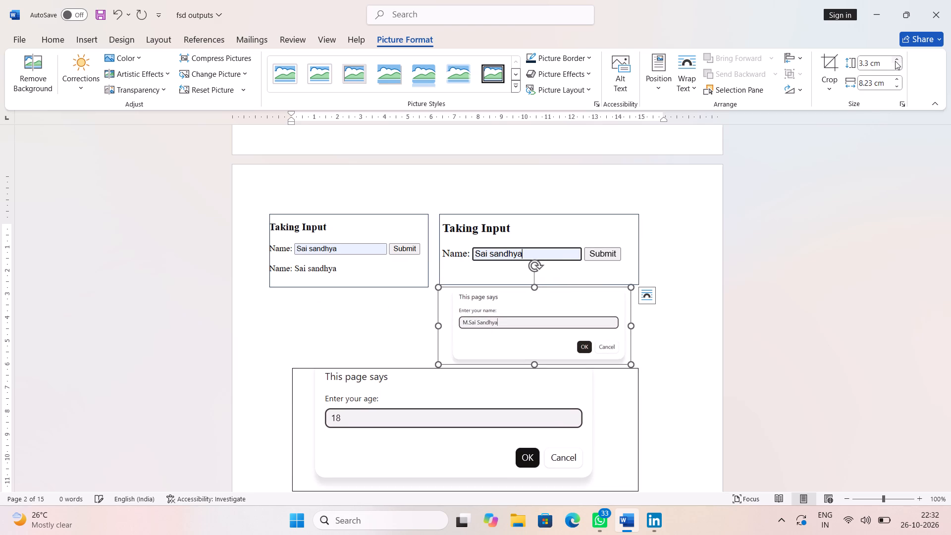
click(895, 61)
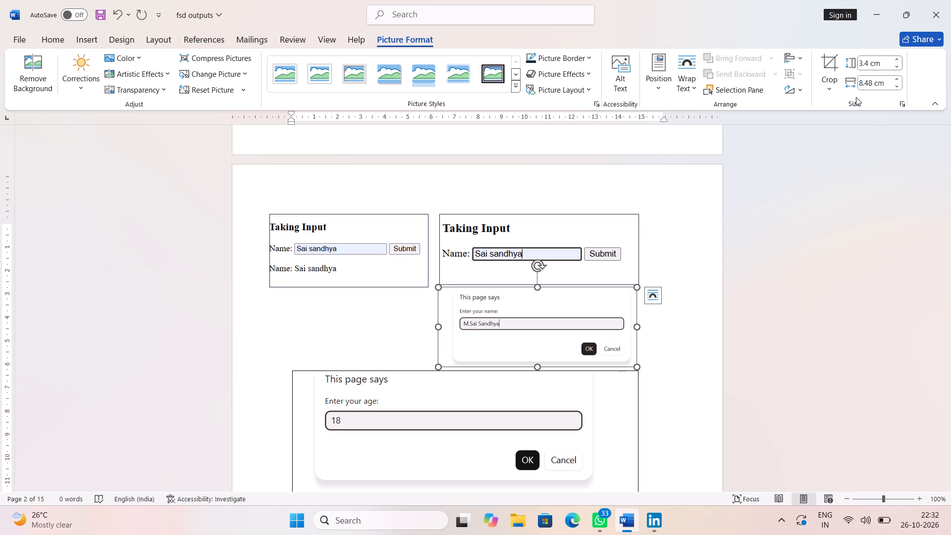
Reduce the "Enter your age:" prompt picture on page 2 to 3.2 cm high by 9.03 cm wide.
click(515, 459)
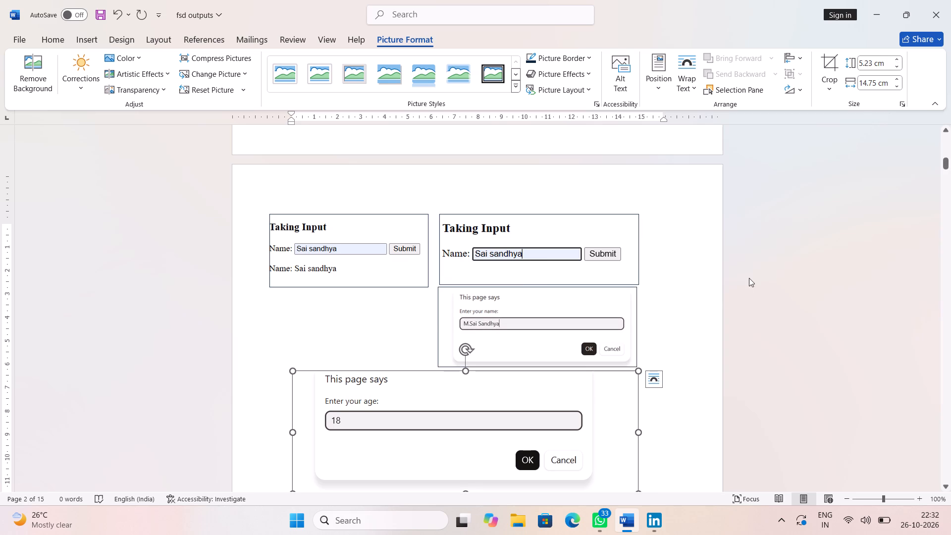
triple_click(897, 68)
triple_click(897, 68)
triple_click(897, 68)
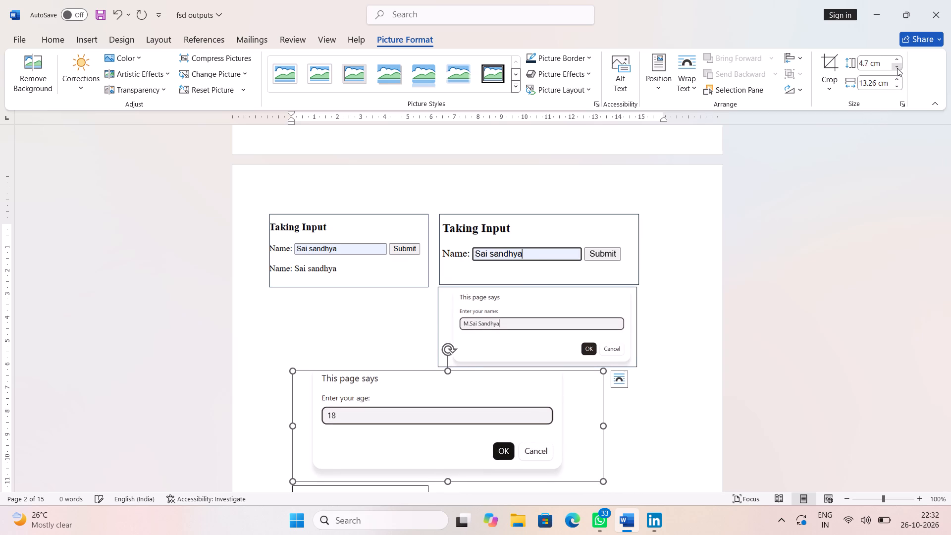
triple_click(897, 68)
triple_click(897, 68)
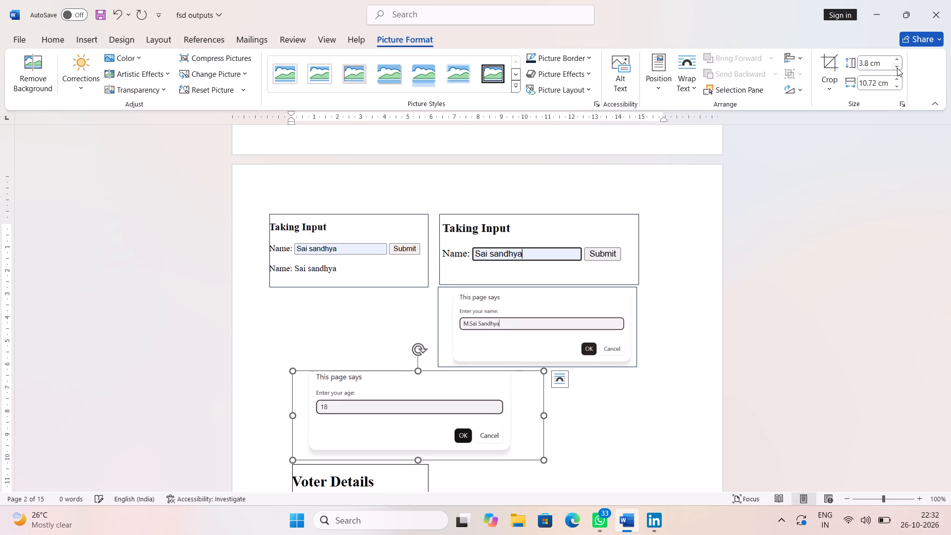
click(897, 68)
triple_click(897, 68)
double_click(897, 68)
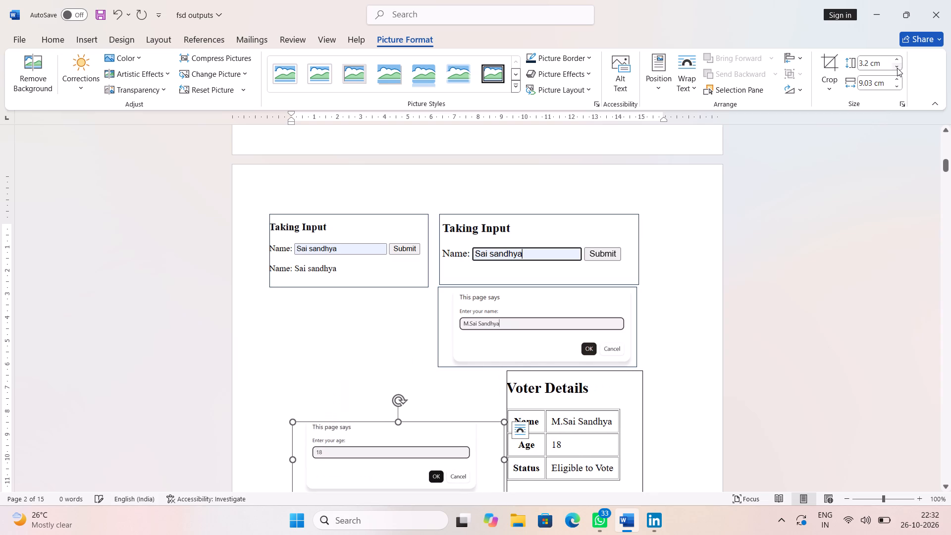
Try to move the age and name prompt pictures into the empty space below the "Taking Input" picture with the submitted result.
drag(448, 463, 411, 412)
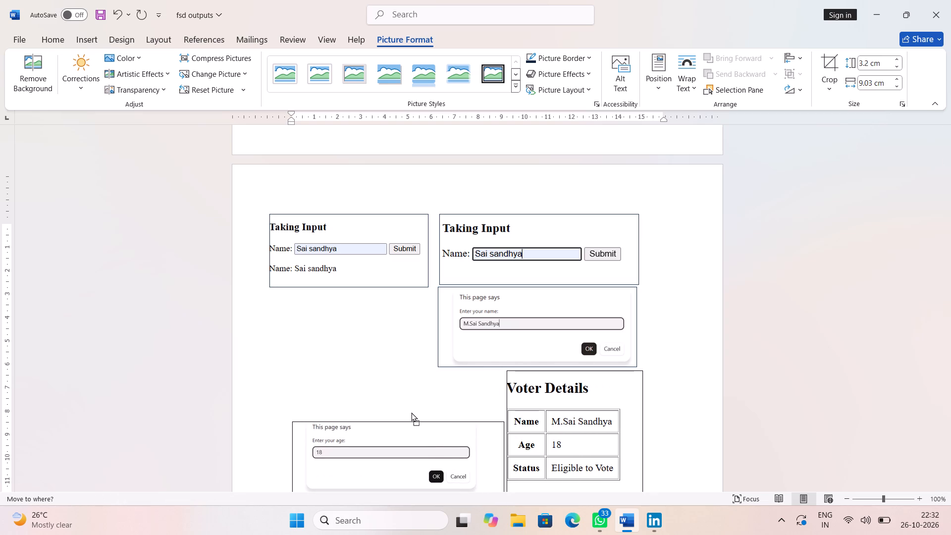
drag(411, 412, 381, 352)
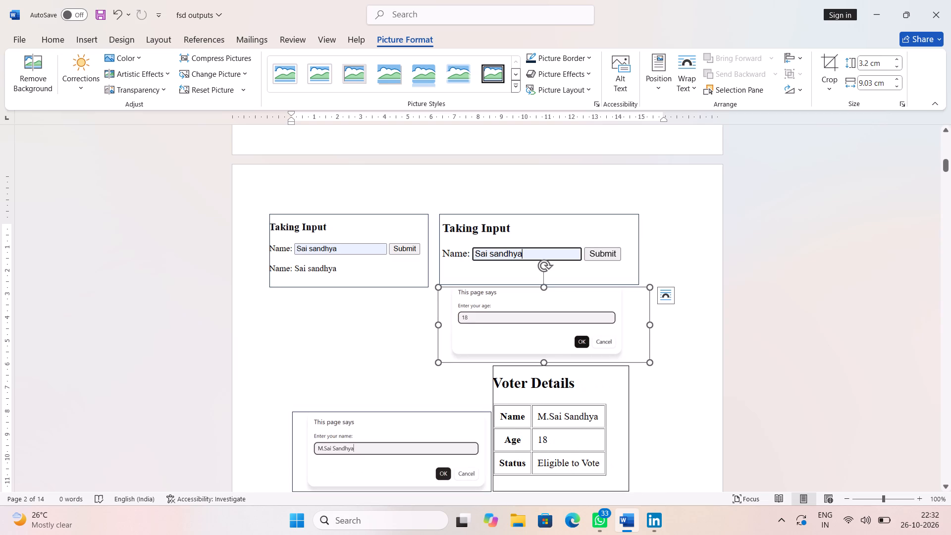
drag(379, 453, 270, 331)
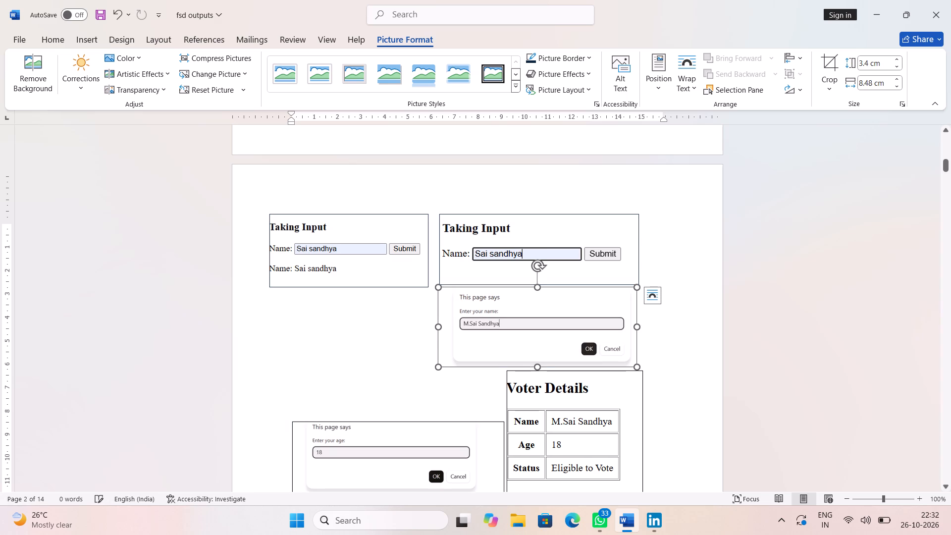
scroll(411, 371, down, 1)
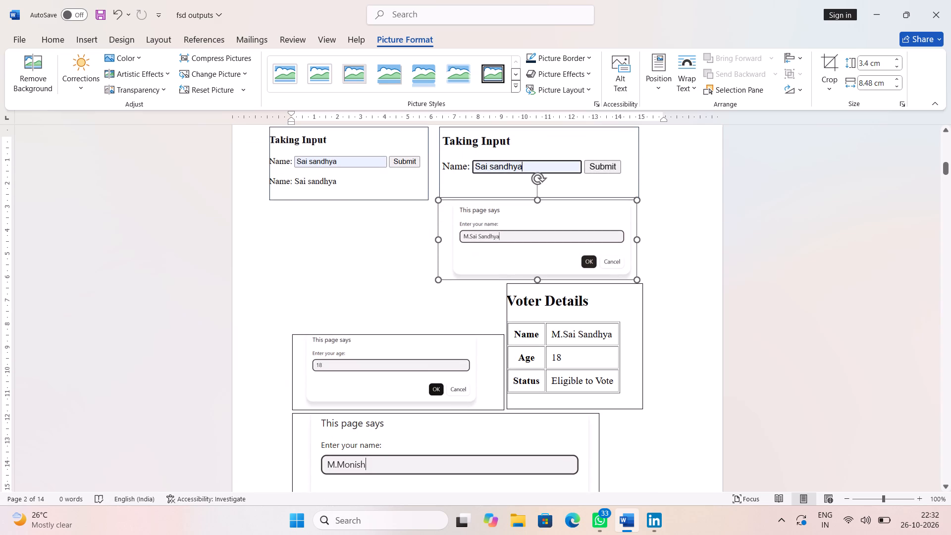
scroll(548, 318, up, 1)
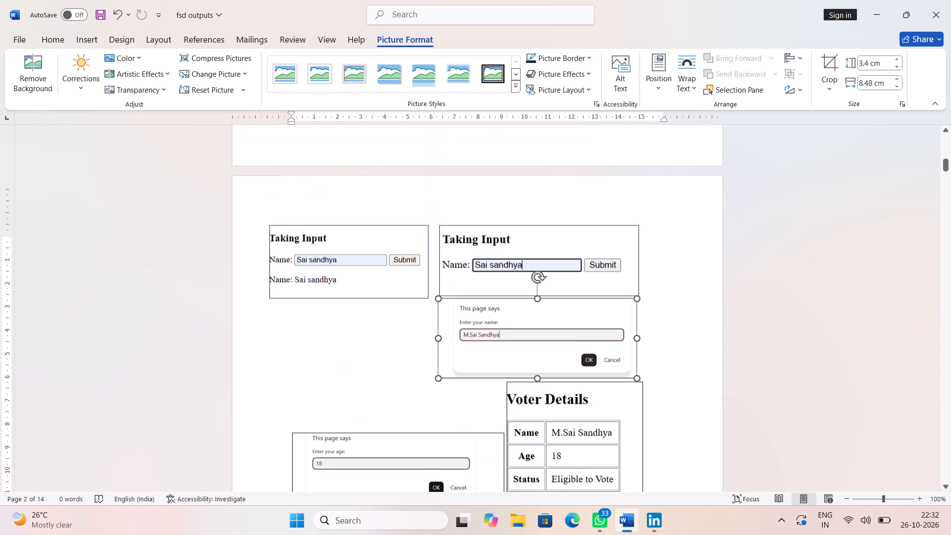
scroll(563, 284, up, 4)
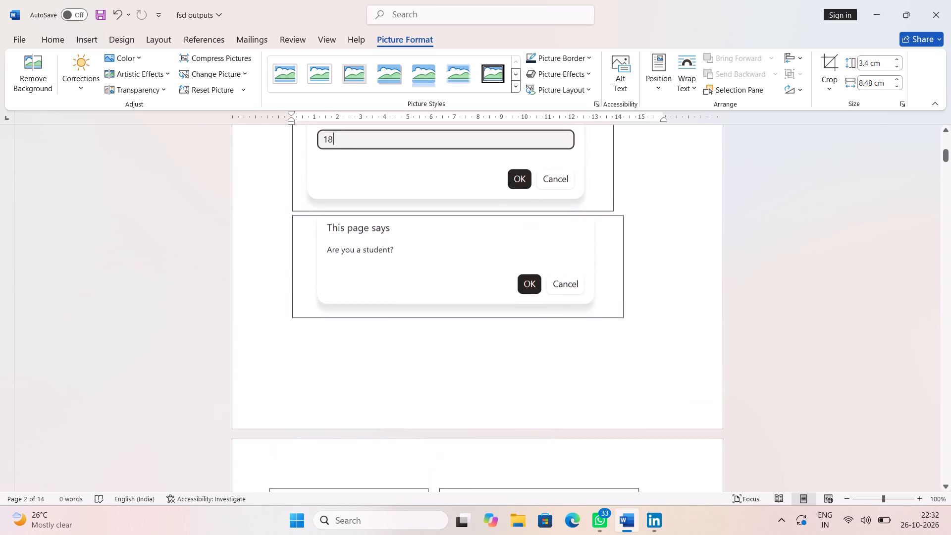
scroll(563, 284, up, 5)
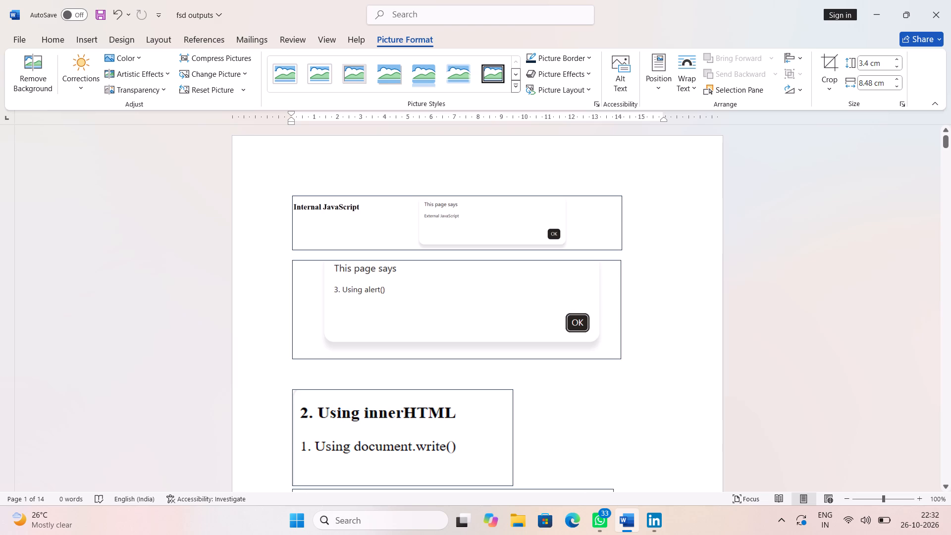
click(874, 0)
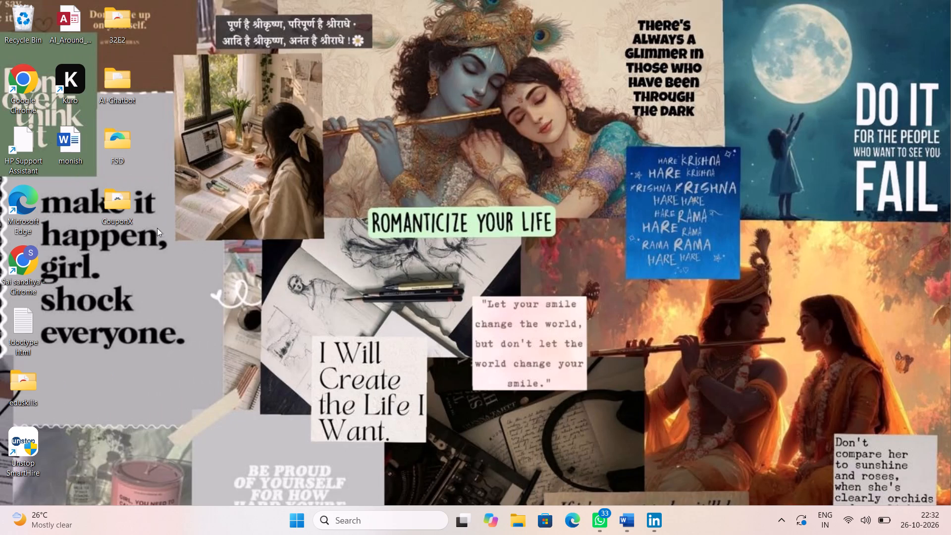
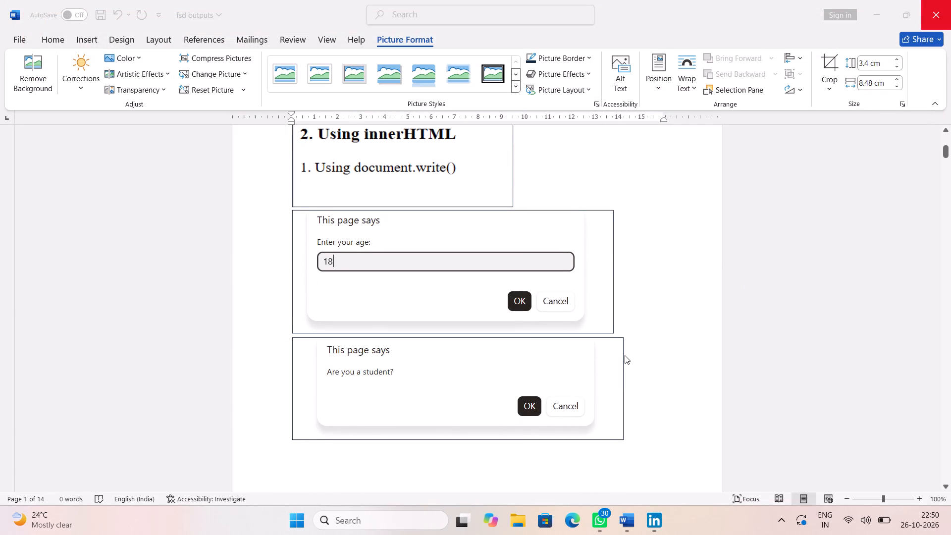
scroll(625, 355, up, 2)
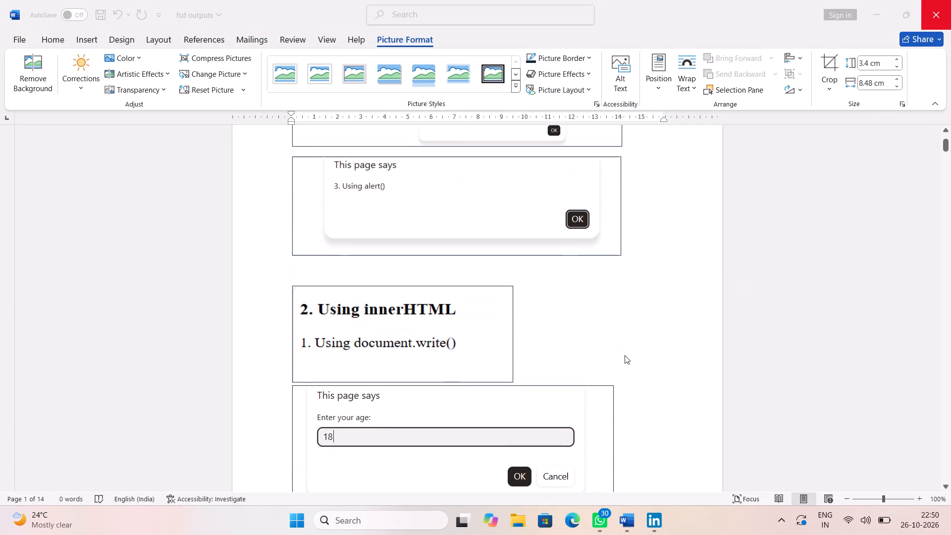
click(529, 416)
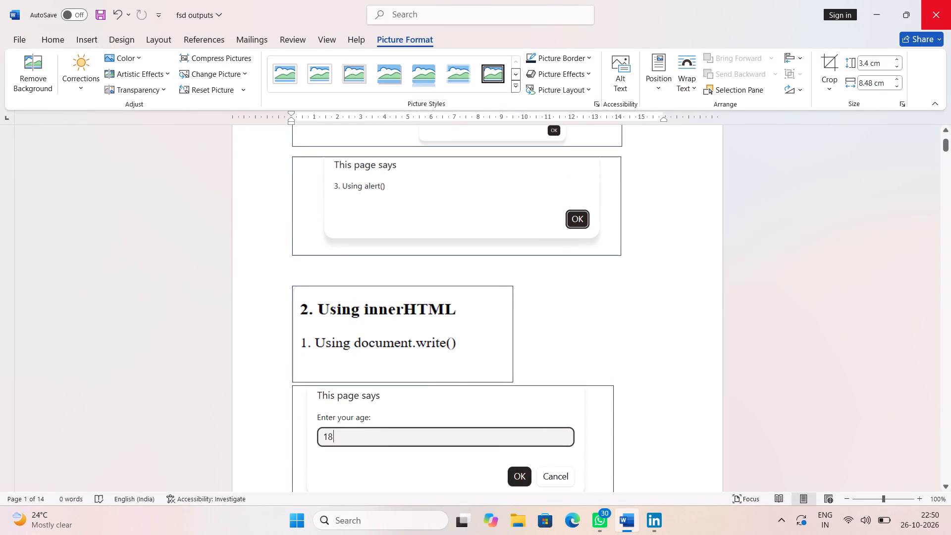
click(898, 66)
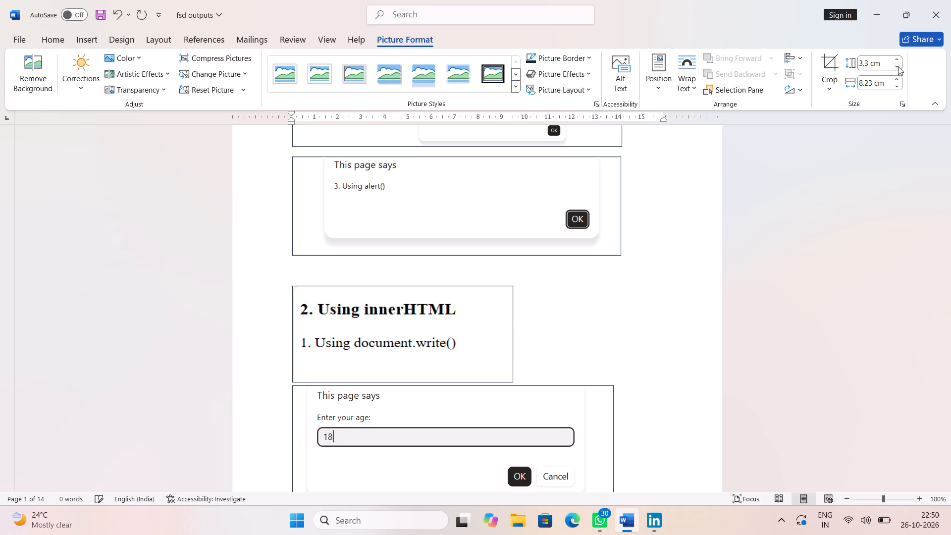
double_click(898, 66)
Shrink the "Enter your age" prompt picture with value 18 on the first page to a height of 3.7 cm, keeping its proportions.
scroll(596, 293, right, 1)
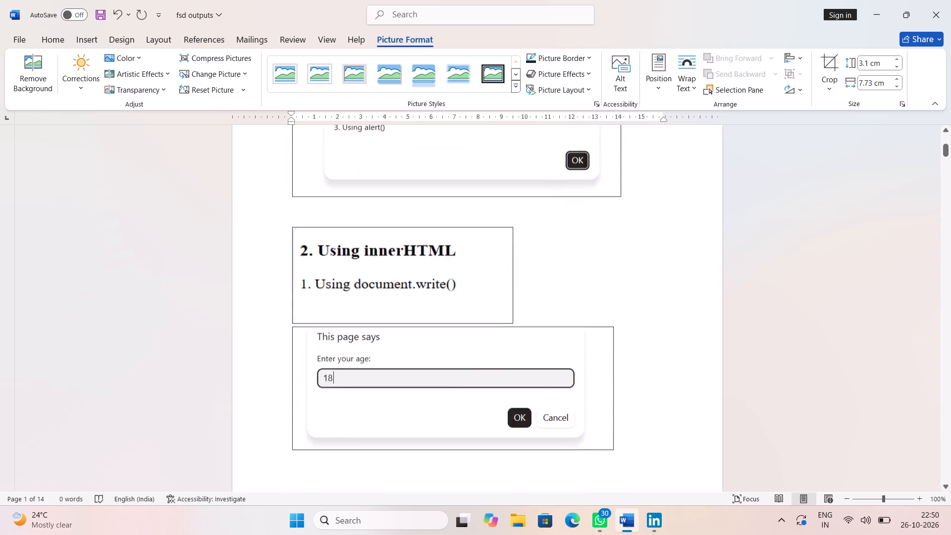
scroll(596, 293, right, 1)
click(550, 310)
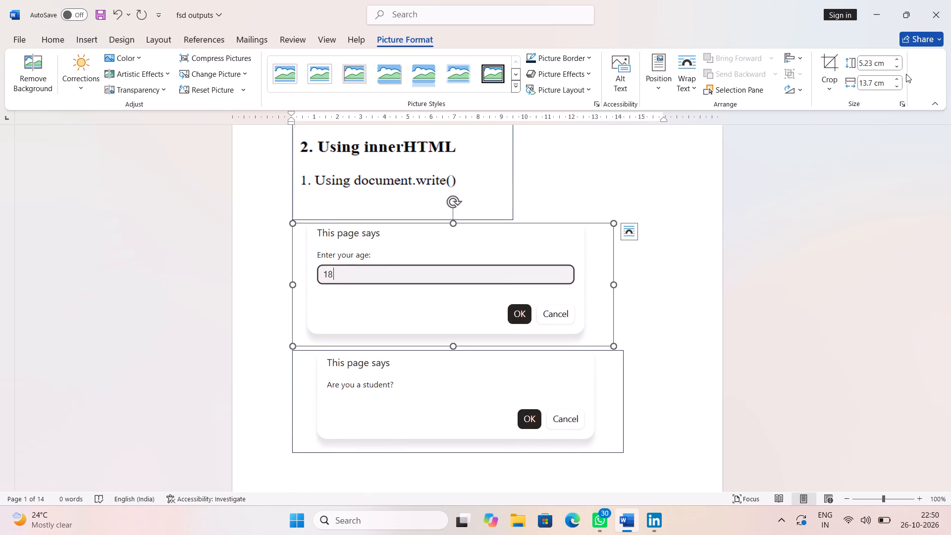
click(893, 63)
click(902, 65)
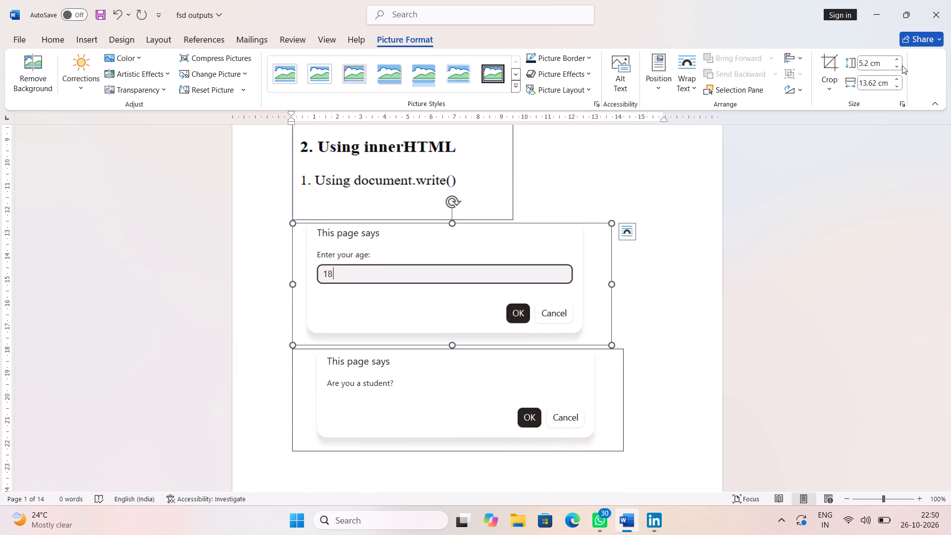
triple_click(898, 67)
triple_click(898, 67)
triple_click(898, 67)
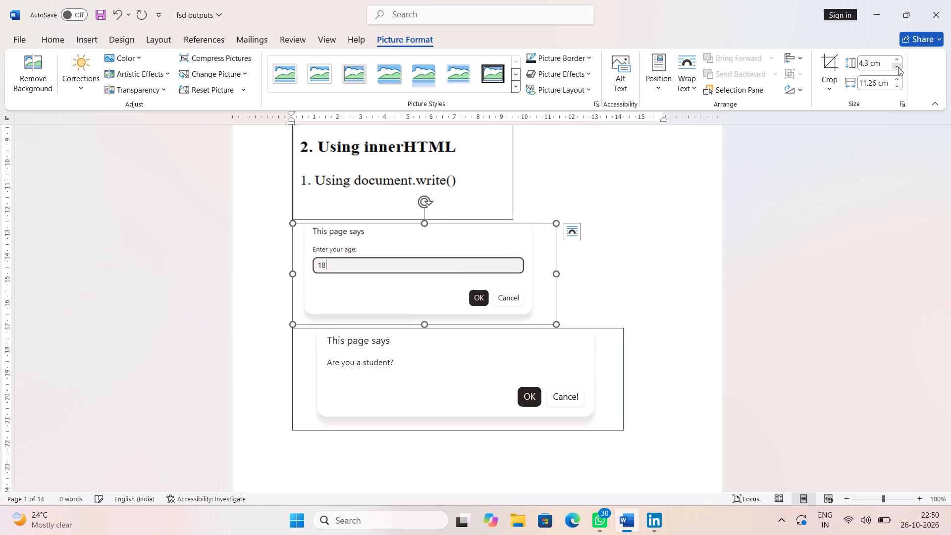
triple_click(898, 67)
click(898, 67)
triple_click(898, 67)
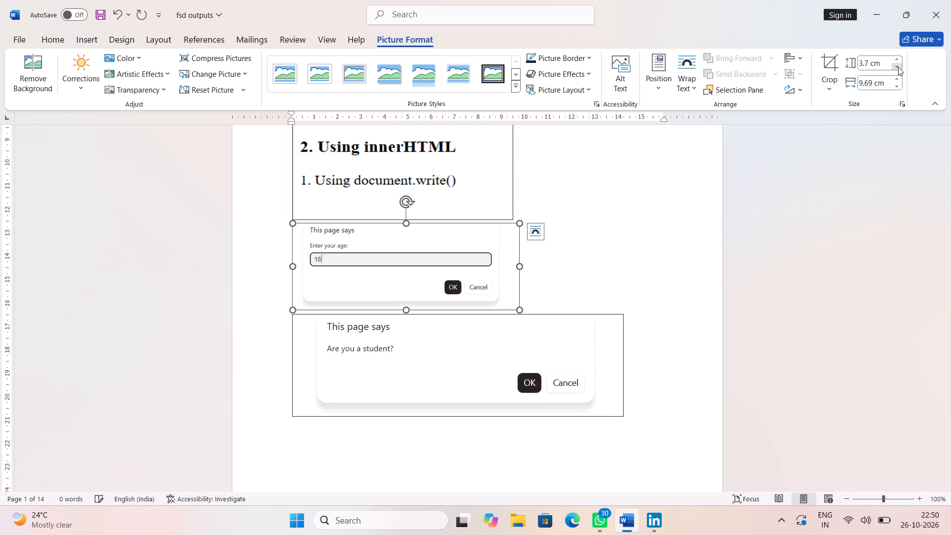
Set the height of the "Enter your age" prompt picture to 3.5 cm, keeping its proportions.
triple_click(898, 67)
double_click(898, 67)
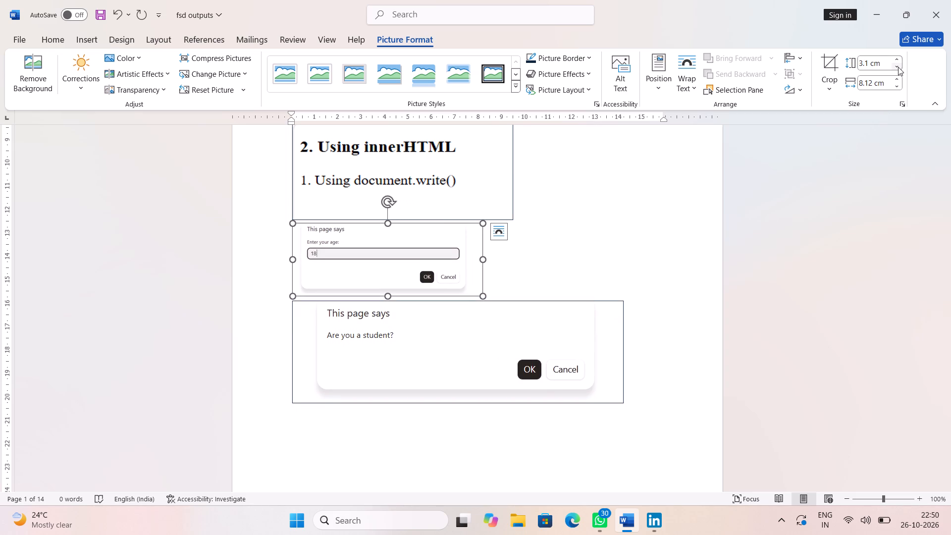
triple_click(900, 62)
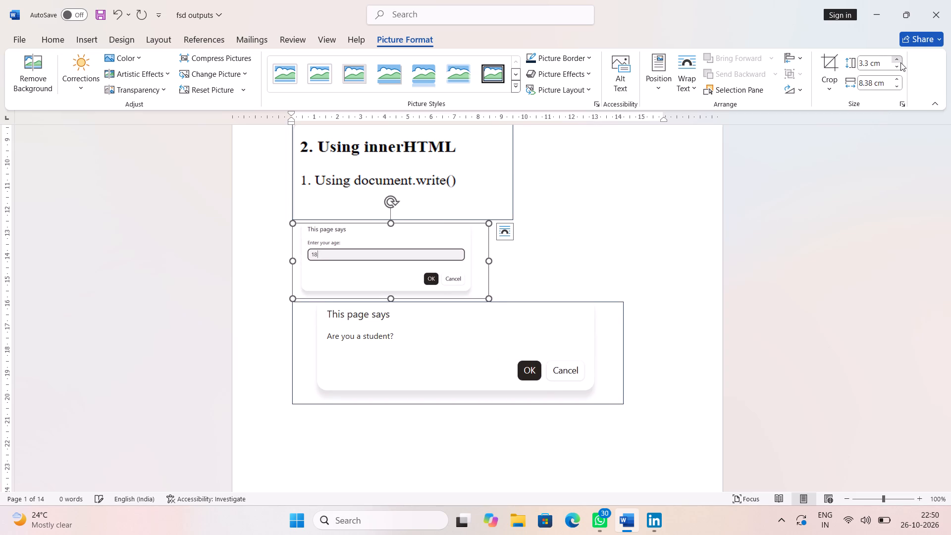
click(900, 62)
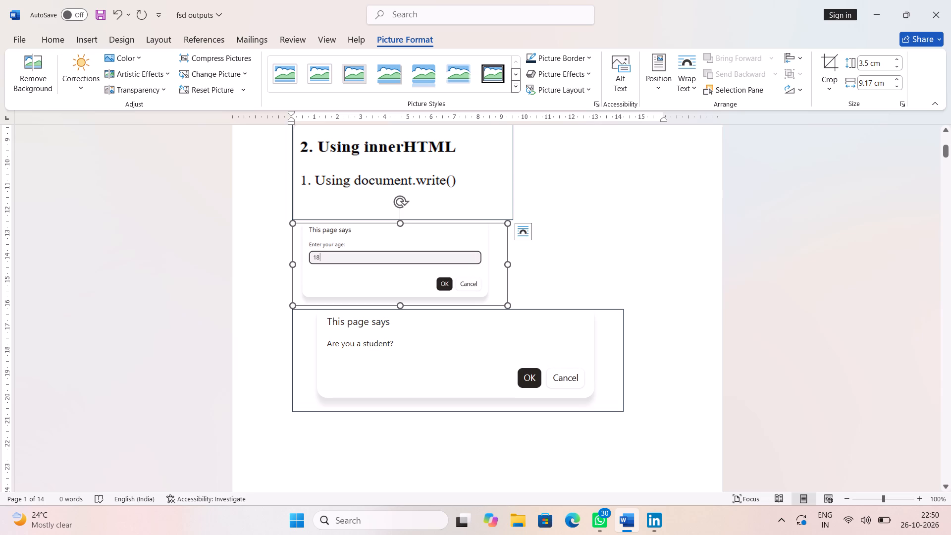
Shrink the "Are you a student?" confirmation picture to a height of 3.5 cm, keeping its proportions.
click(544, 359)
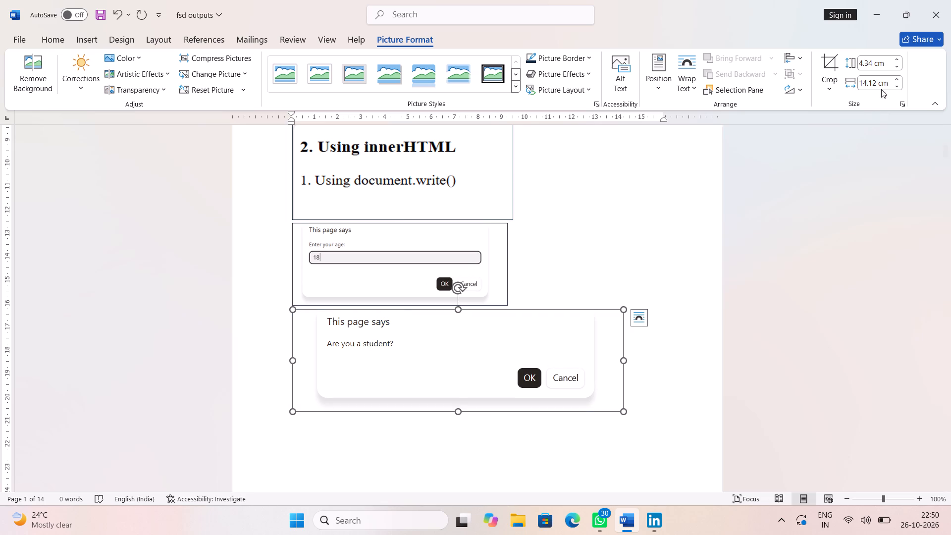
triple_click(899, 66)
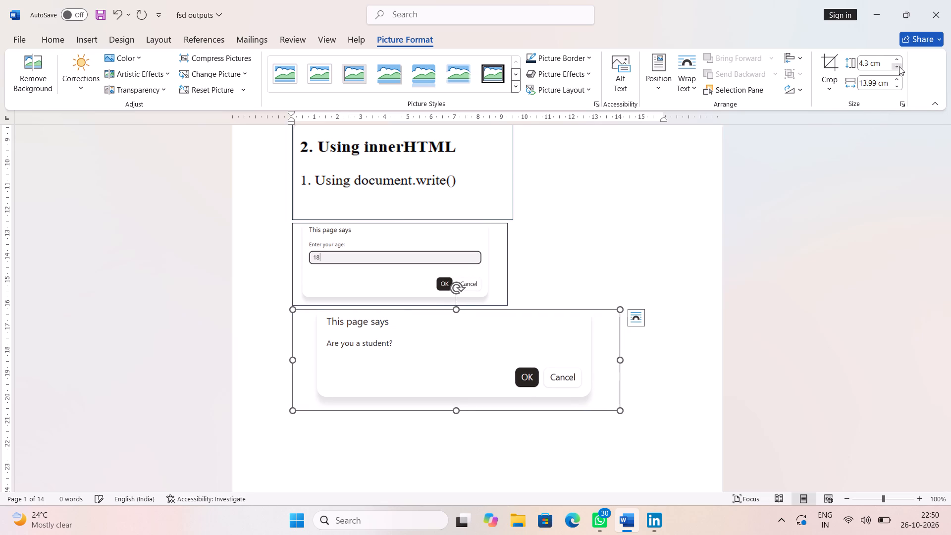
triple_click(899, 66)
triple_click(899, 66)
click(899, 66)
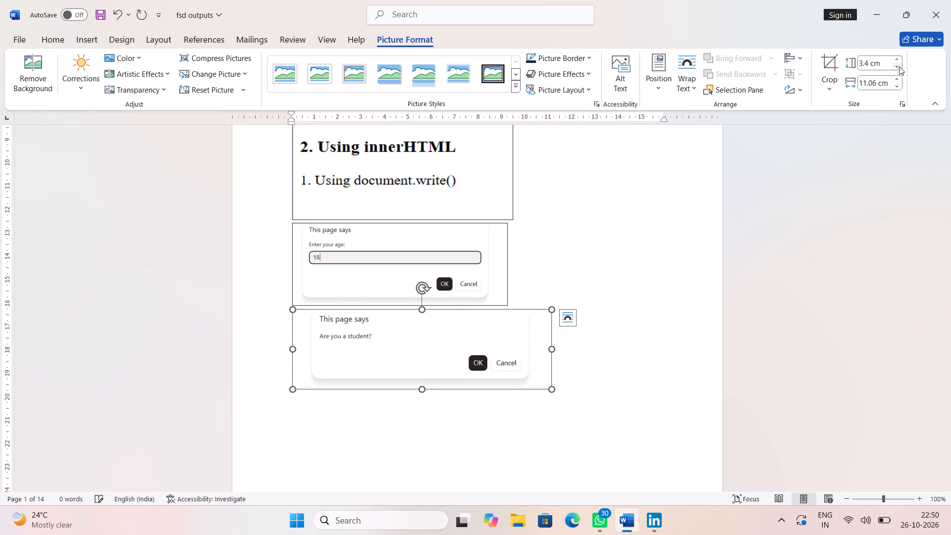
click(899, 56)
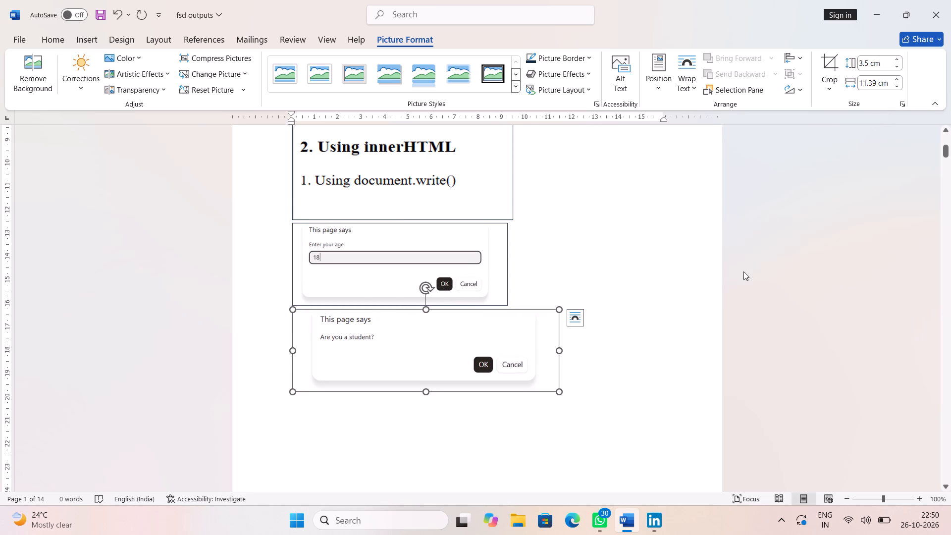
drag(528, 371, 625, 265)
Shrink the "2. Using innerHTML" output picture to a height of 3.4 cm, keeping its proportions.
scroll(512, 367, up, 1)
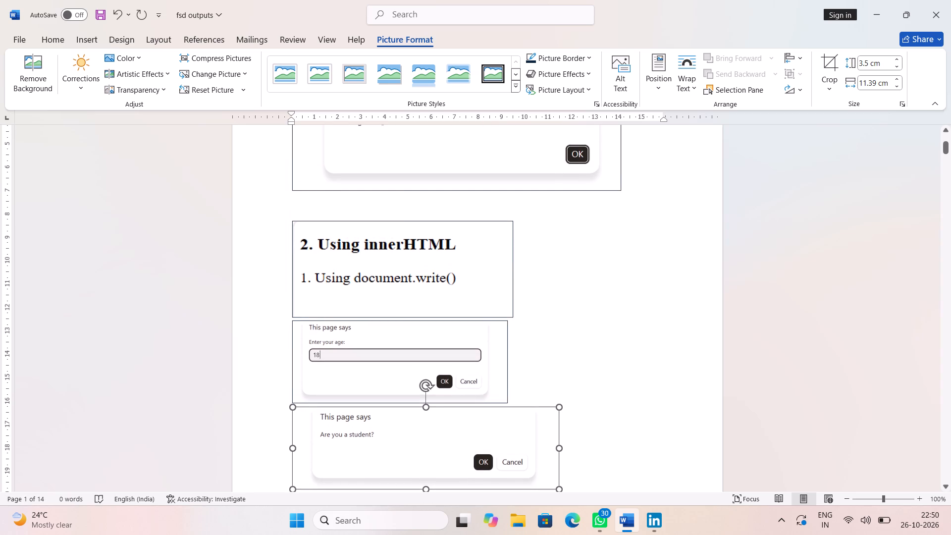
click(477, 284)
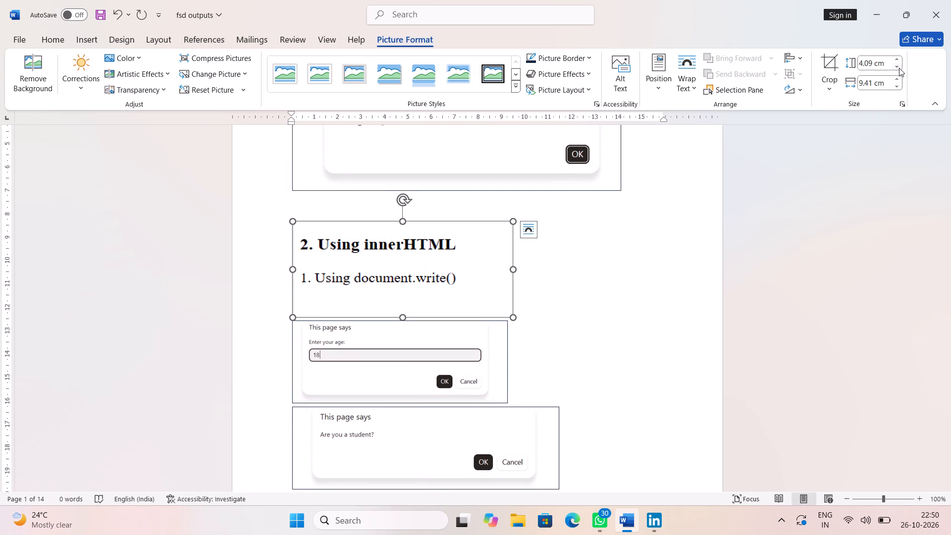
triple_click(898, 67)
double_click(898, 67)
click(898, 67)
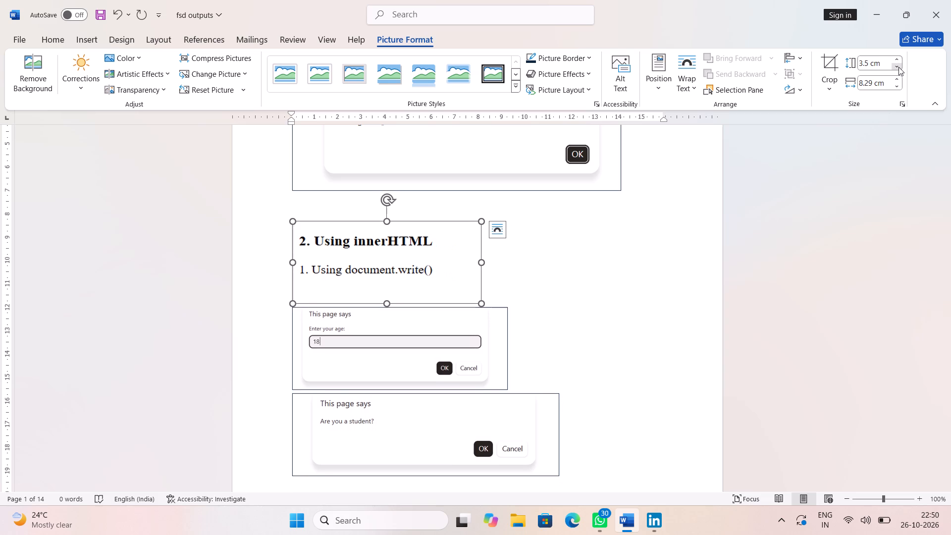
click(898, 67)
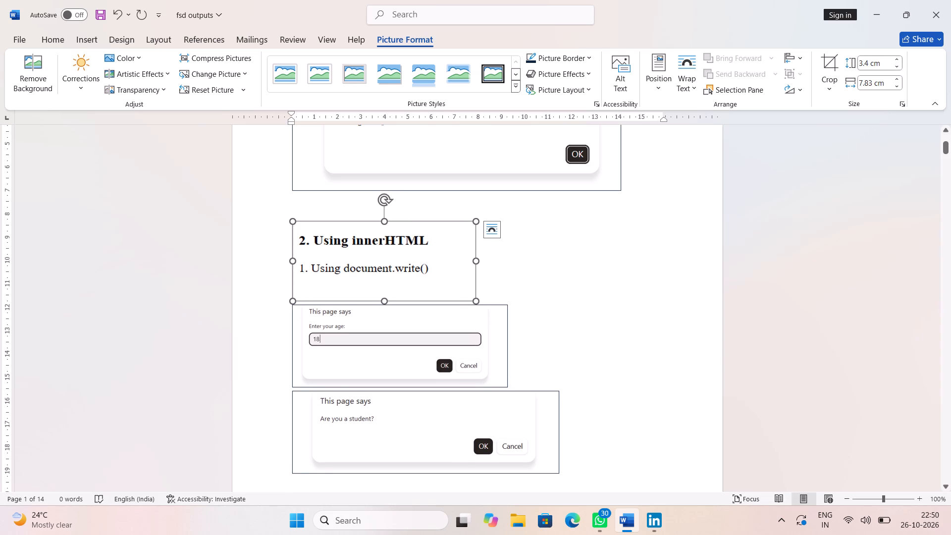
Shrink the "3. Using alert()" picture on the first page to a height of 3 cm, keeping its proportions.
scroll(556, 288, up, 1)
click(553, 275)
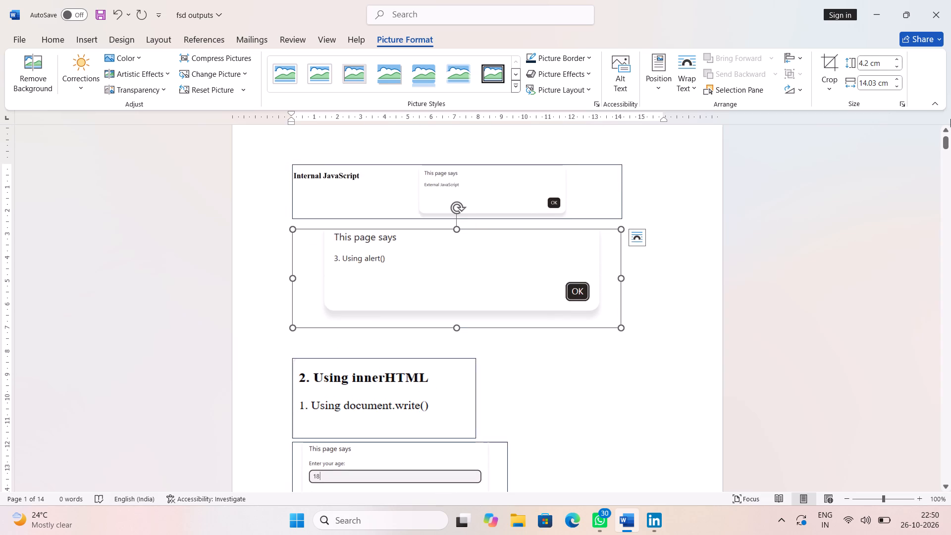
triple_click(898, 67)
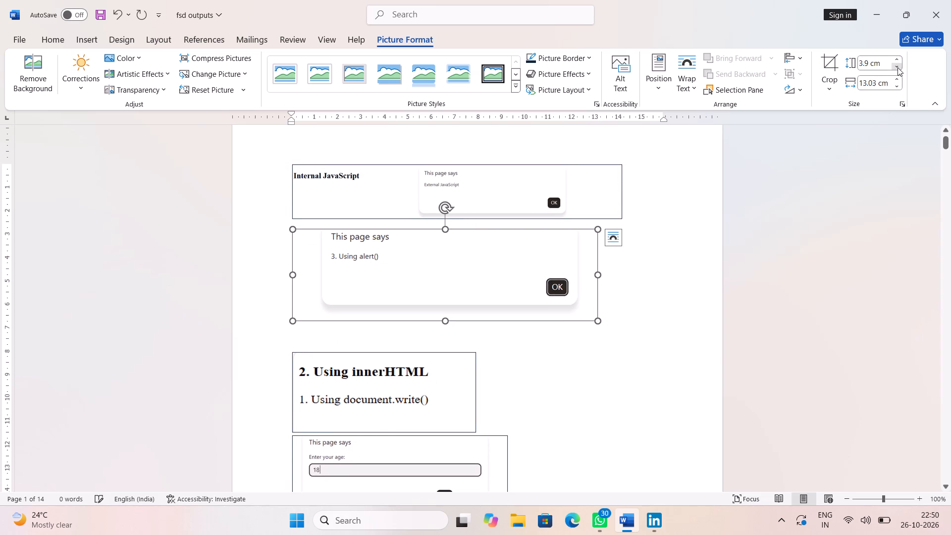
triple_click(898, 67)
click(898, 67)
double_click(898, 67)
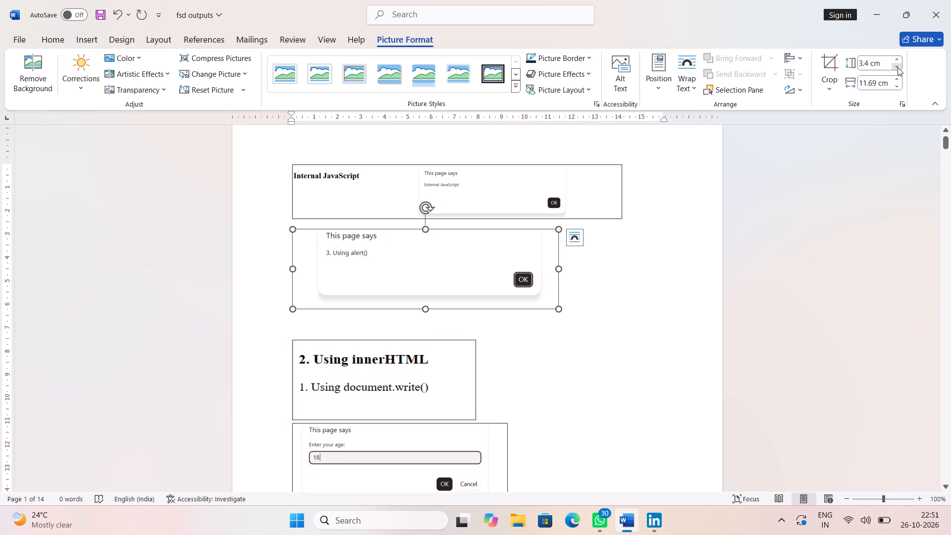
click(898, 67)
double_click(898, 67)
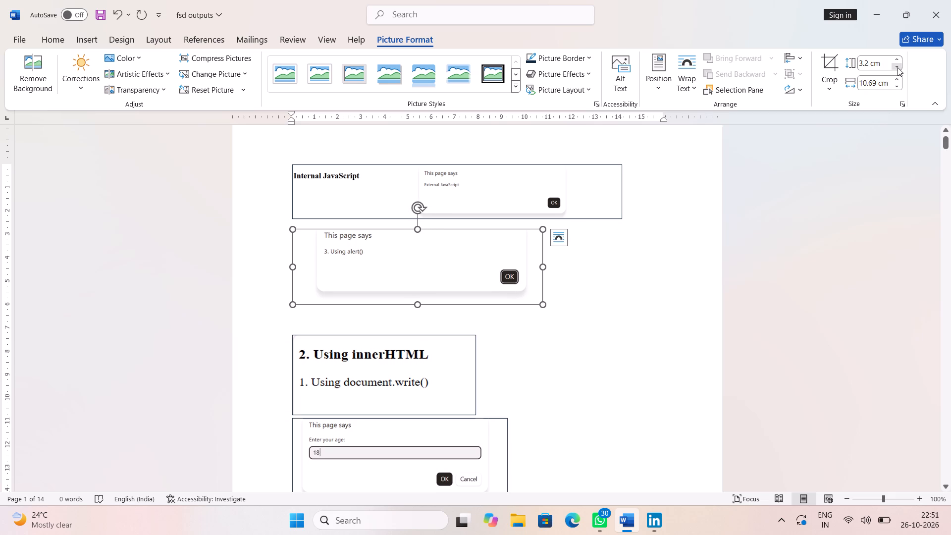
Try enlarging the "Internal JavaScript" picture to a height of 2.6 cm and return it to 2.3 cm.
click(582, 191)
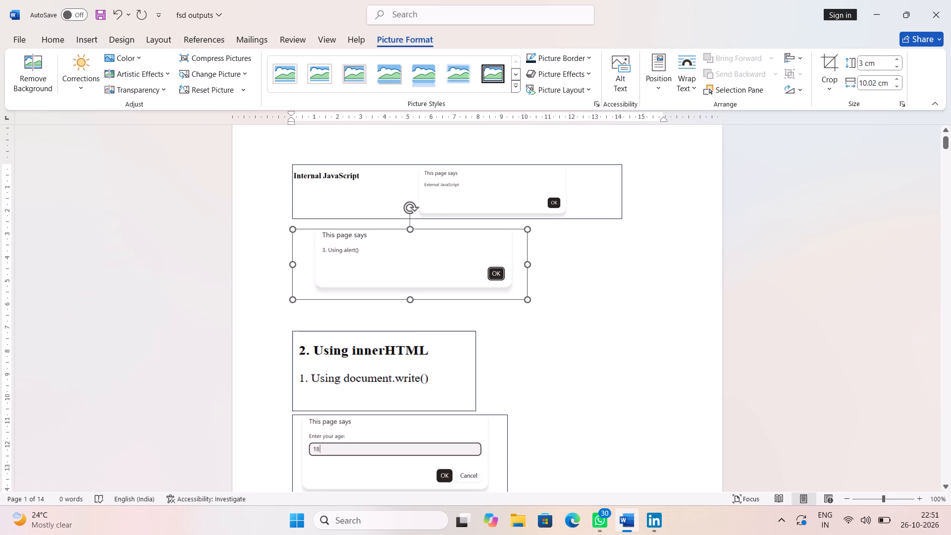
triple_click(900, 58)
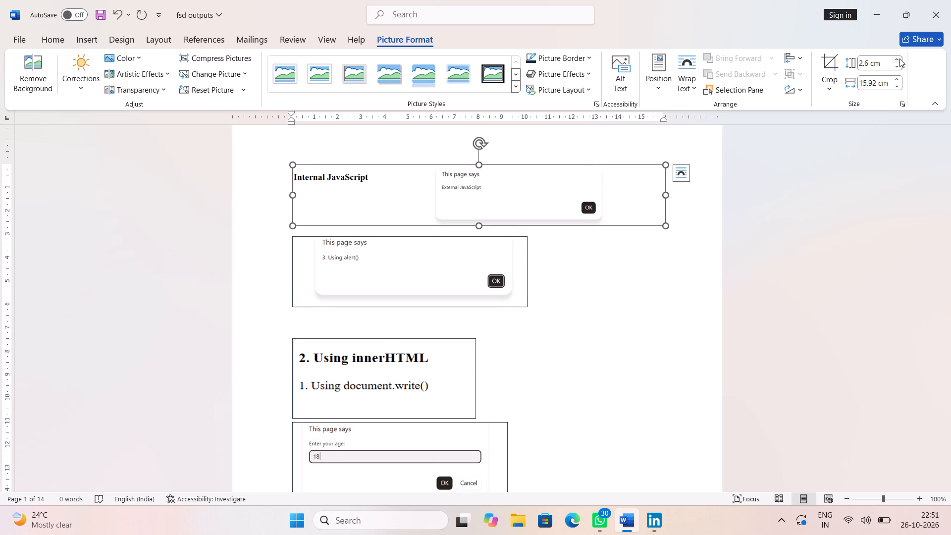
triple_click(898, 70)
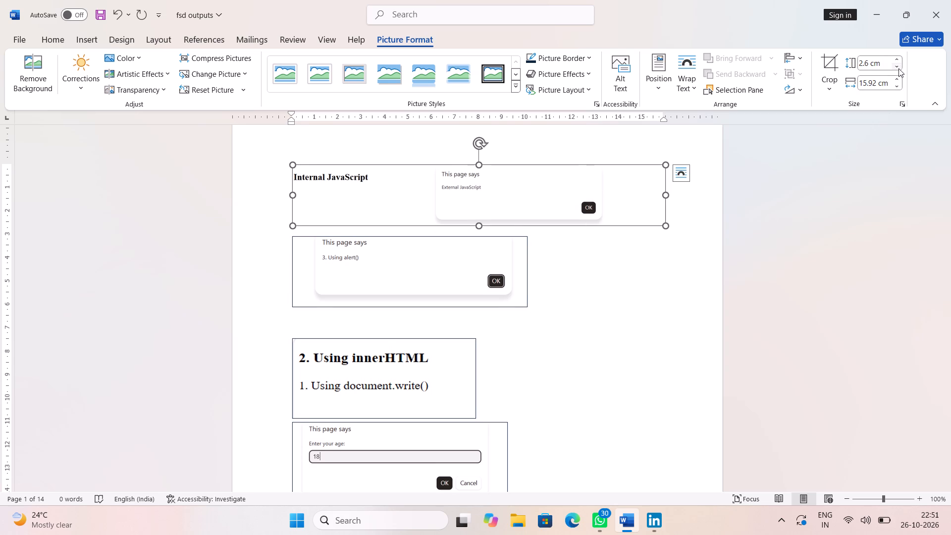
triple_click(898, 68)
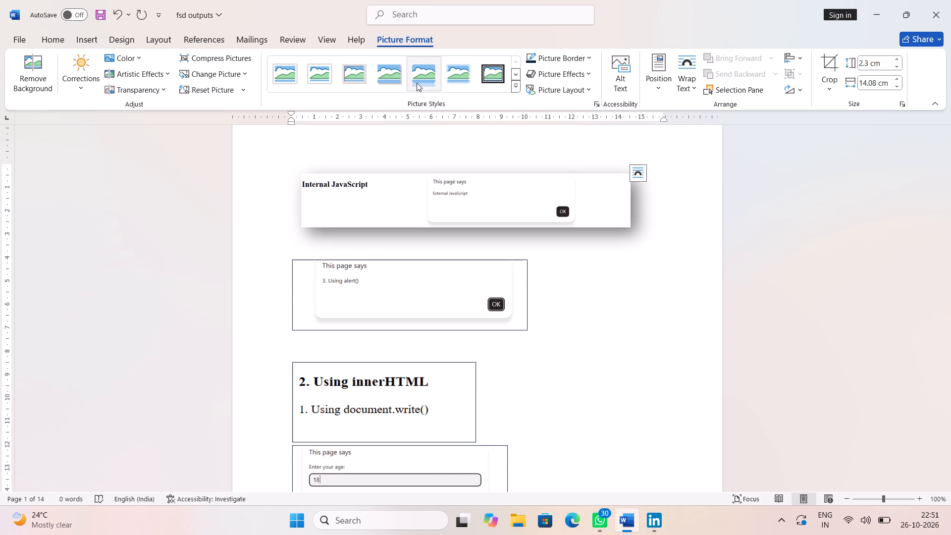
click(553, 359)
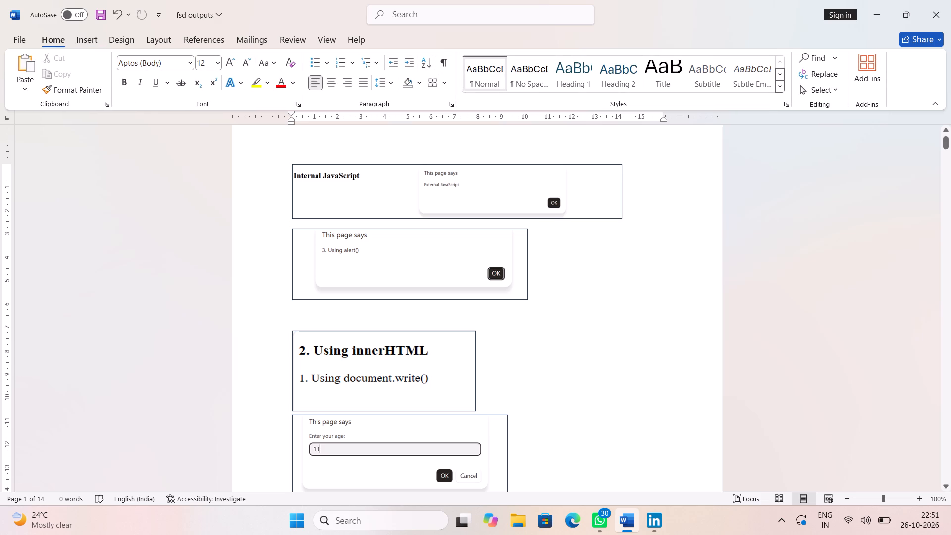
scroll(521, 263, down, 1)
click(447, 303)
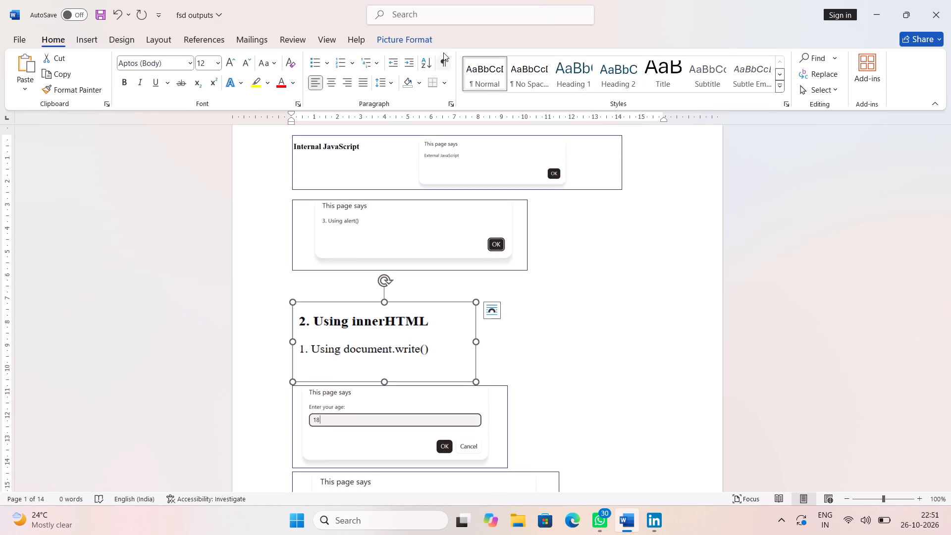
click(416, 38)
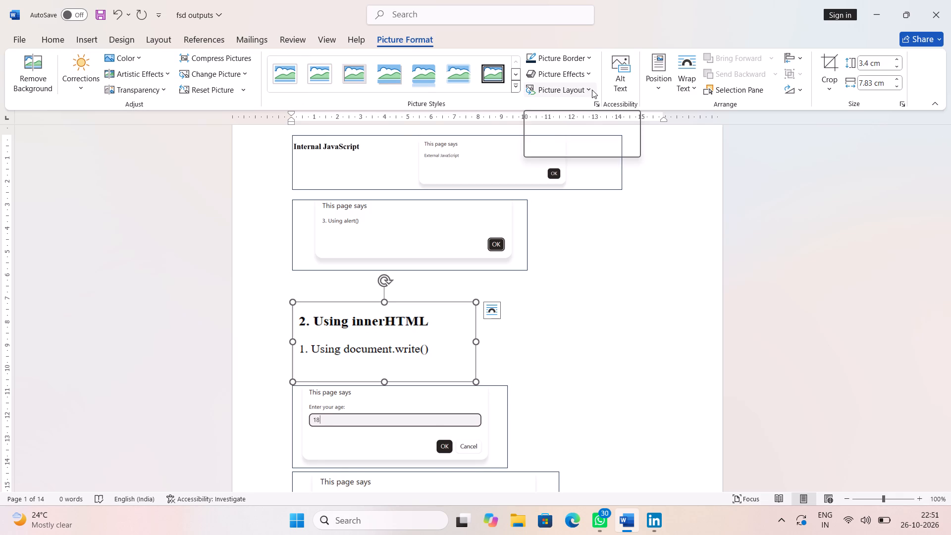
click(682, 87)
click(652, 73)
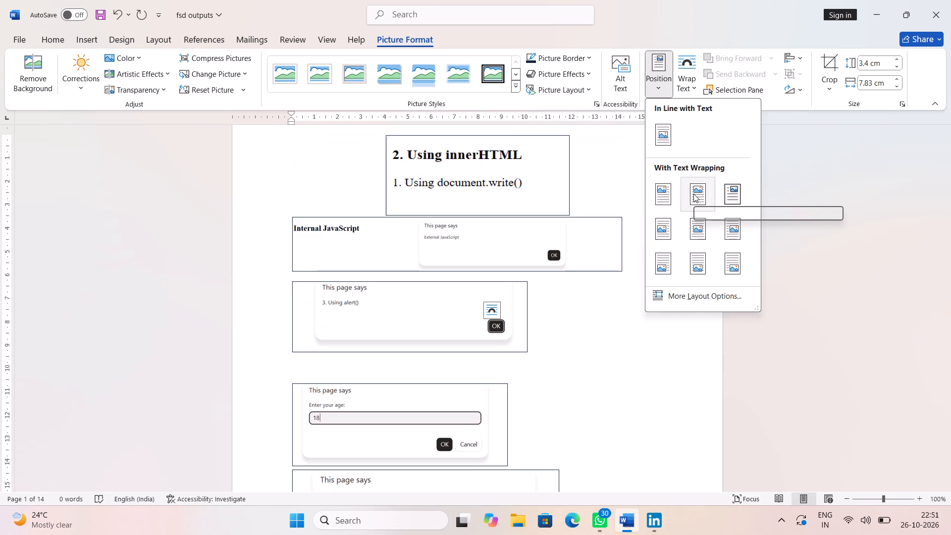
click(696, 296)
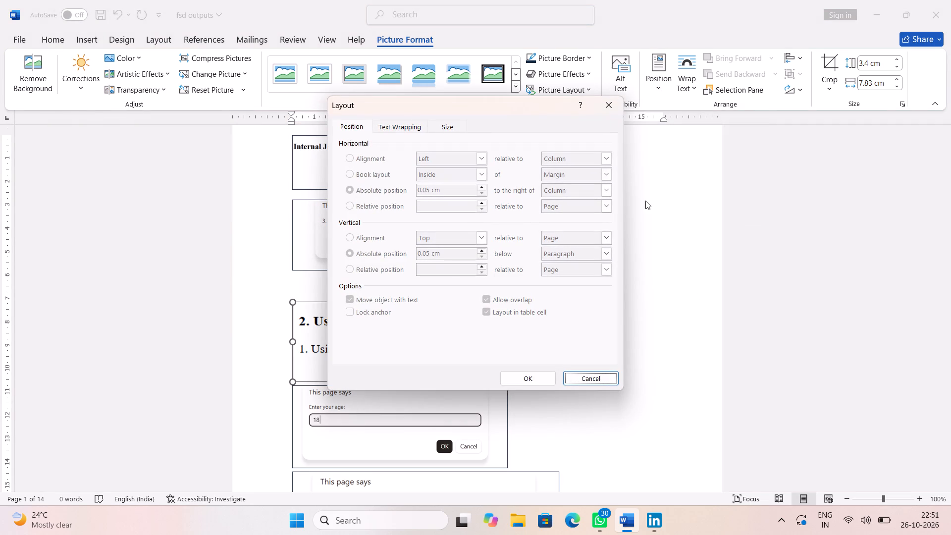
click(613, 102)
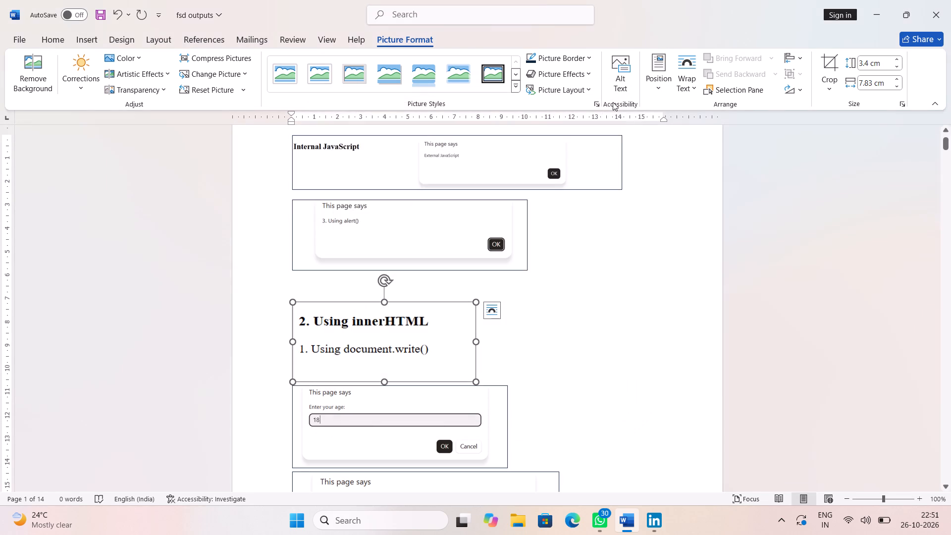
Position the "2. Using innerHTML" picture at the page's top centre with text wrapping and move it over to the left margin.
click(435, 230)
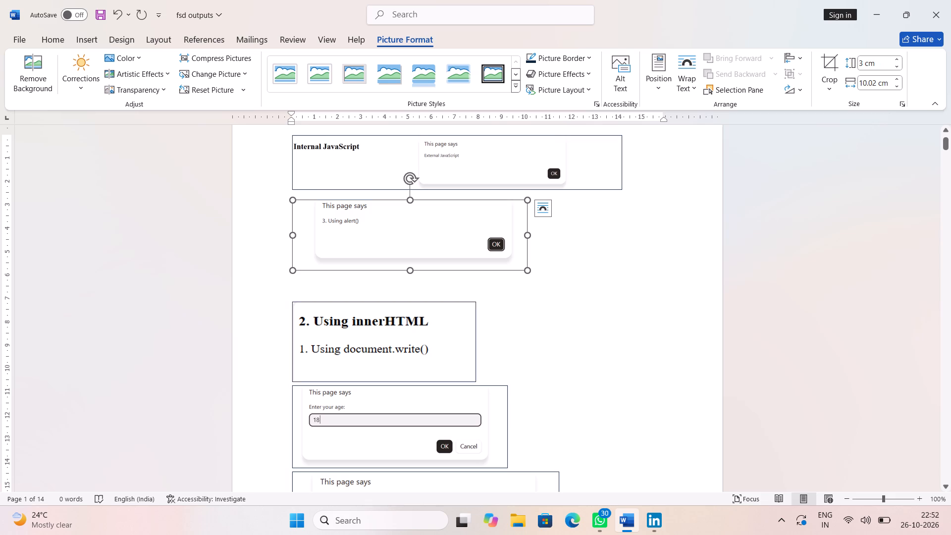
click(428, 347)
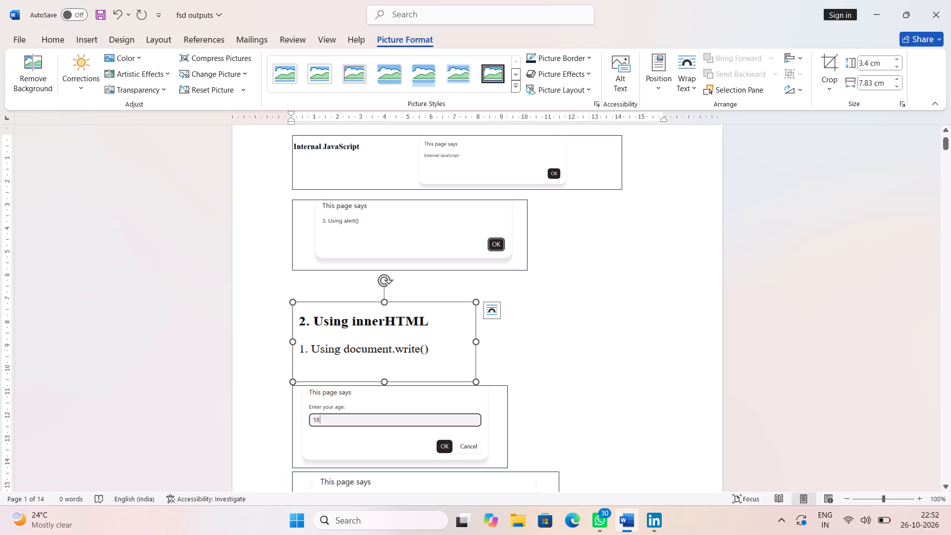
click(655, 80)
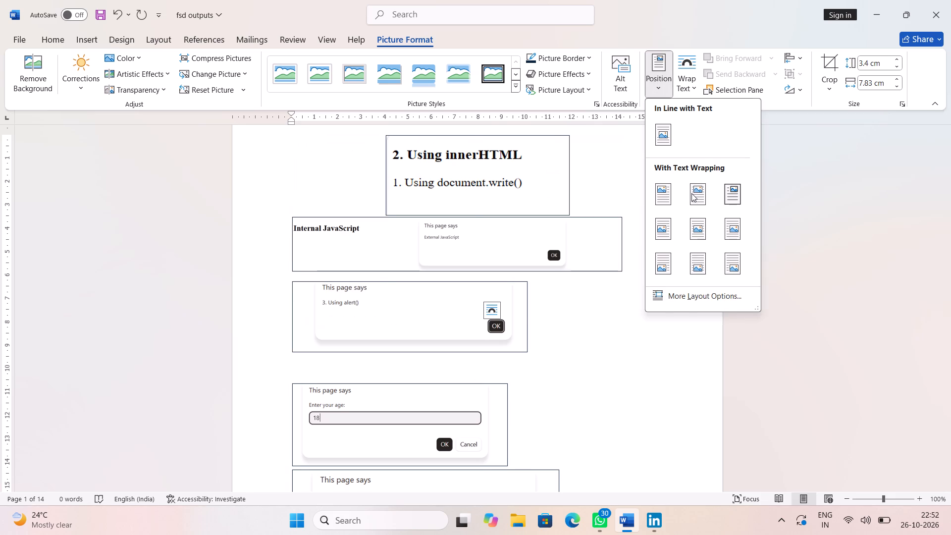
click(691, 194)
drag(525, 190, 450, 190)
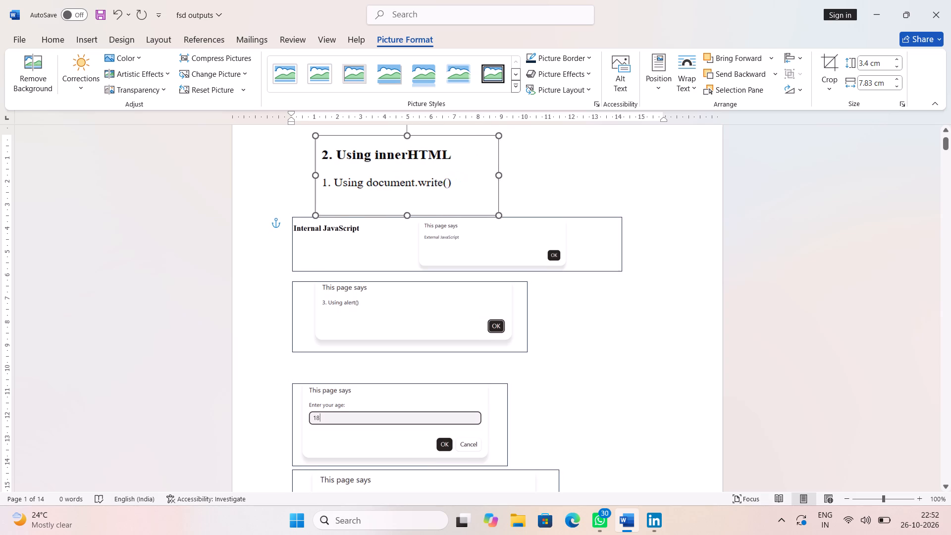
drag(450, 190, 424, 183)
Position the "Internal JavaScript" picture at top centre with text wrapping and move it just below the "2. Using innerHTML" picture, aligning their left edges.
drag(456, 230, 457, 231)
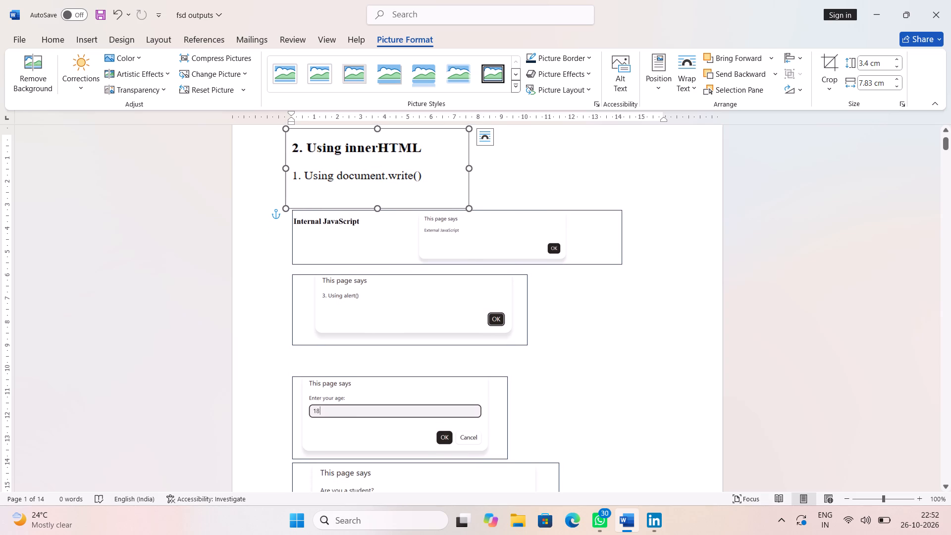
drag(457, 231, 478, 248)
click(478, 248)
drag(478, 248, 528, 261)
click(659, 93)
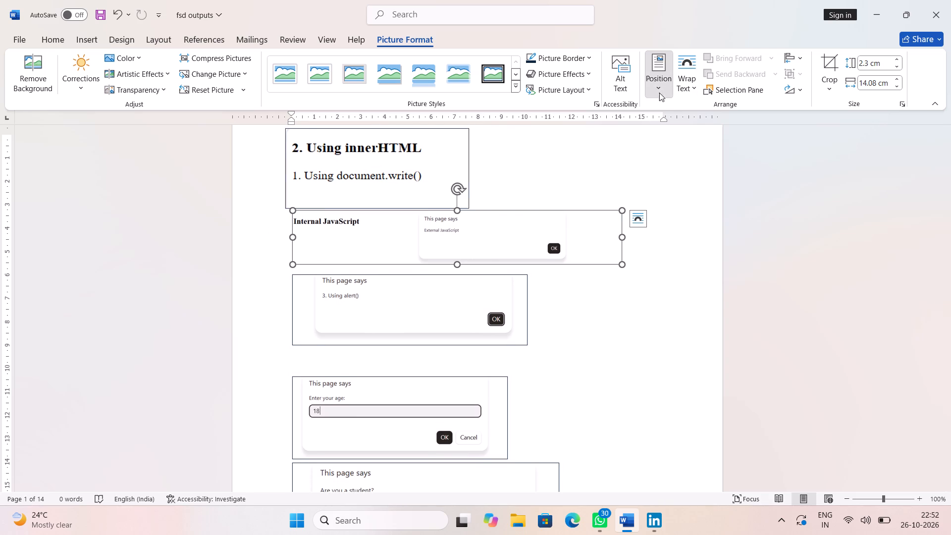
click(693, 202)
scroll(599, 233, up, 1)
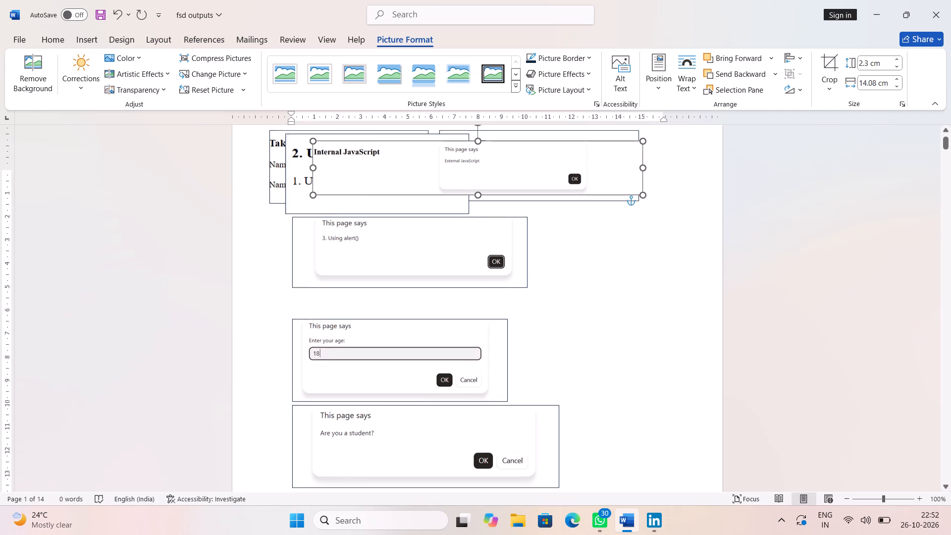
scroll(599, 233, up, 1)
drag(586, 212, 582, 283)
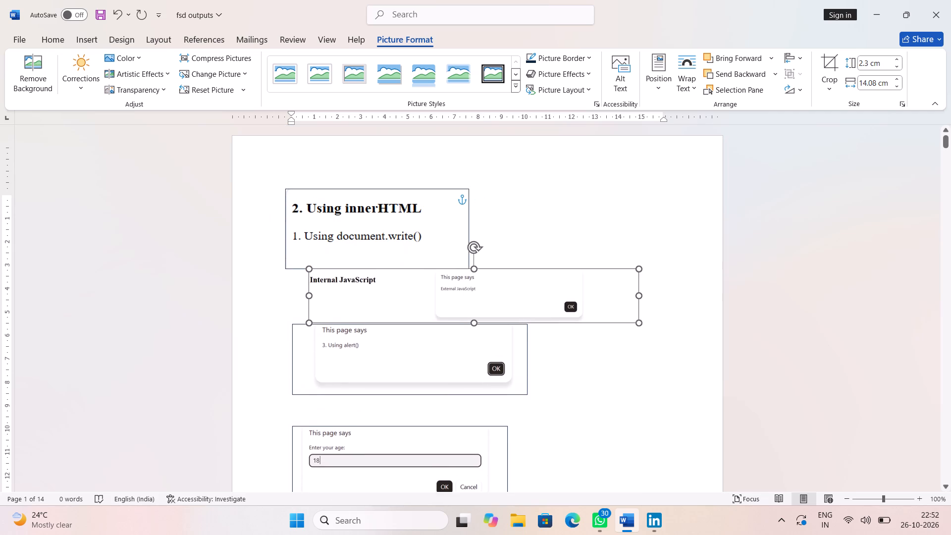
drag(582, 283, 556, 297)
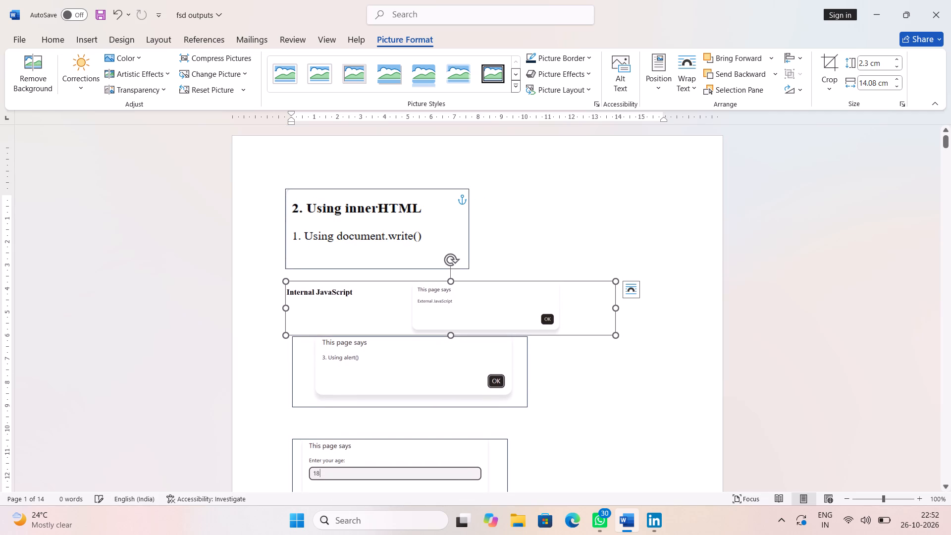
Move the "Internal JavaScript" picture slightly up, closer beneath the "2. Using innerHTML" picture.
drag(555, 309, 556, 301)
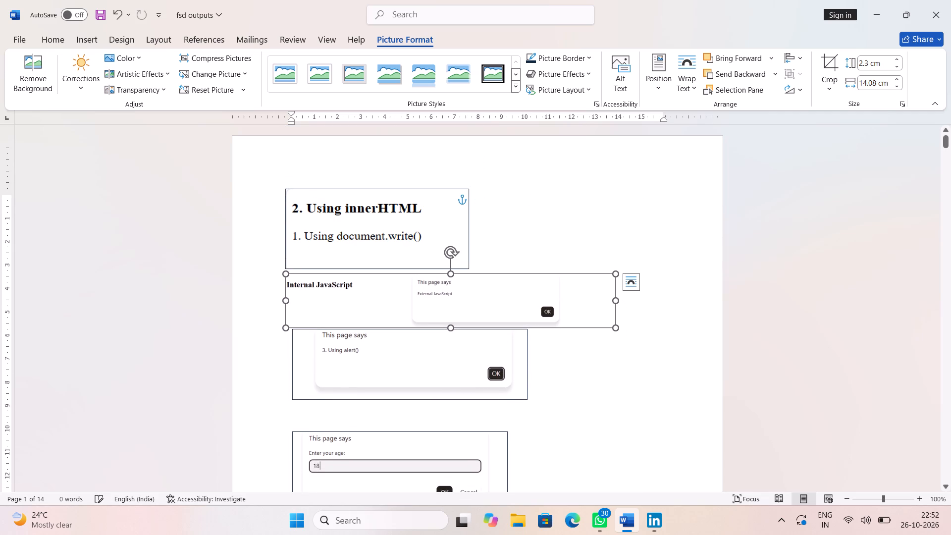
Position the "3. Using alert()" picture at top centre with text wrapping and move it just below the "Internal JavaScript" picture, near the left margin.
scroll(532, 312, down, 1)
click(486, 294)
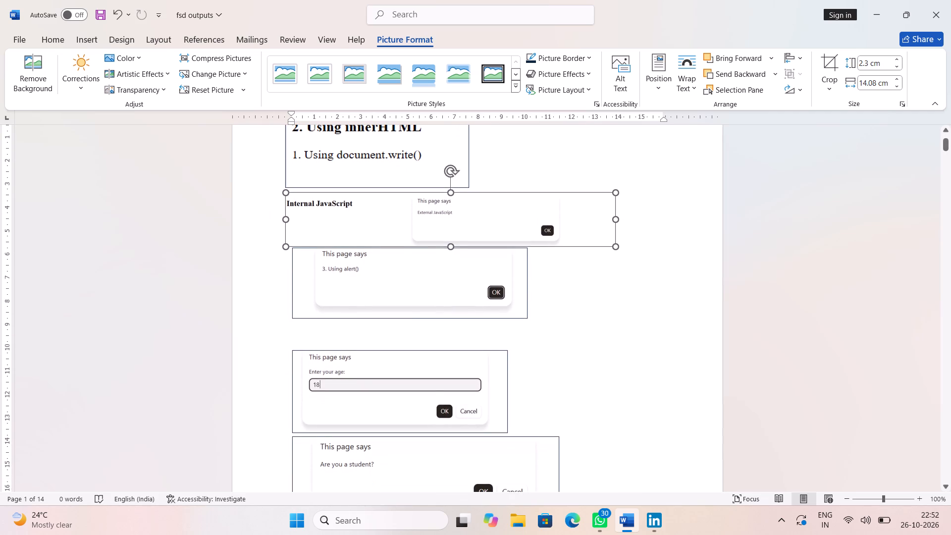
click(667, 81)
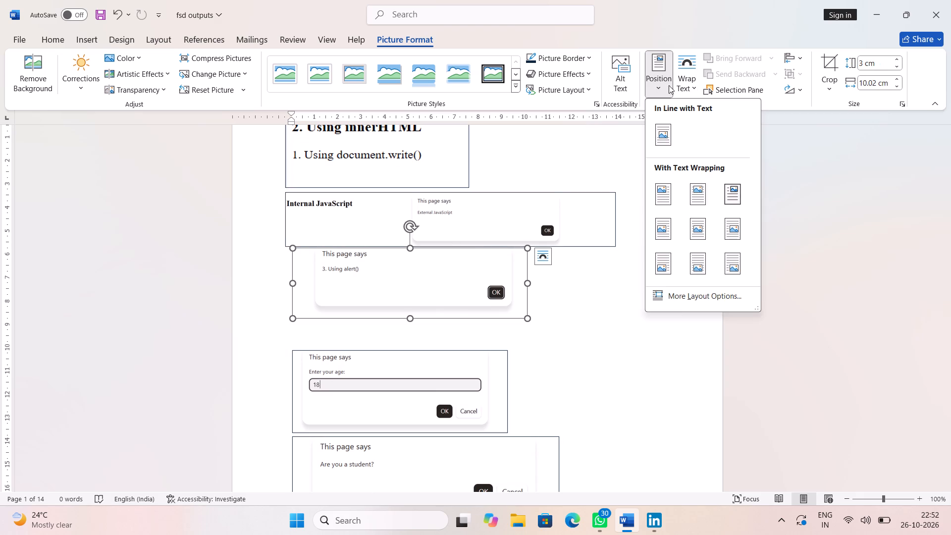
click(706, 204)
drag(502, 162, 473, 210)
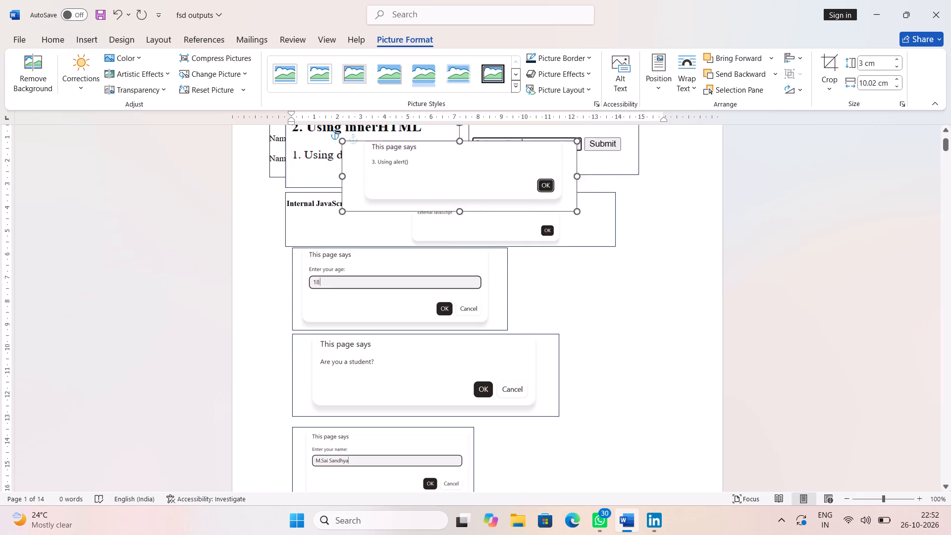
drag(473, 210, 419, 300)
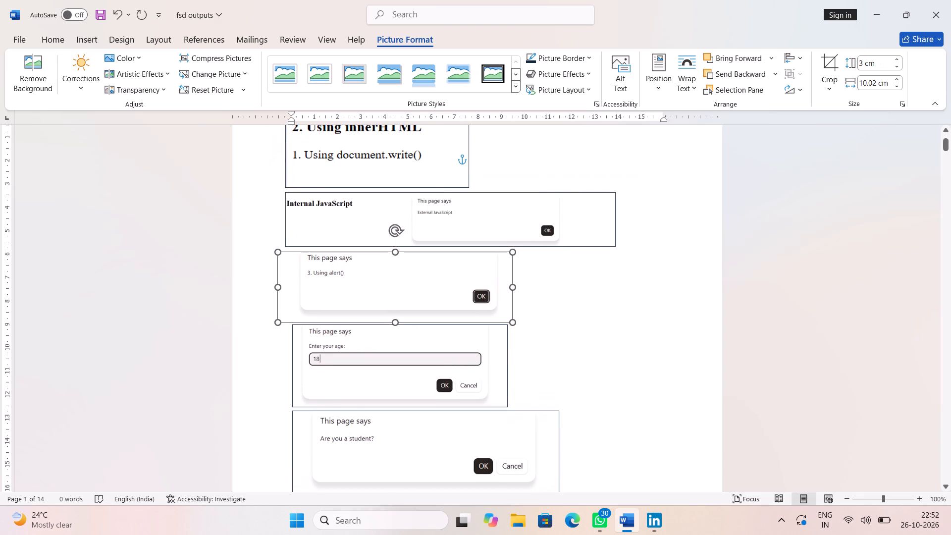
drag(419, 300, 430, 298)
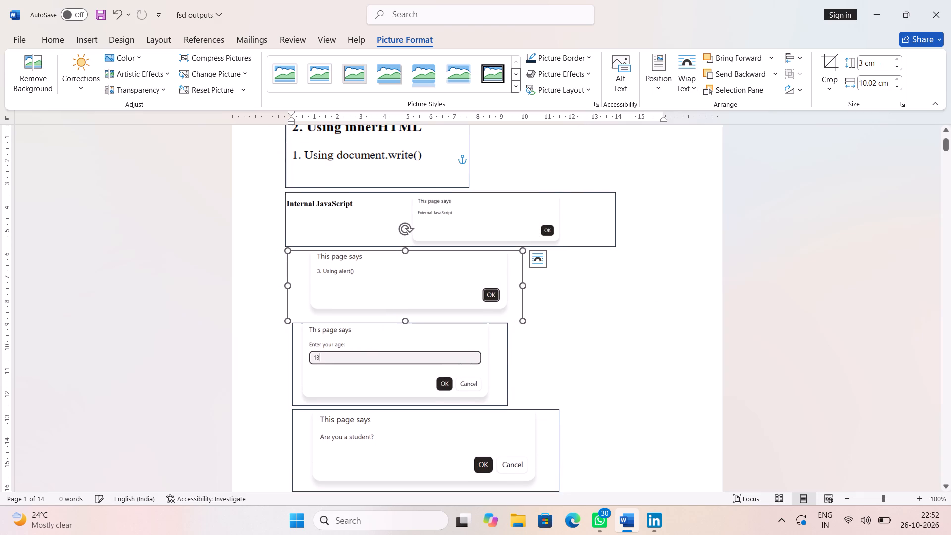
drag(421, 372, 406, 374)
Move the "Taking Input" picture with the submitted name from the second page to the first, below the "Are you a student?" picture at the left margin.
scroll(406, 374, down, 1)
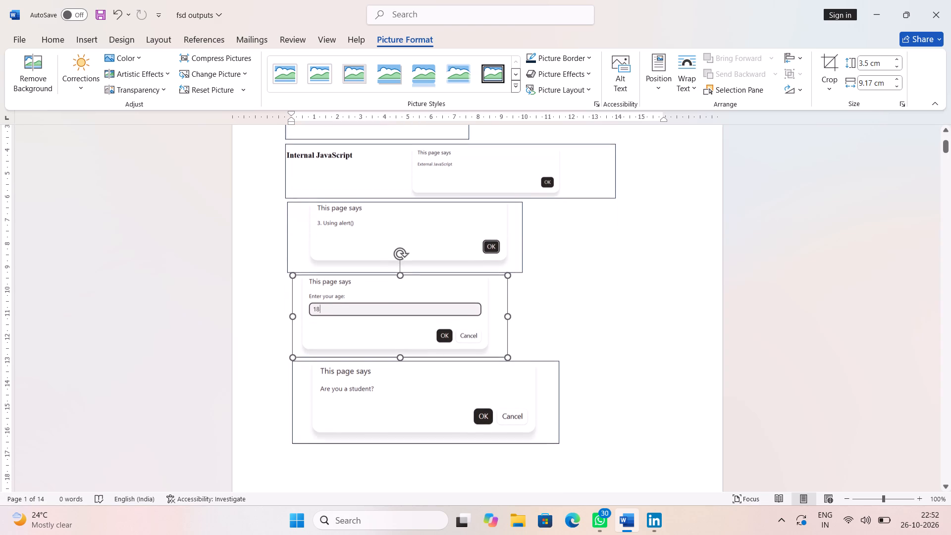
scroll(406, 374, down, 4)
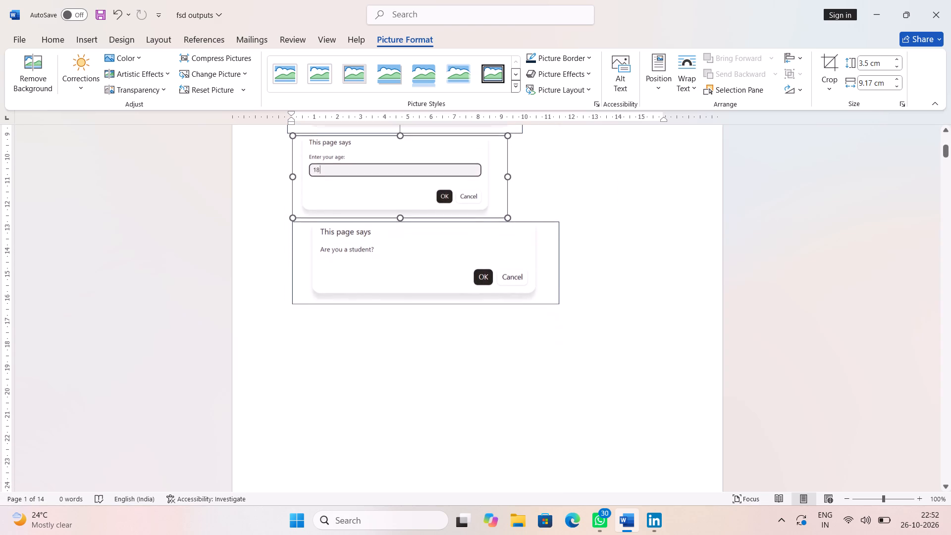
scroll(406, 374, down, 3)
click(367, 407)
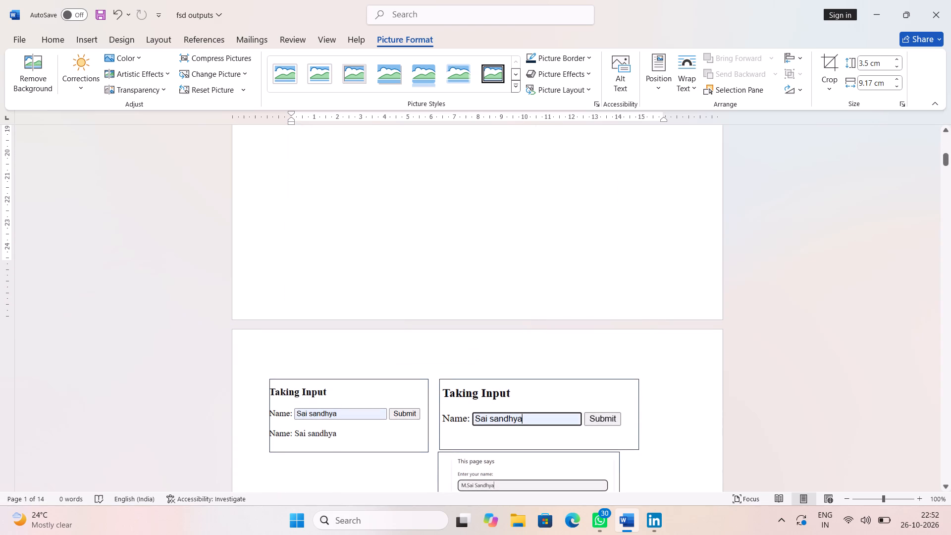
drag(367, 407, 437, 100)
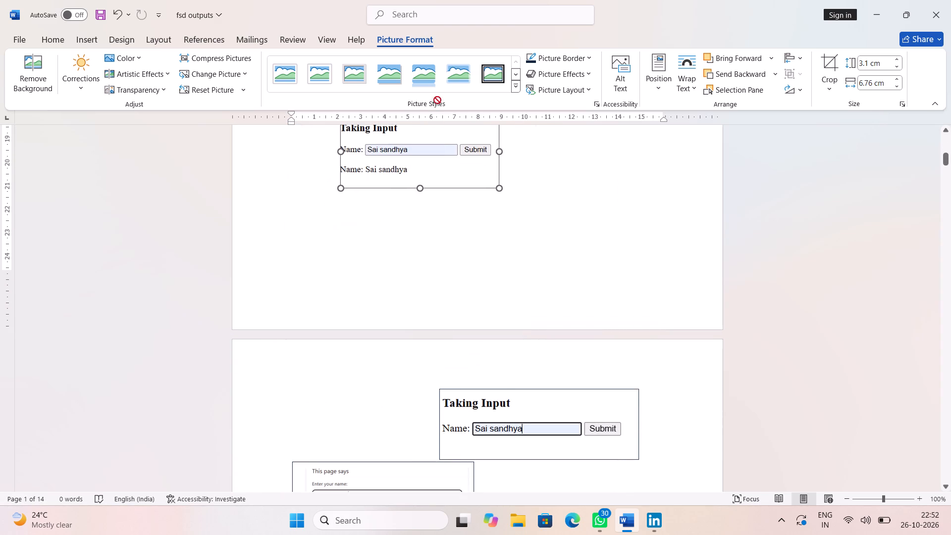
drag(437, 100, 419, 213)
scroll(419, 213, up, 2)
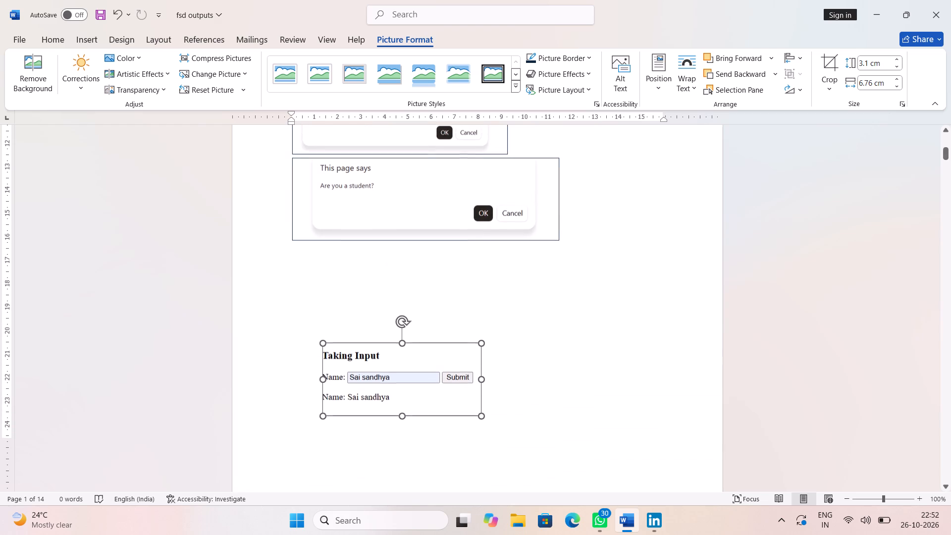
drag(381, 364, 350, 281)
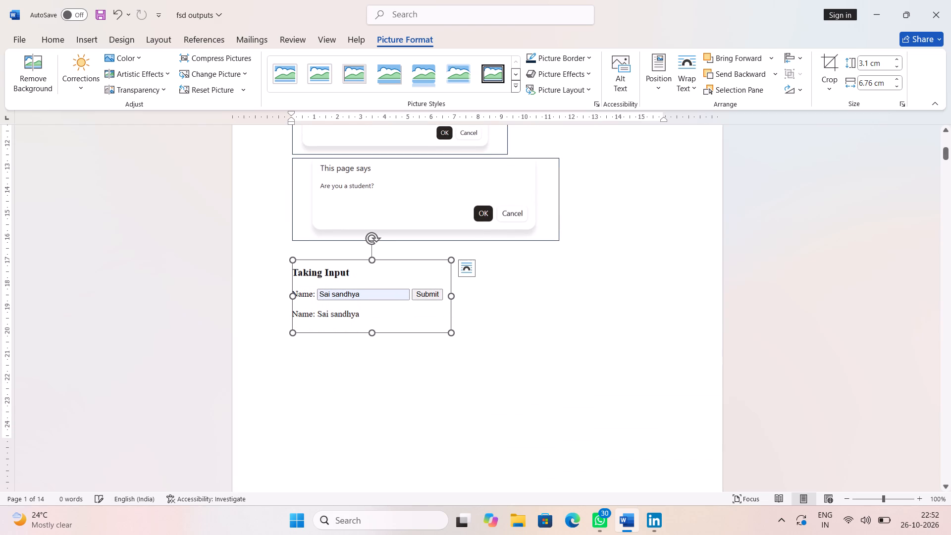
Move the remaining "Taking Input" picture from the second page to the first, placing it right beside the other "Taking Input" picture.
scroll(390, 354, down, 2)
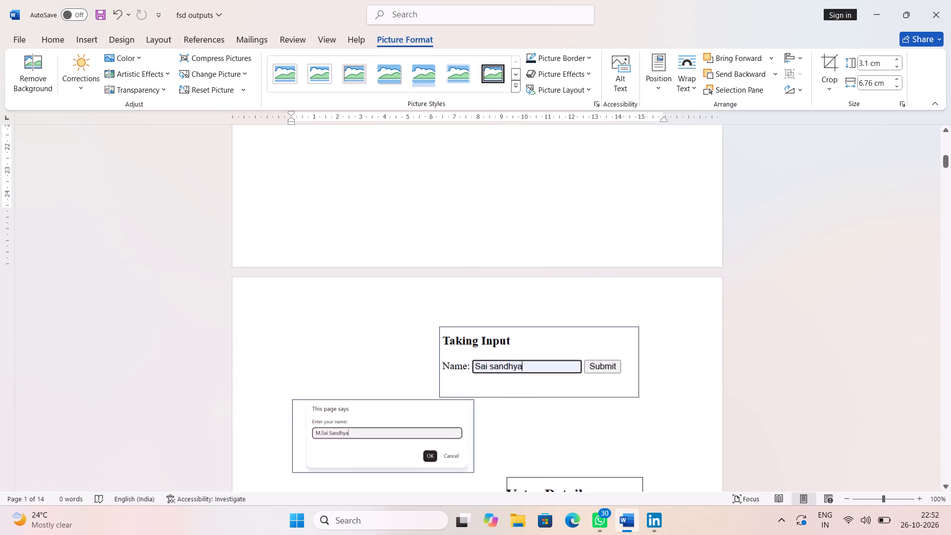
drag(499, 370, 528, 127)
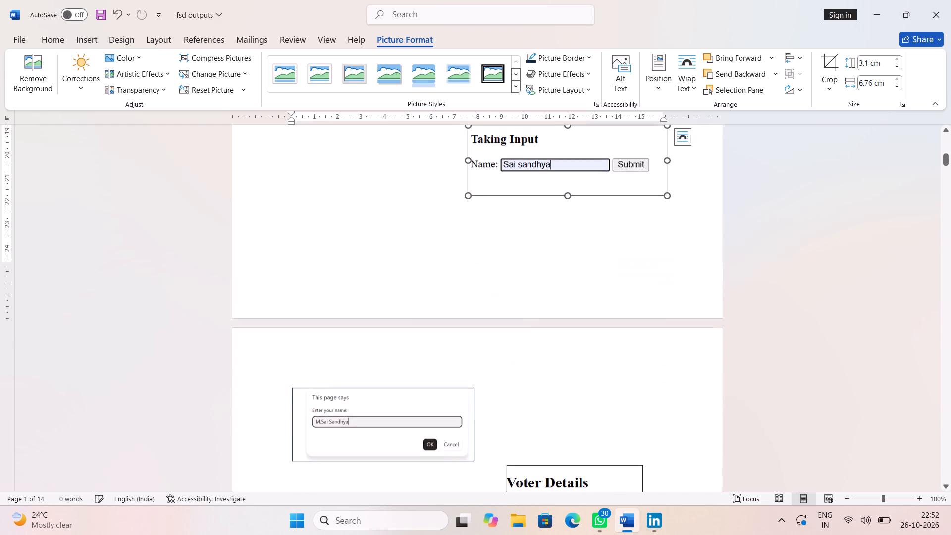
scroll(528, 127, up, 1)
drag(546, 256, 548, 221)
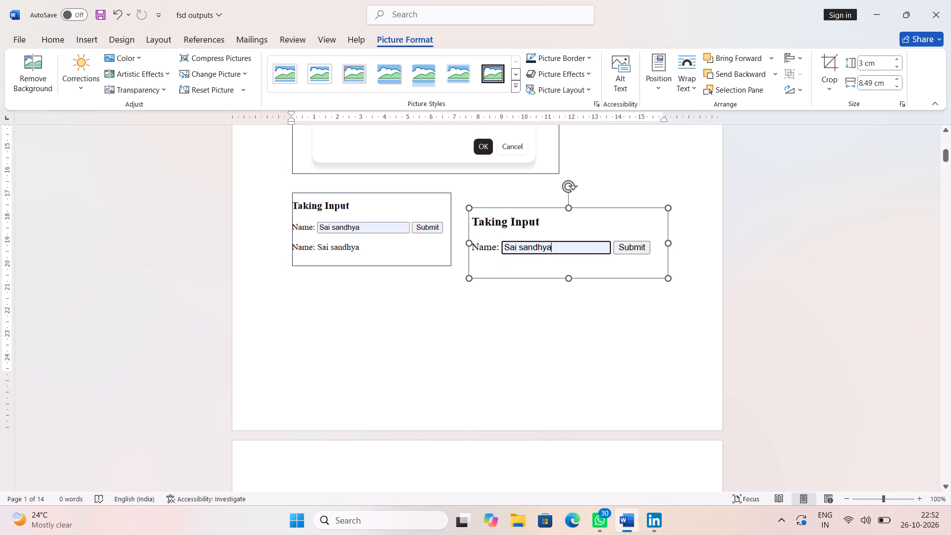
drag(548, 221, 550, 214)
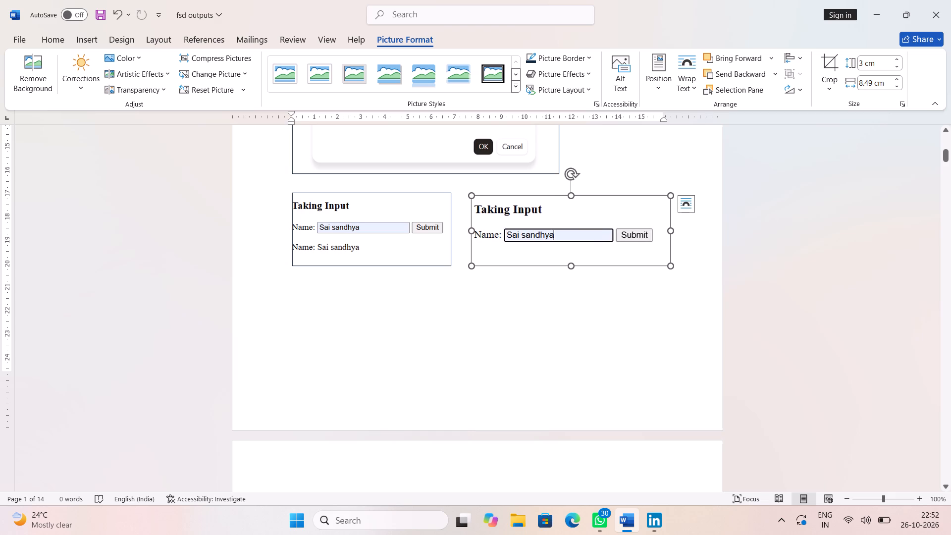
Move the smaller "Enter your name" prompt picture from the second page to the first, between the "Enter your age" and "Are you a student?" pictures.
scroll(539, 287, down, 2)
drag(408, 317, 409, 220)
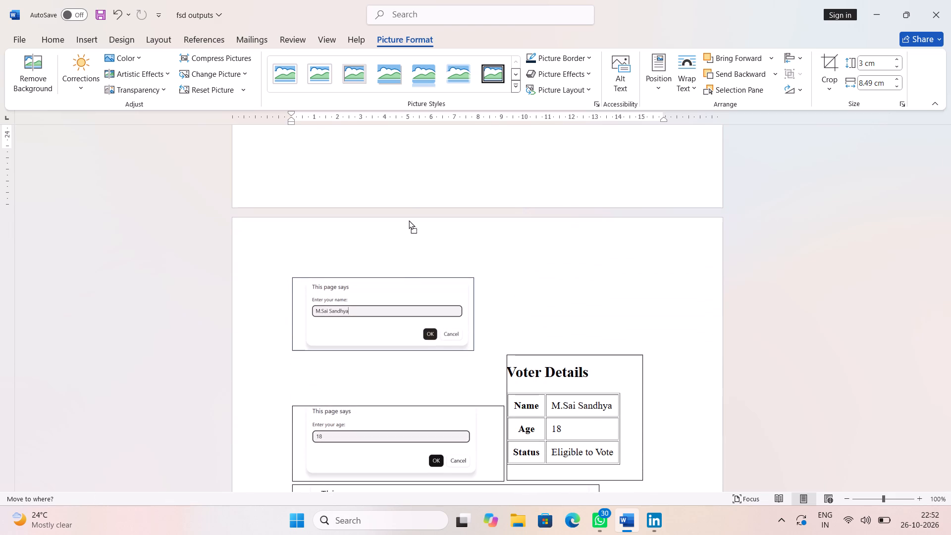
drag(409, 220, 392, 327)
click(392, 327)
drag(392, 327, 377, 292)
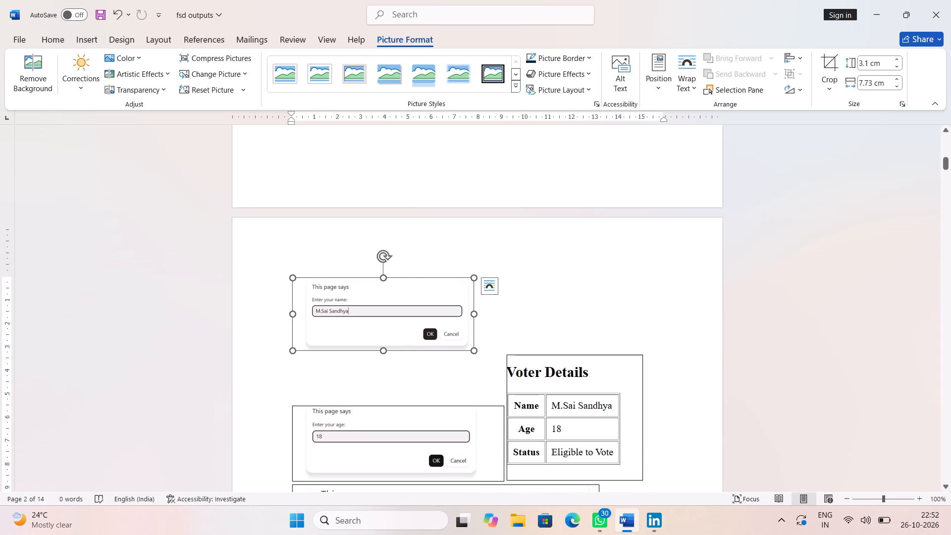
drag(377, 292, 376, 323)
drag(376, 323, 425, 132)
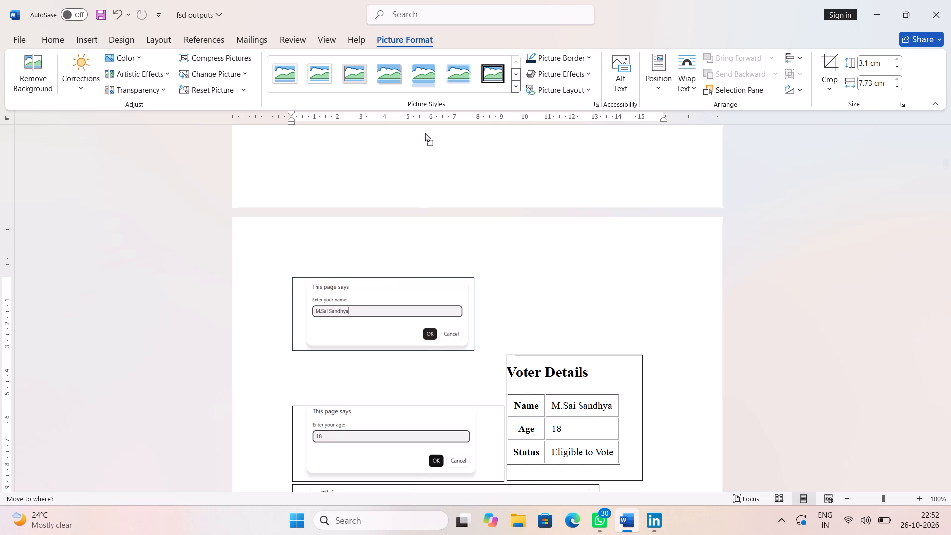
drag(425, 132, 426, 0)
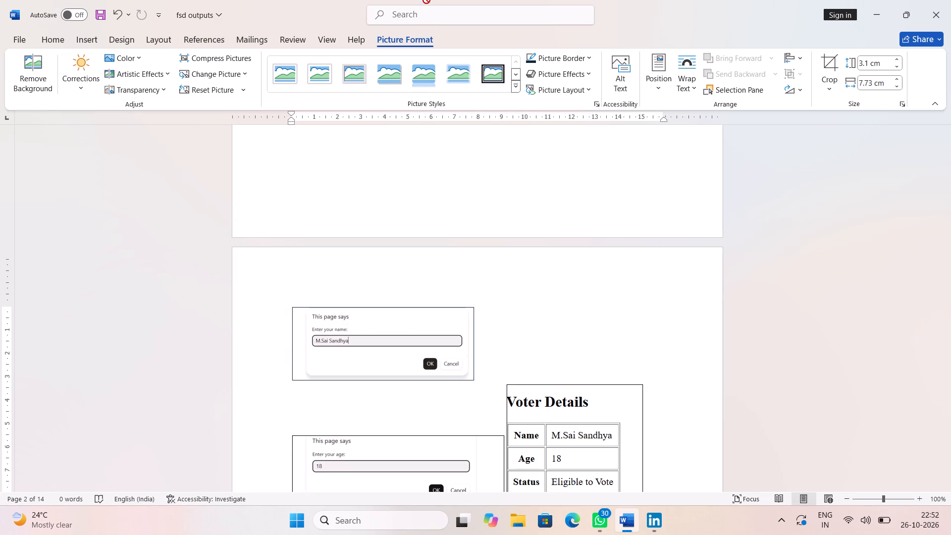
drag(426, 0, 409, 160)
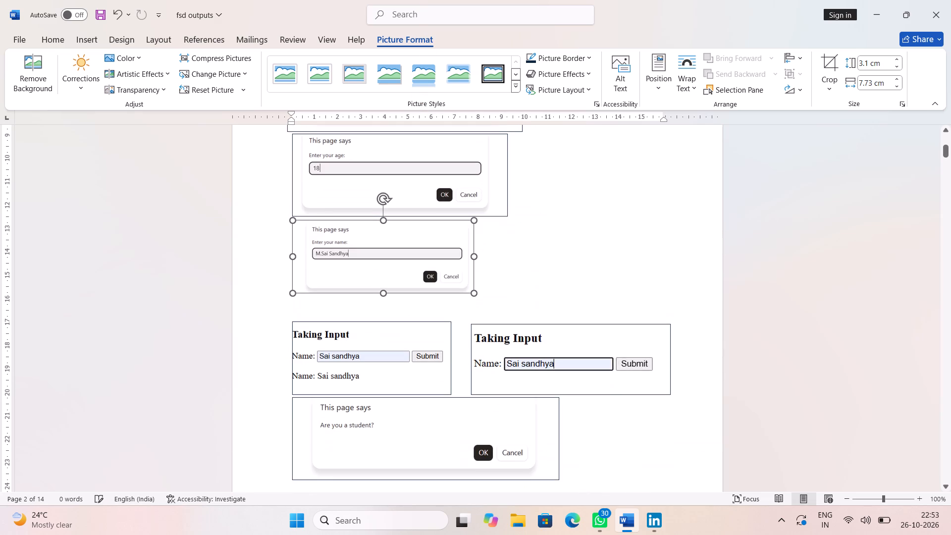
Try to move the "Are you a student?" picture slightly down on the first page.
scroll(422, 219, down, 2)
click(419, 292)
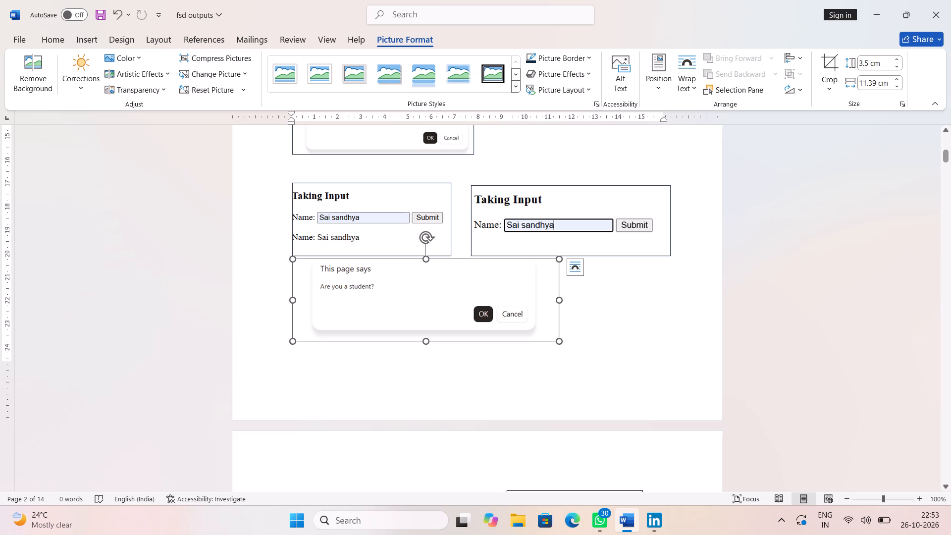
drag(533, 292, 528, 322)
Position the second page's "Enter your age" picture showing 18 at top centre with text wrapping and move it to the page's upper-left corner.
scroll(549, 346, down, 3)
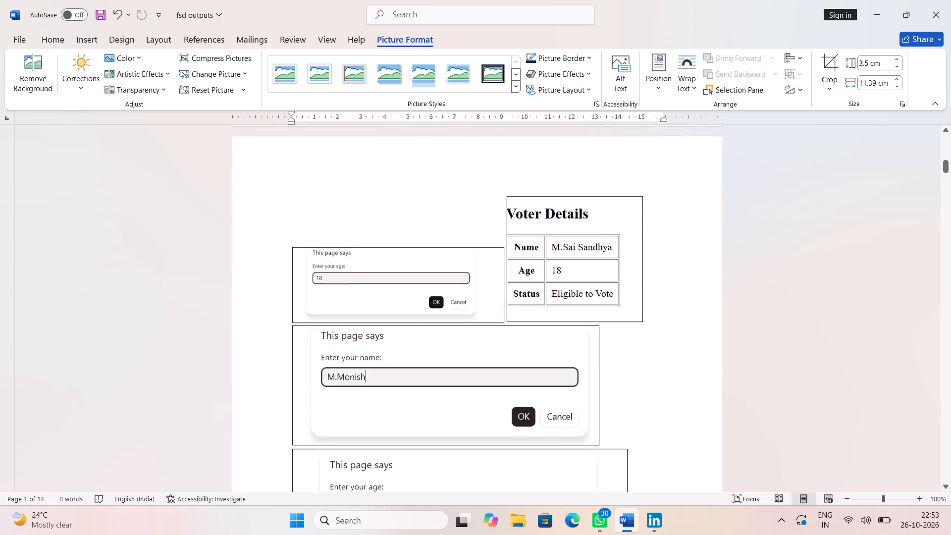
drag(435, 294, 422, 268)
click(422, 268)
drag(422, 268, 410, 227)
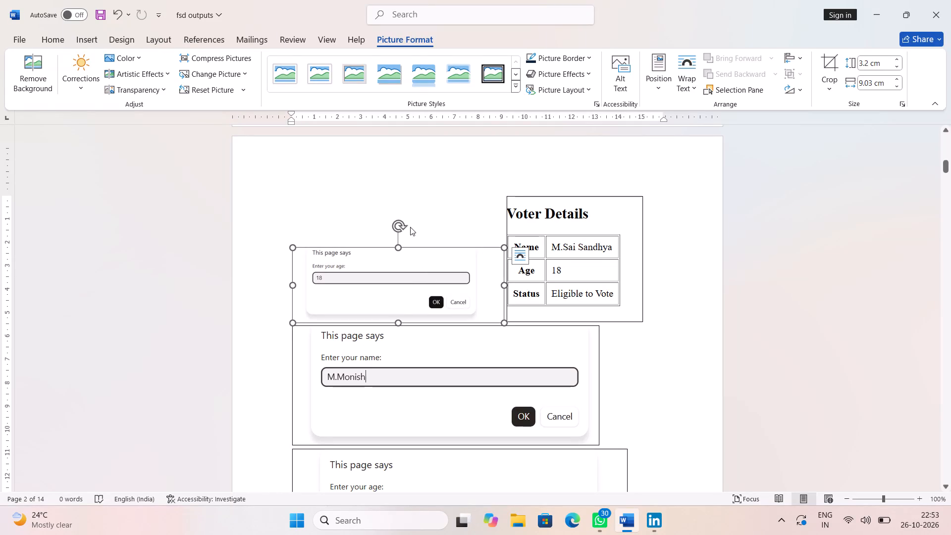
drag(410, 227, 342, 201)
drag(360, 278, 350, 257)
drag(350, 257, 316, 184)
drag(371, 270, 332, 189)
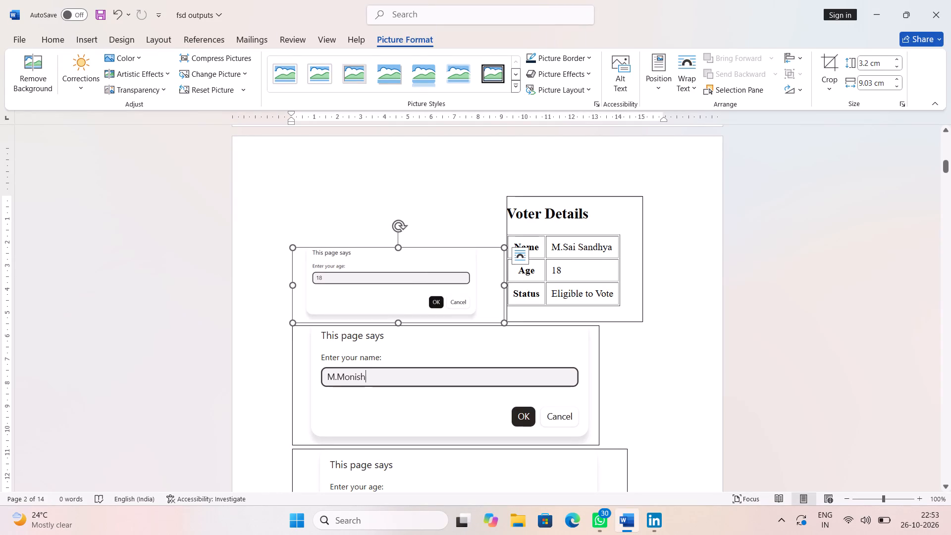
click(649, 80)
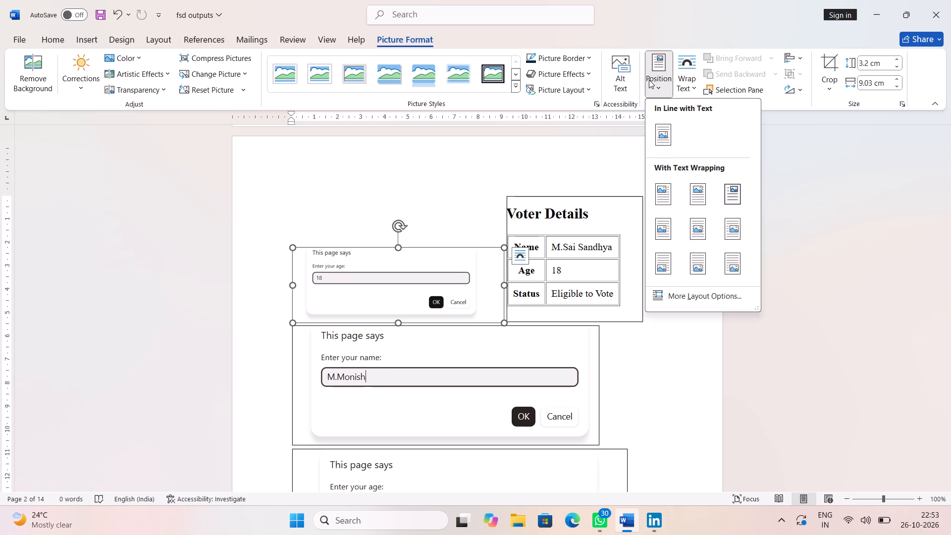
click(689, 188)
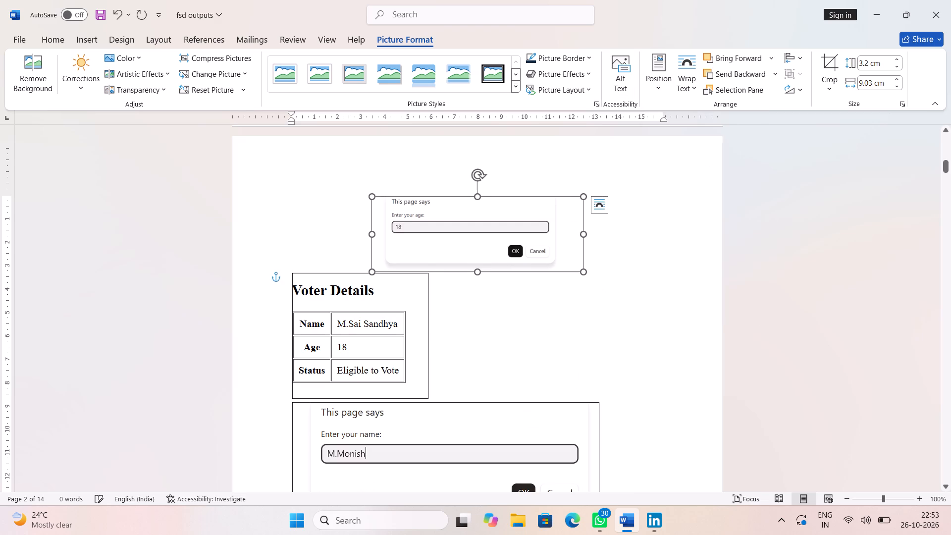
drag(462, 243, 369, 219)
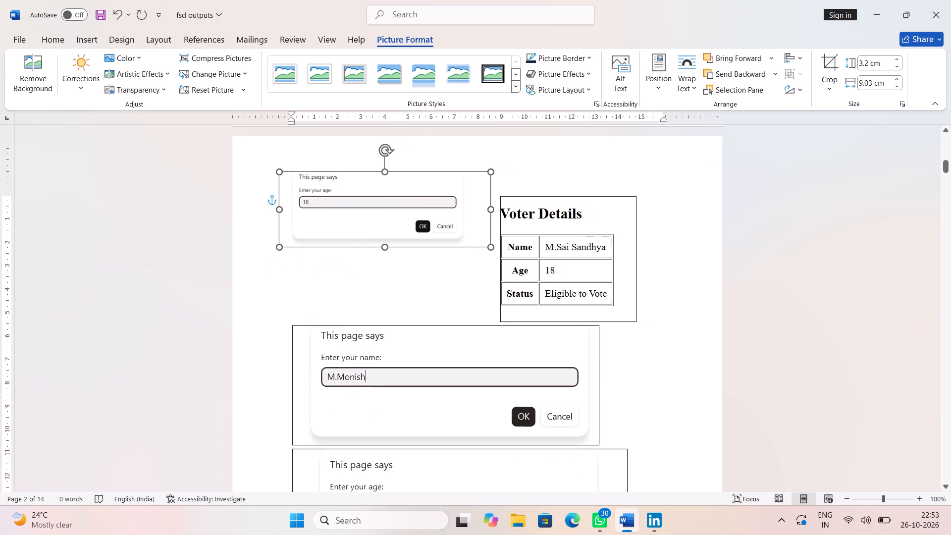
drag(369, 219, 369, 220)
Position the "Voter Details" picture at top centre with text wrapping and move it to the right of the "Enter your age" picture.
drag(573, 235, 573, 202)
click(573, 202)
drag(573, 202, 592, 162)
click(672, 85)
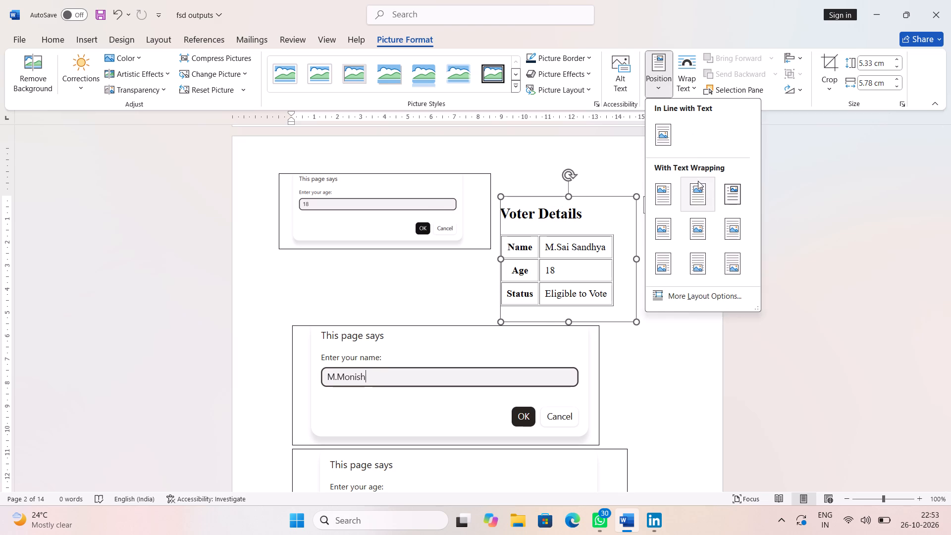
click(696, 194)
drag(515, 261, 596, 234)
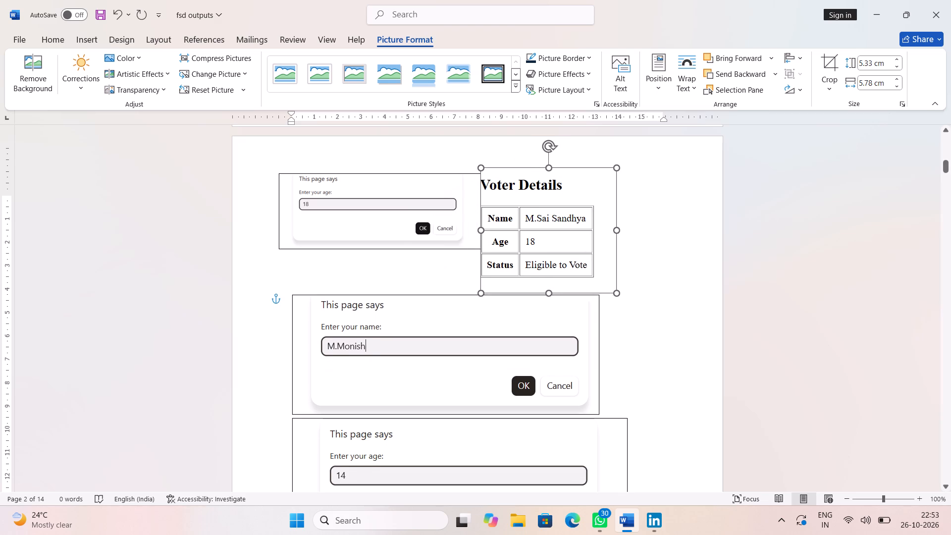
drag(596, 234, 614, 234)
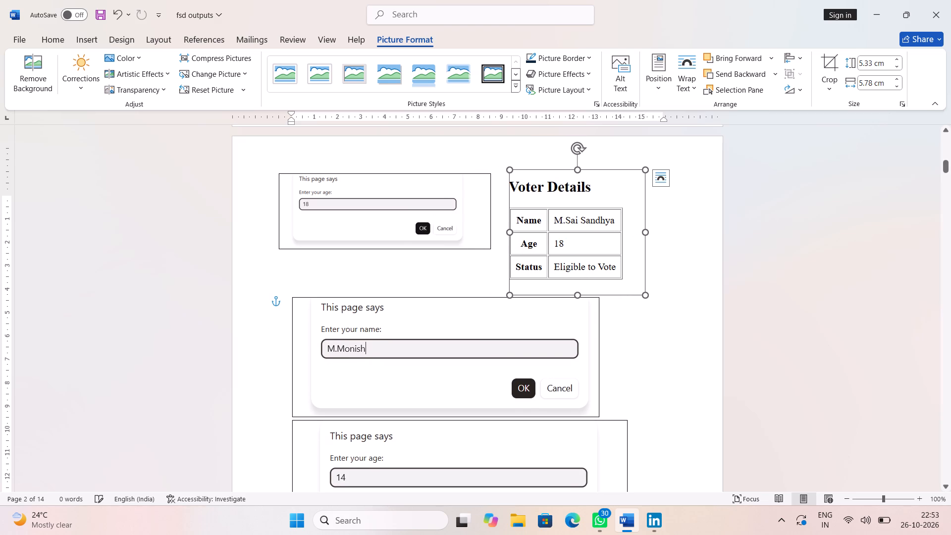
Shrink the second page's "Enter your name" prompt picture to a height of 3.5 cm.
click(526, 359)
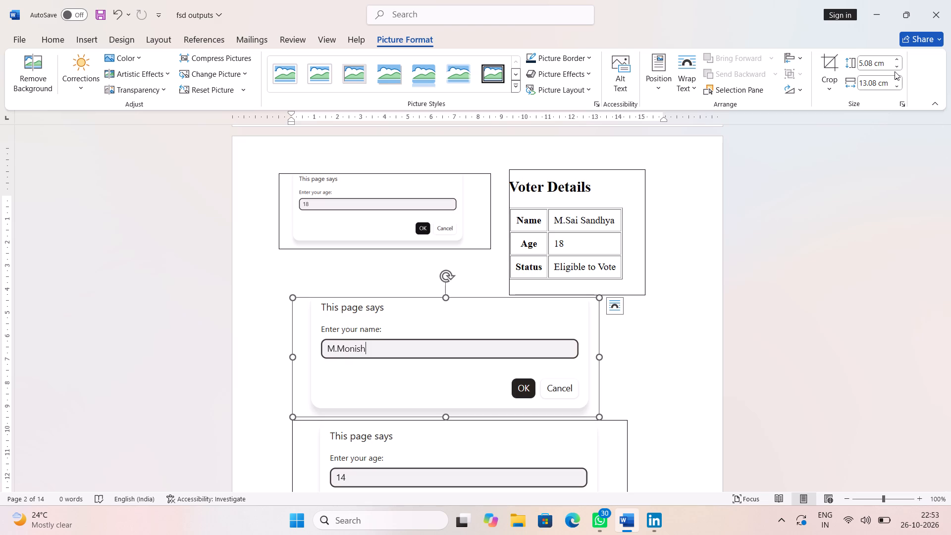
double_click(896, 70)
triple_click(896, 66)
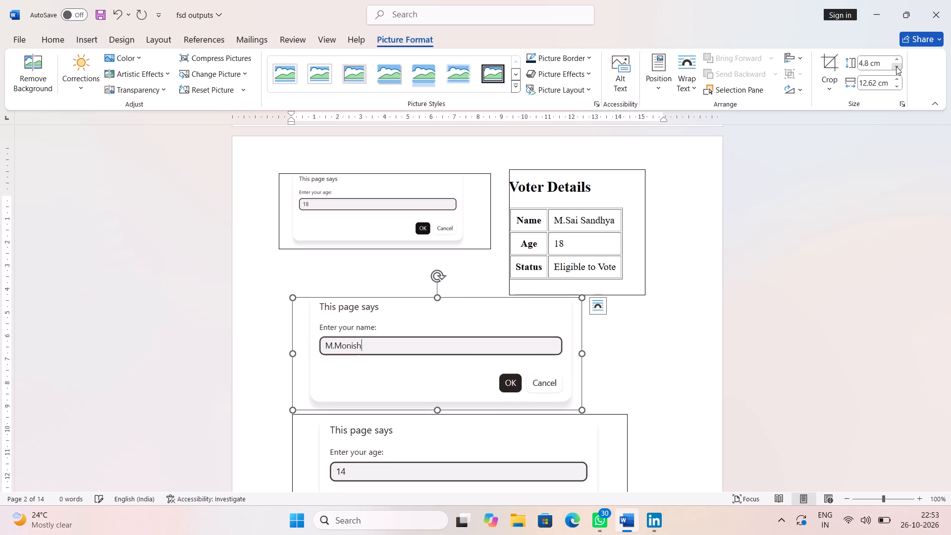
triple_click(896, 66)
double_click(896, 66)
triple_click(896, 66)
triple_click(896, 66)
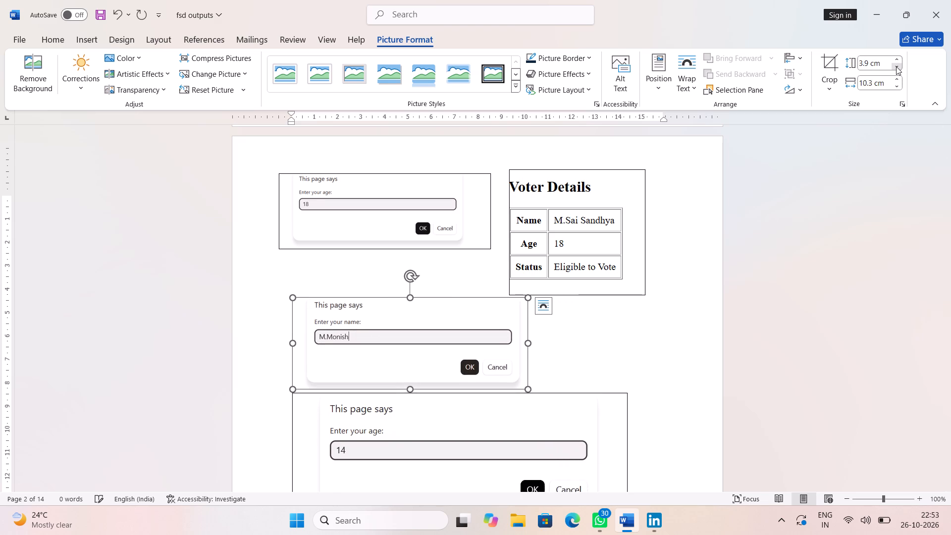
click(896, 66)
click(896, 66)
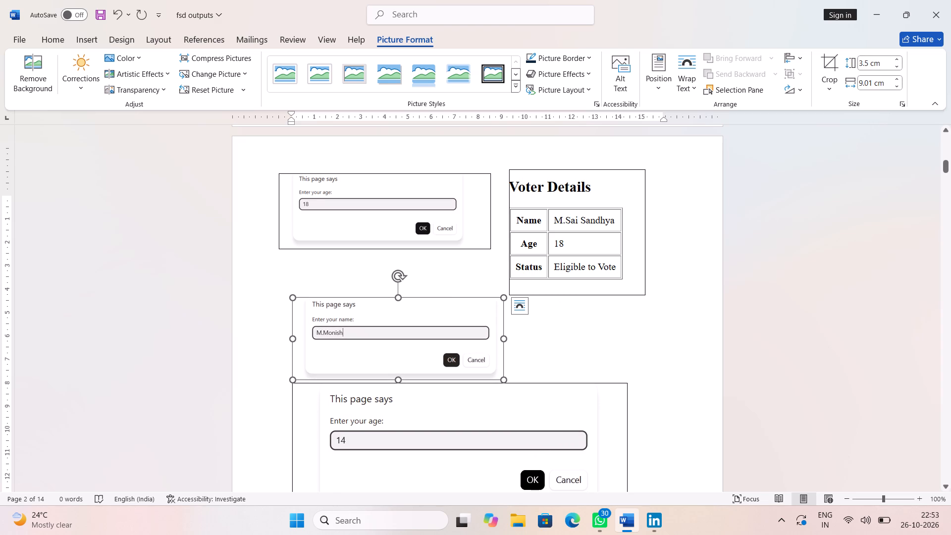
Position the "Enter your name" picture at top centre with text wrapping and move it directly beneath the "Enter your age" picture showing 18.
drag(470, 344, 454, 268)
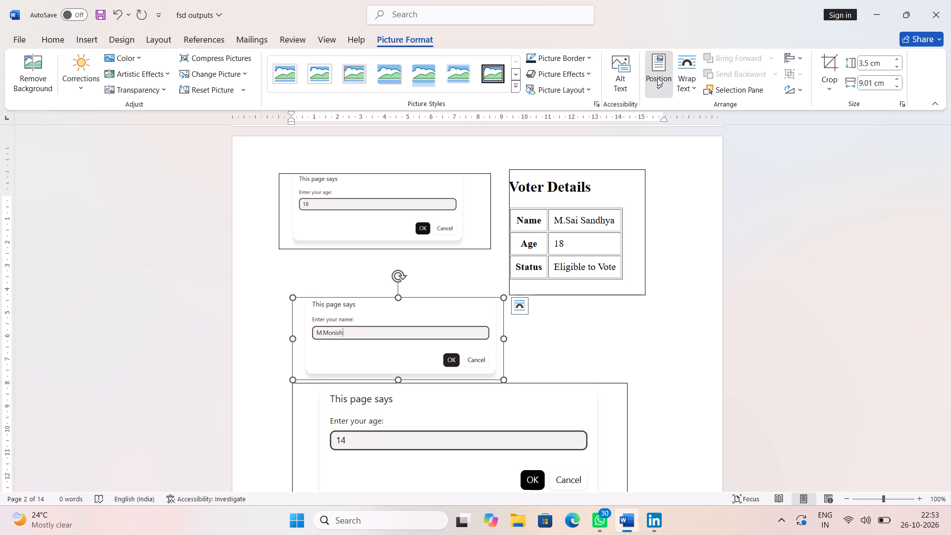
click(657, 78)
click(696, 191)
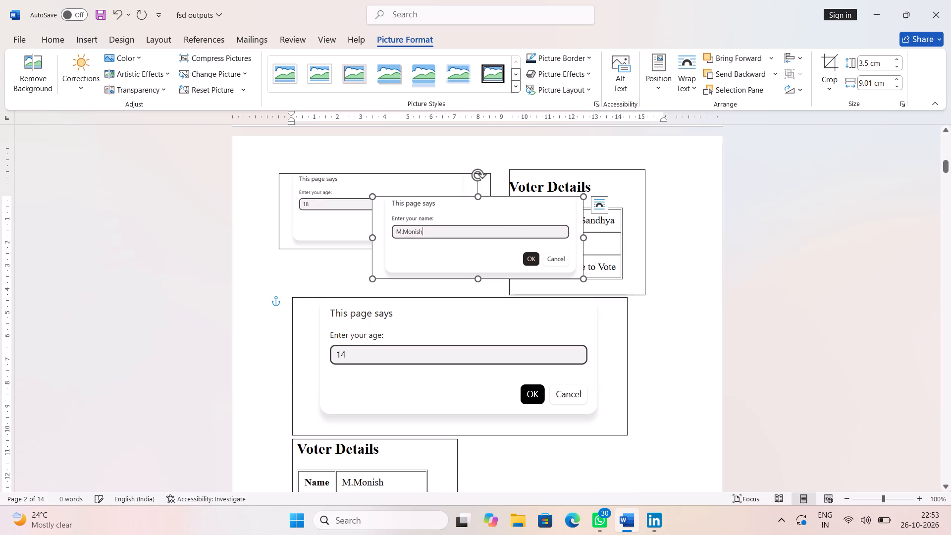
drag(503, 222, 417, 281)
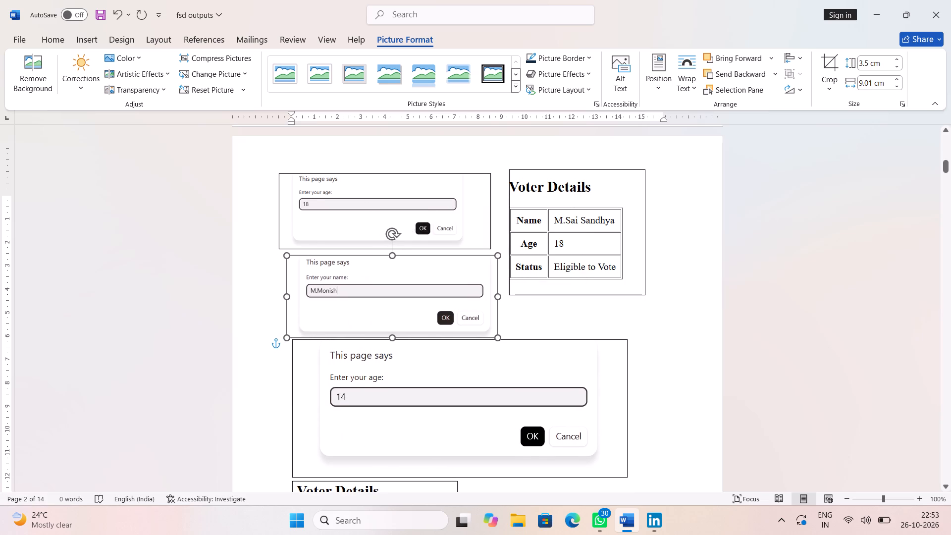
drag(417, 281, 411, 281)
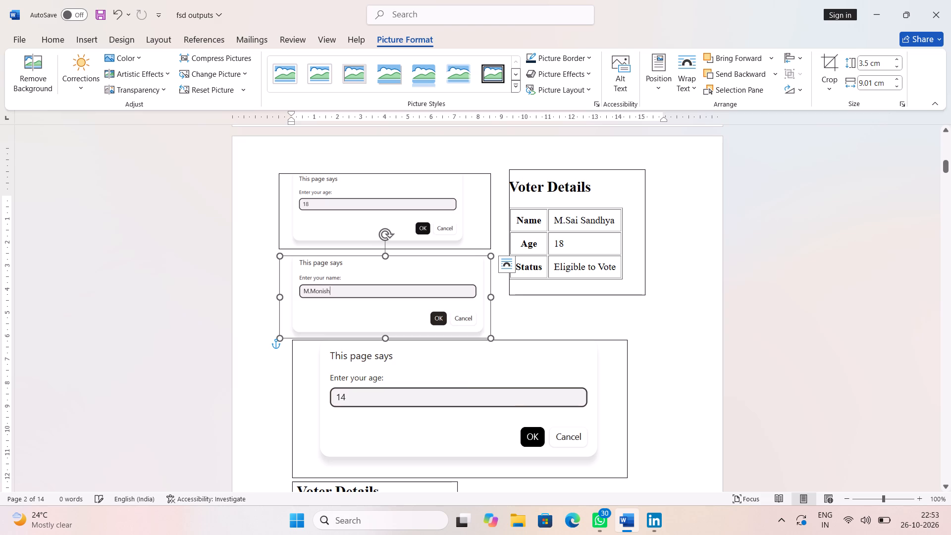
Shrink the "Enter your age" picture showing 14 to a height of 3.7 cm.
click(474, 387)
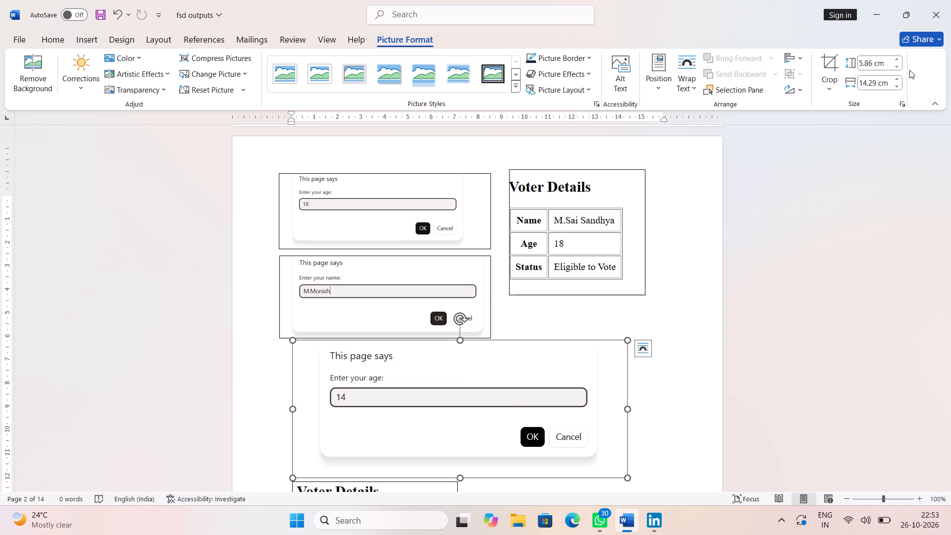
triple_click(894, 67)
triple_click(894, 67)
triple_click(894, 67)
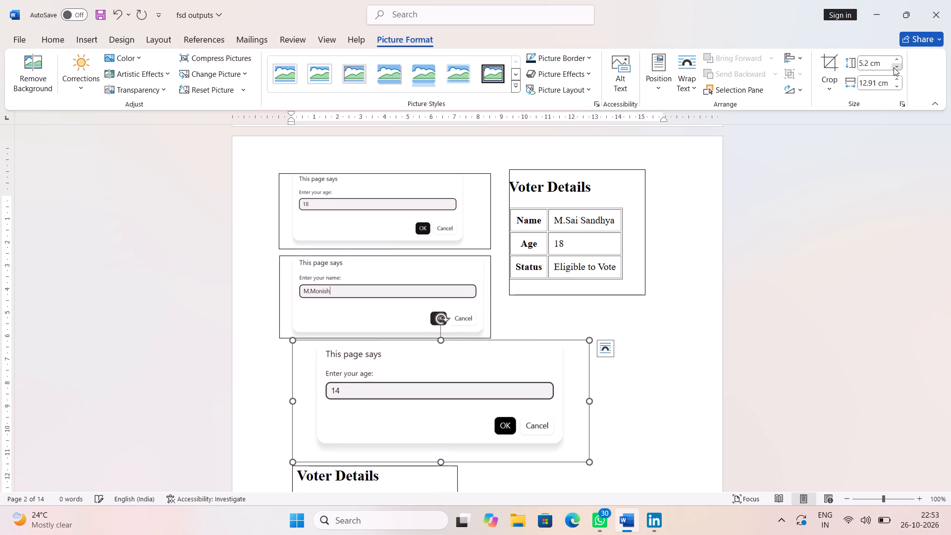
triple_click(894, 67)
triple_click(894, 67)
double_click(894, 67)
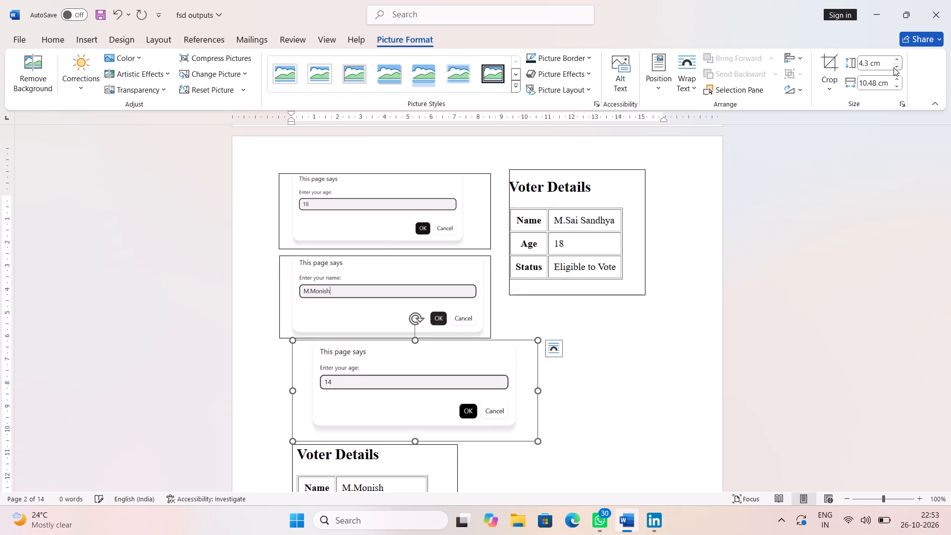
double_click(894, 67)
triple_click(894, 67)
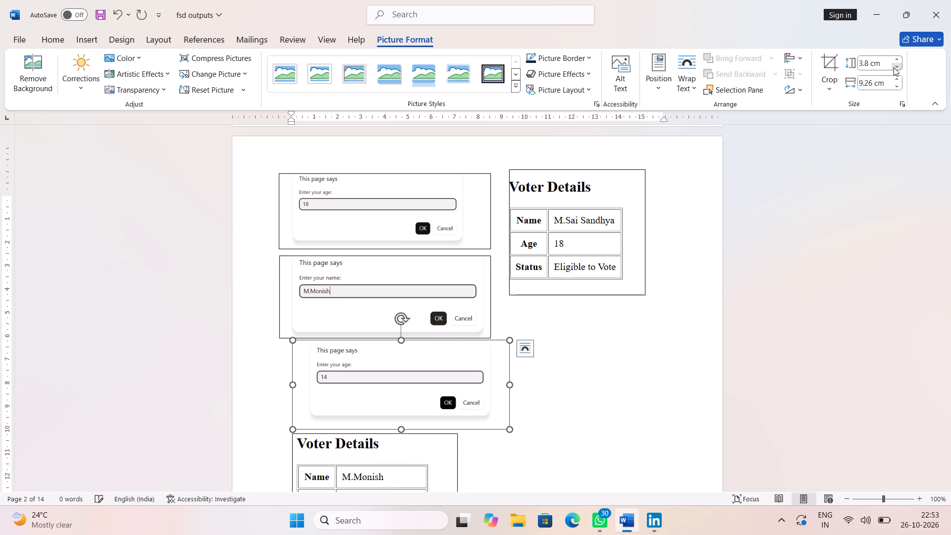
Position the "Enter your age" picture showing 14 at top centre with text wrapping and move it directly below the "Enter your name" picture.
click(657, 83)
click(696, 188)
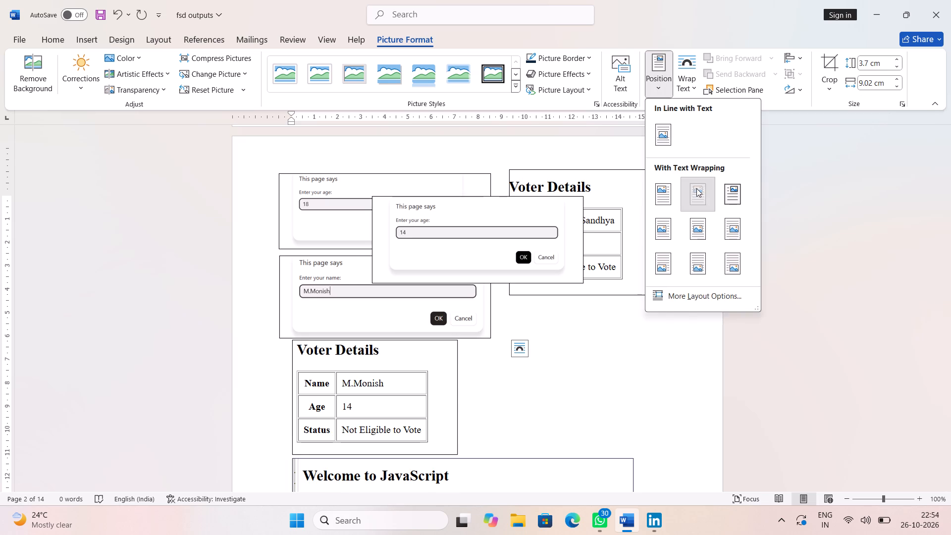
drag(508, 231, 425, 380)
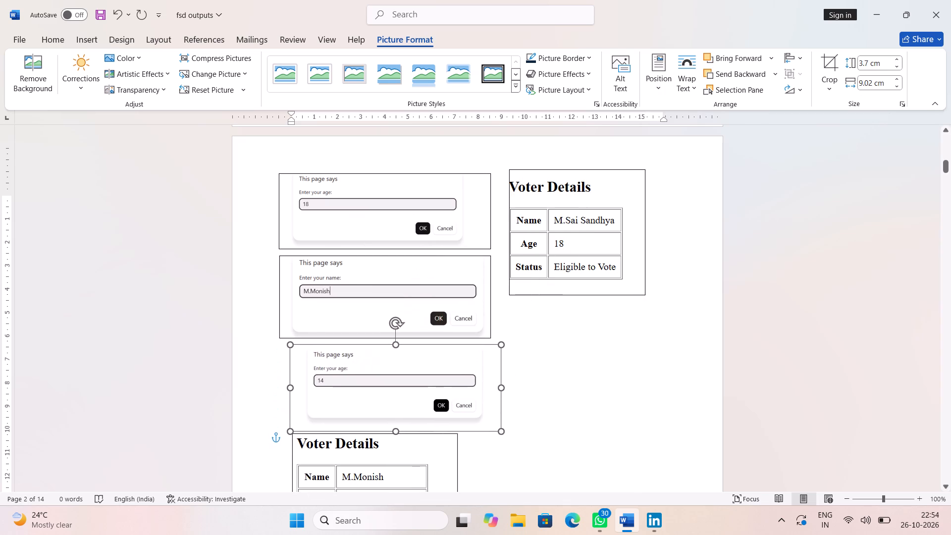
drag(425, 380, 419, 380)
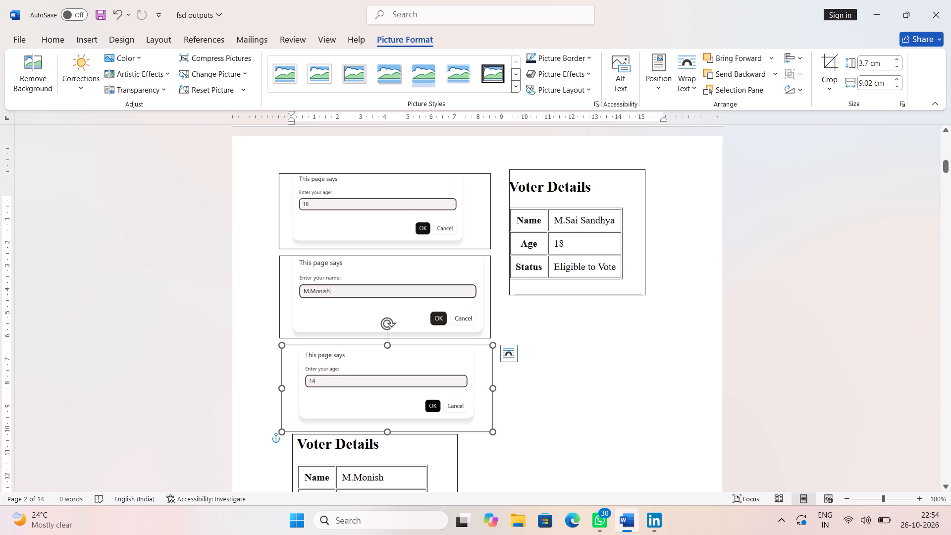
Shrink the "Voter Details" picture with the "Not Eligible to Vote" status to a height of 4.4 cm.
scroll(578, 333, down, 1)
click(382, 408)
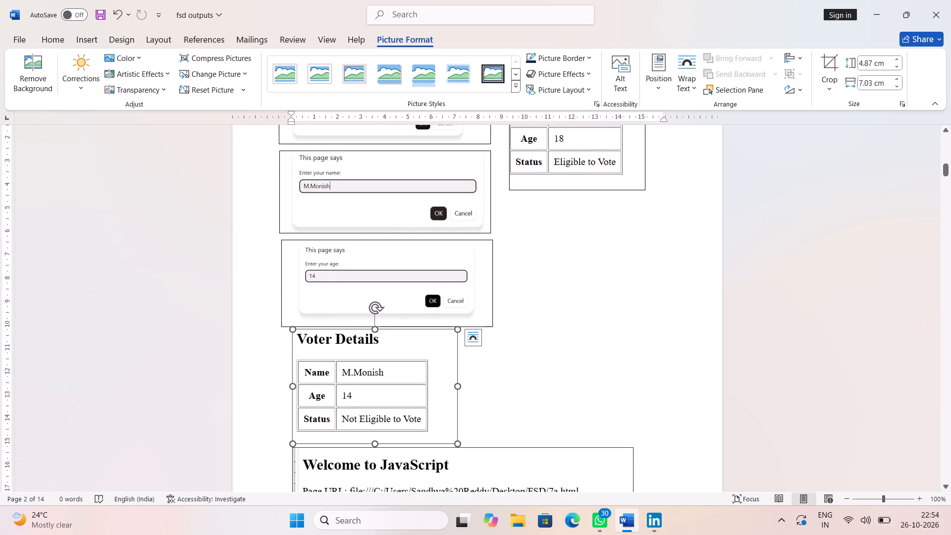
triple_click(898, 65)
double_click(898, 65)
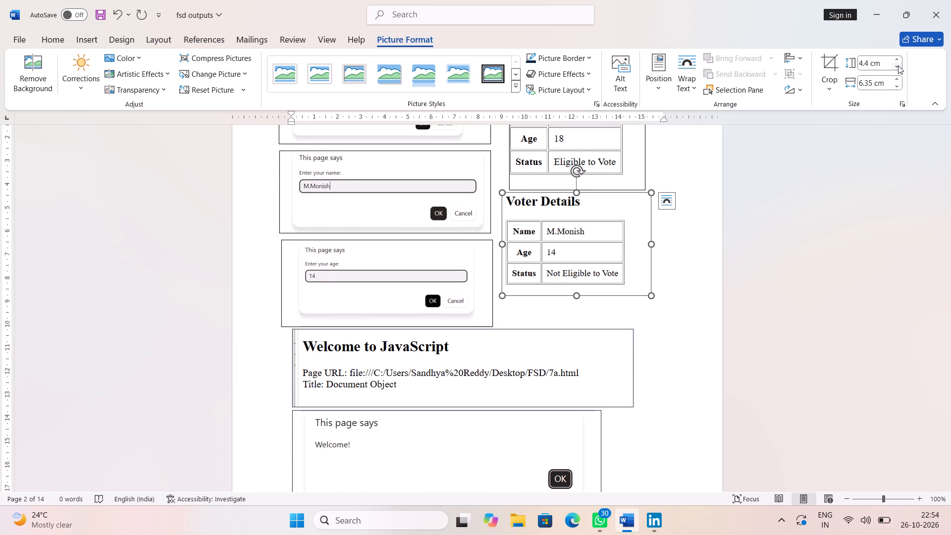
Reduce the "Voter Details" picture with the "Eligible to Vote" status to a height of 5 cm.
scroll(777, 160, up, 1)
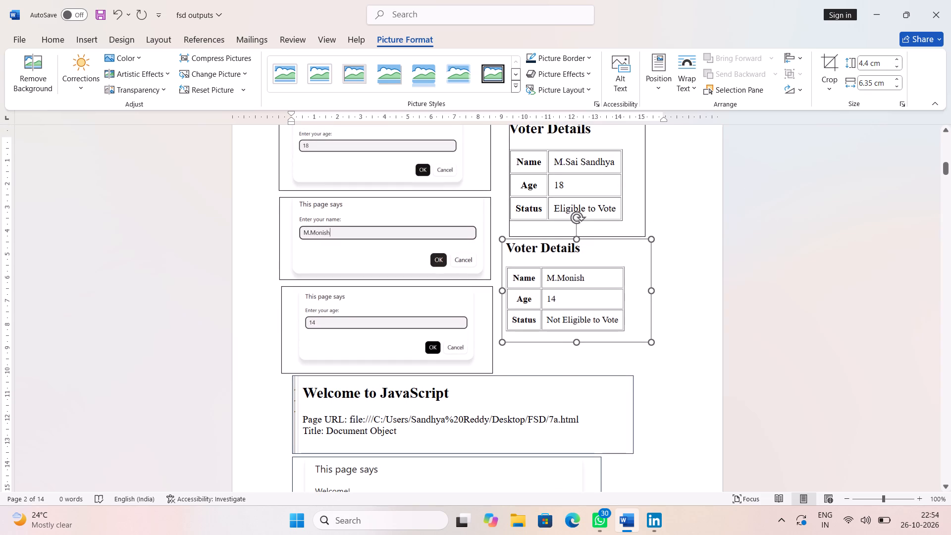
click(640, 197)
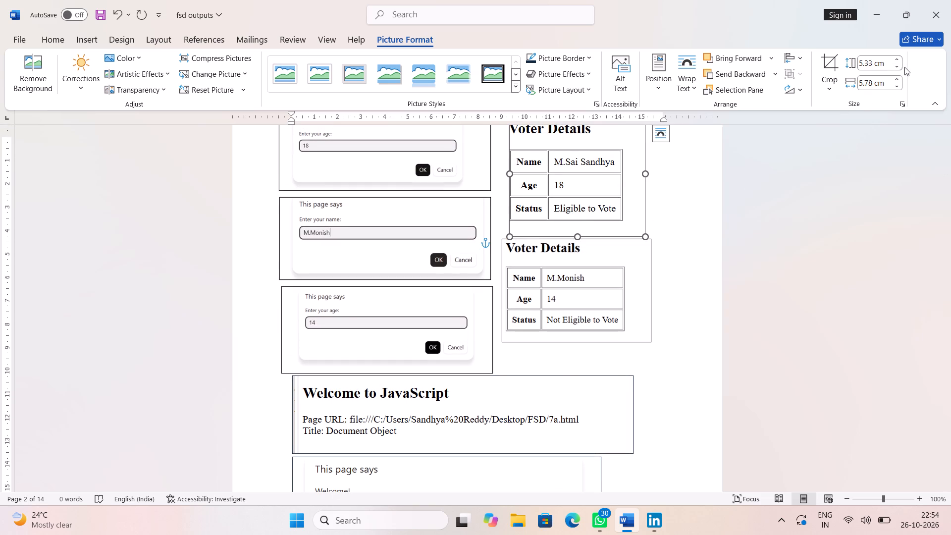
click(899, 68)
click(899, 68)
click(899, 68)
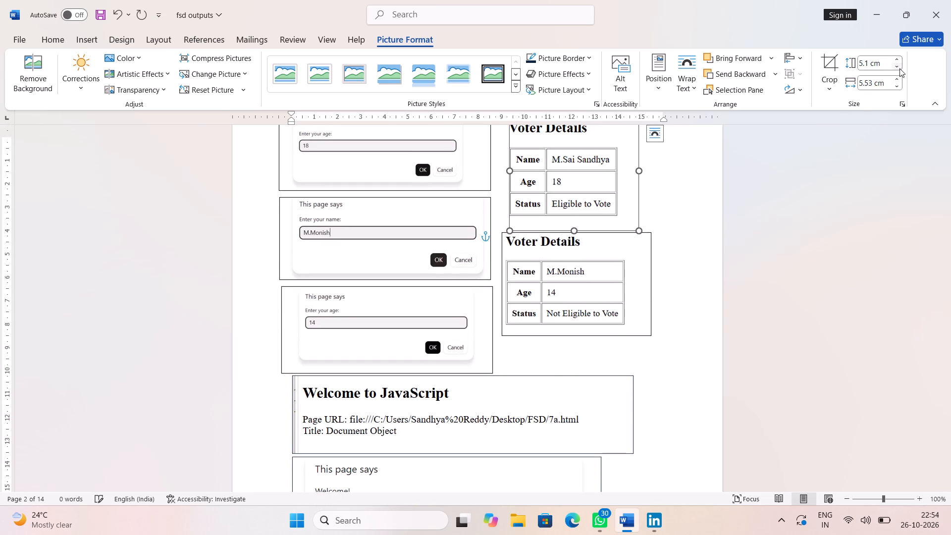
click(899, 68)
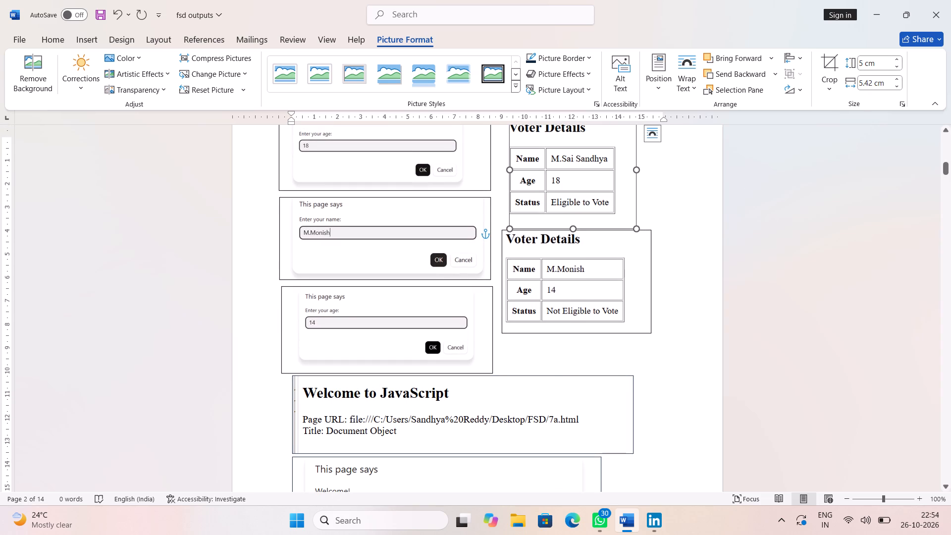
Reduce the "Welcome to JavaScript" picture to a height of 3 cm.
scroll(610, 284, down, 1)
click(579, 301)
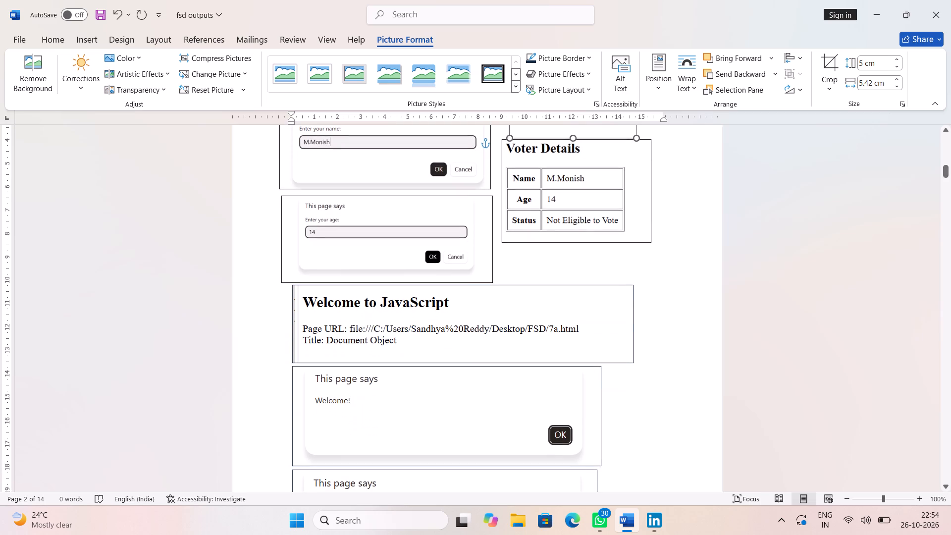
click(894, 69)
click(894, 69)
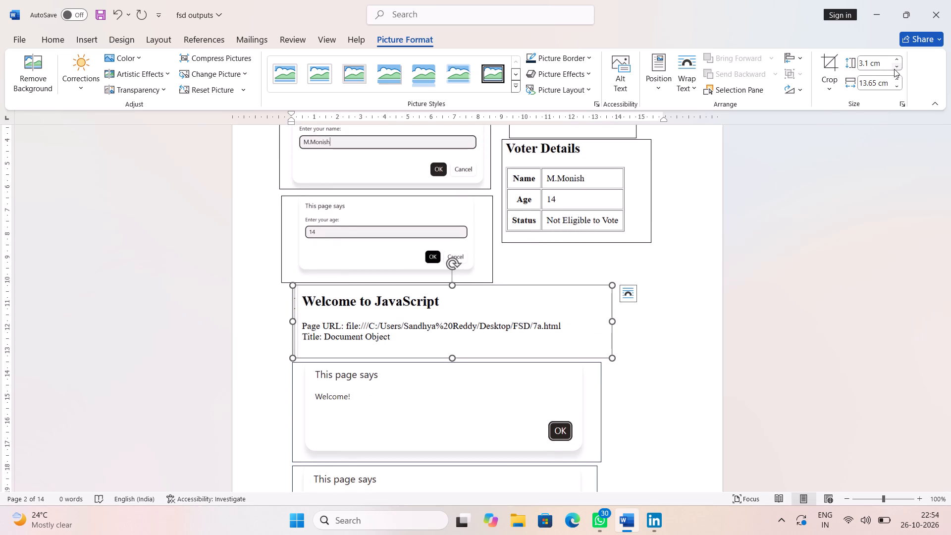
click(894, 69)
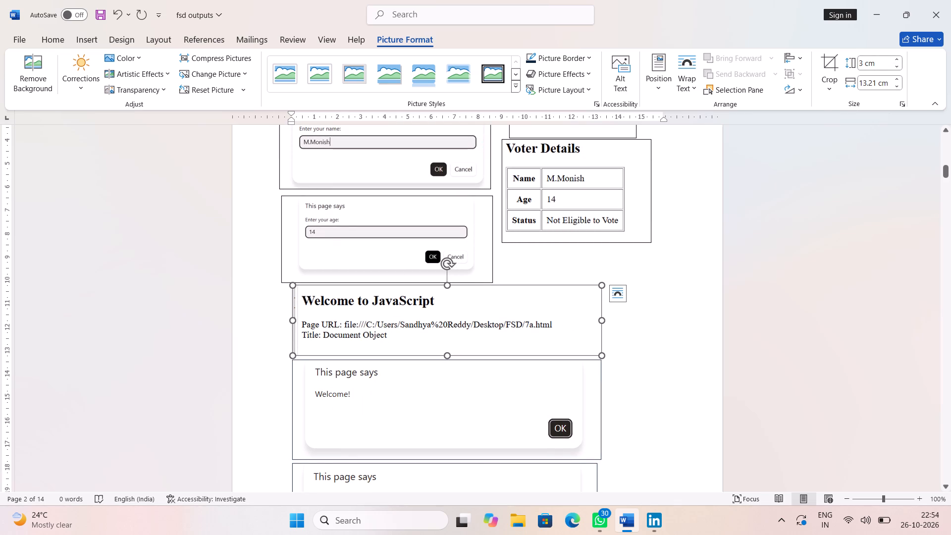
Position the "Welcome to JavaScript" picture at top centre with text wrapping and move it below the "Enter your age" picture showing 14.
drag(514, 338, 475, 343)
click(652, 82)
click(686, 193)
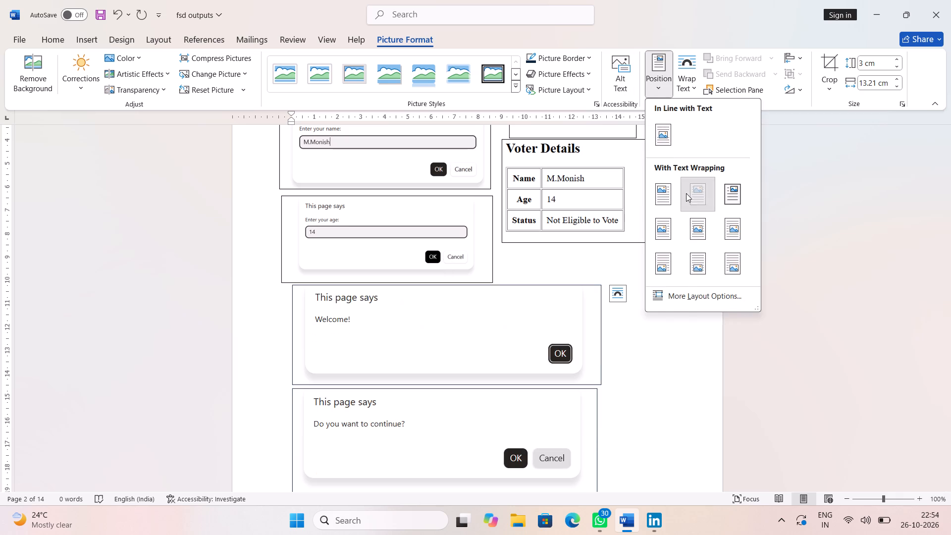
scroll(605, 244, up, 1)
drag(553, 196, 539, 219)
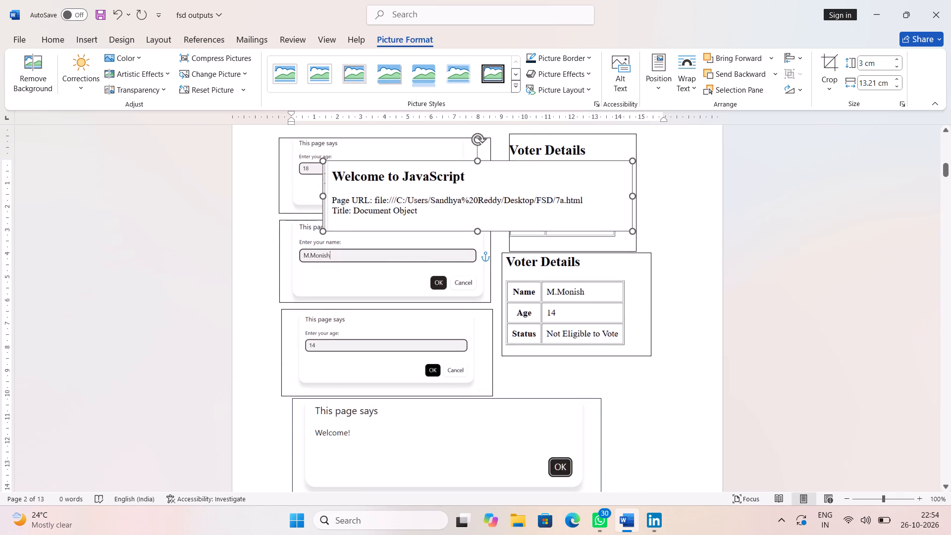
drag(539, 219, 514, 438)
Shrink the "Welcome!" alert picture to a height of 3.5 cm and try to move it slightly towards the page's left margin.
scroll(522, 416, down, 2)
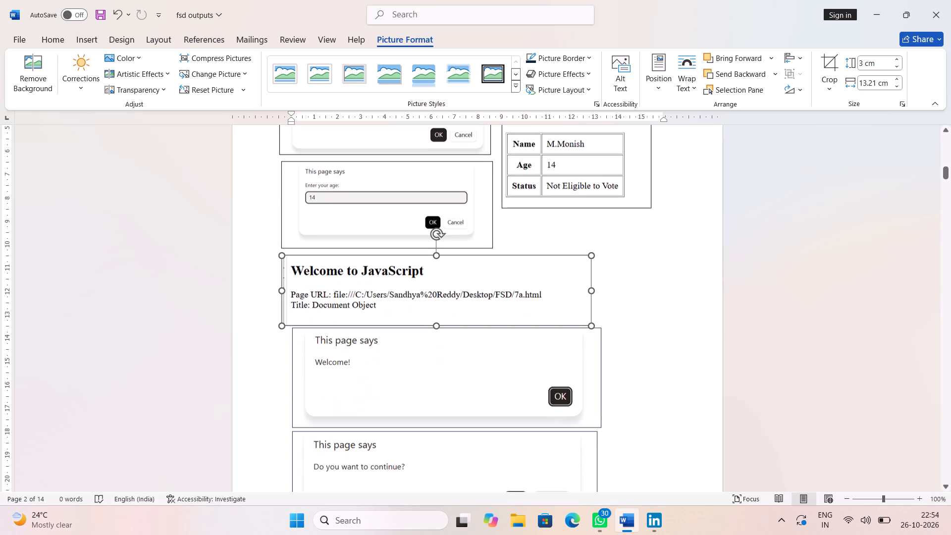
click(487, 381)
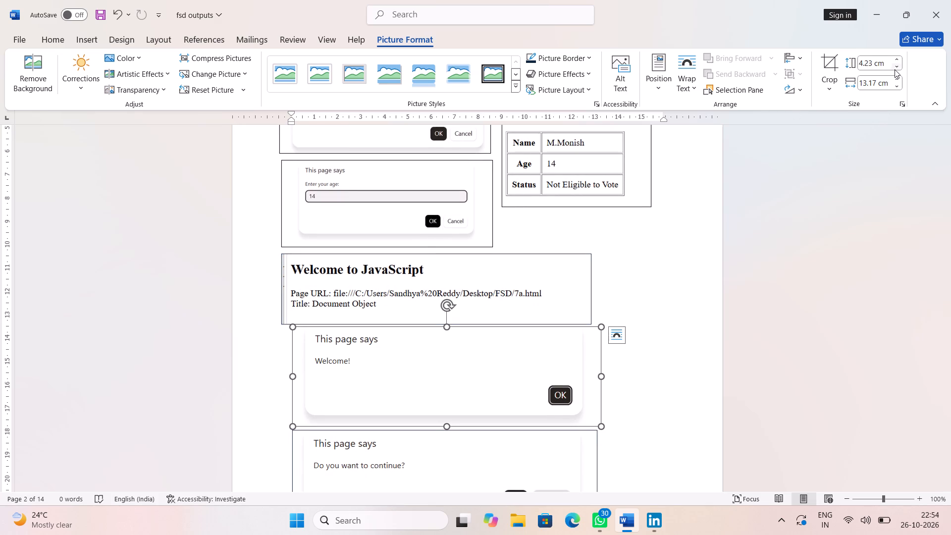
triple_click(898, 68)
triple_click(898, 68)
click(898, 68)
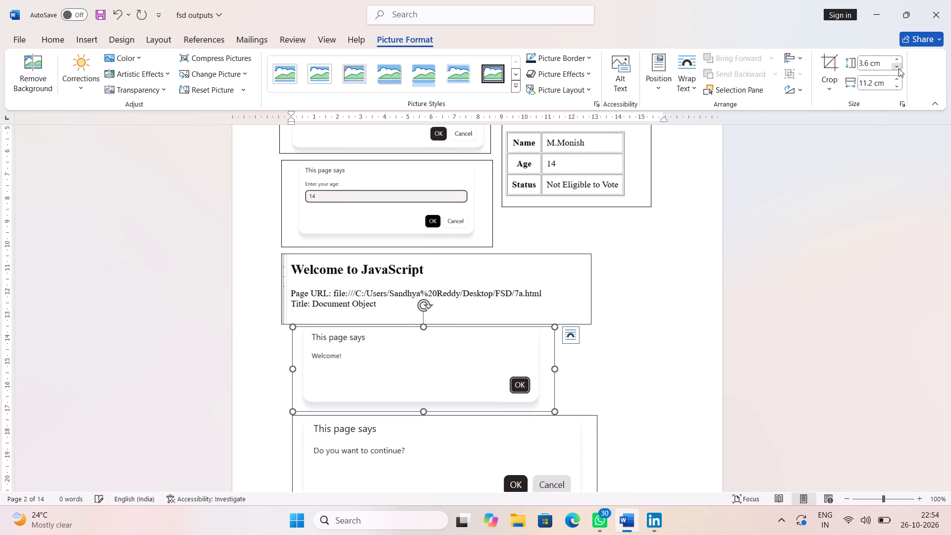
click(898, 68)
click(898, 68)
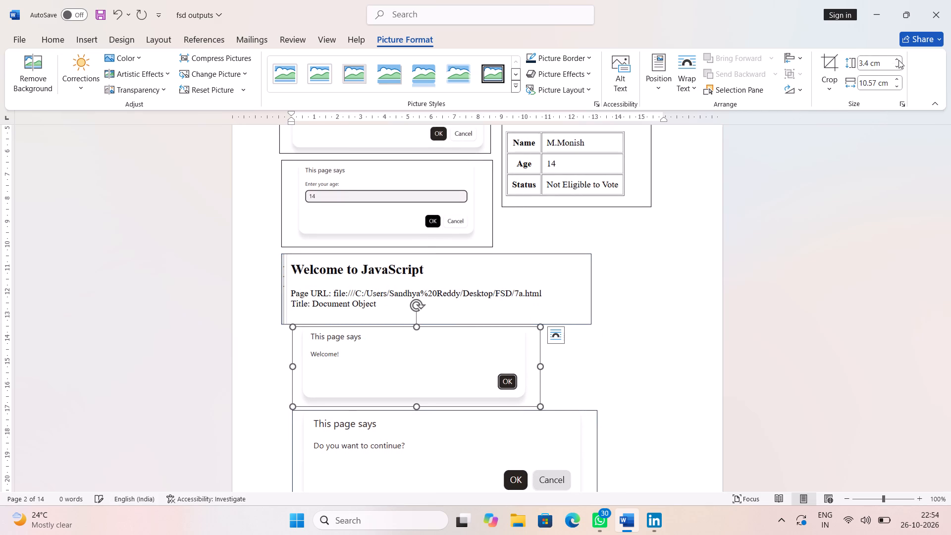
click(898, 57)
drag(526, 363, 516, 364)
Shrink the "Do you want to continue?" picture at the end of the second page to a height of 3.3 cm.
scroll(586, 354, down, 2)
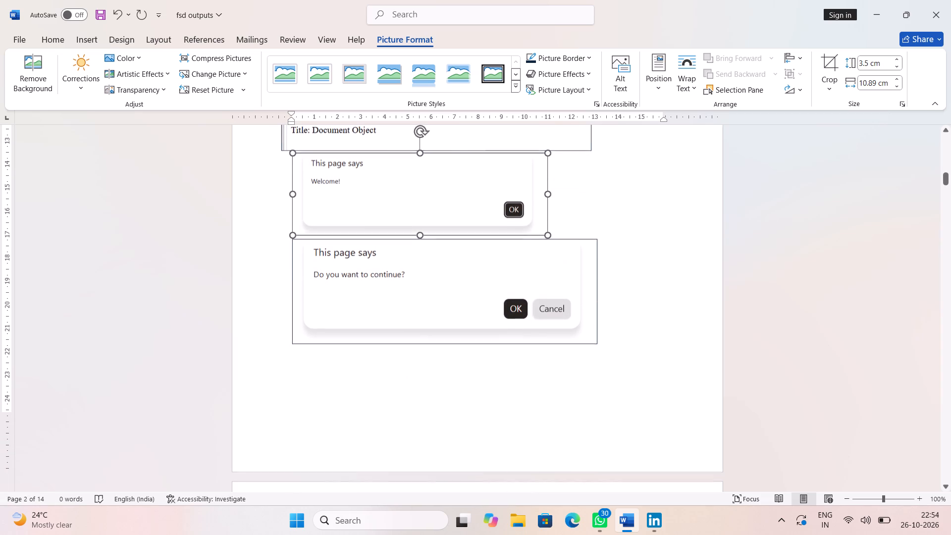
click(557, 291)
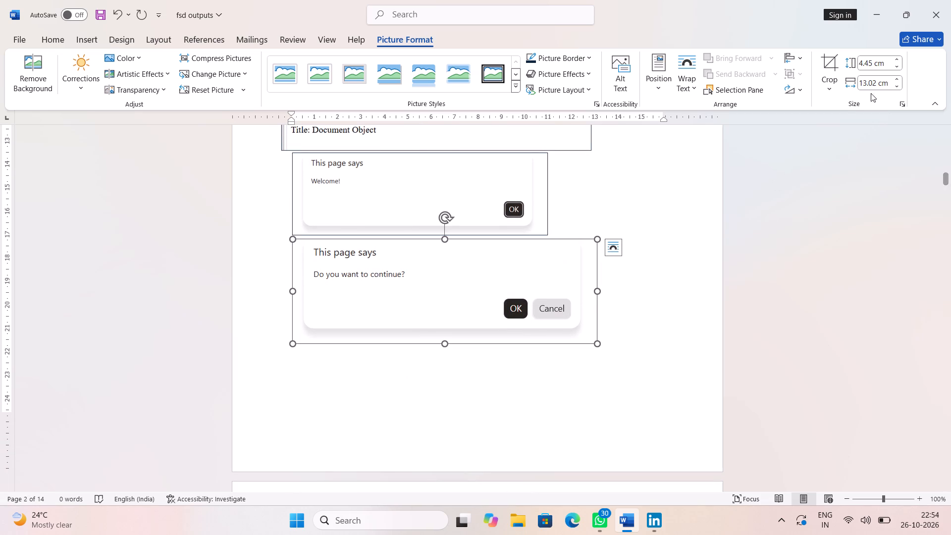
triple_click(894, 66)
triple_click(894, 66)
triple_click(894, 66)
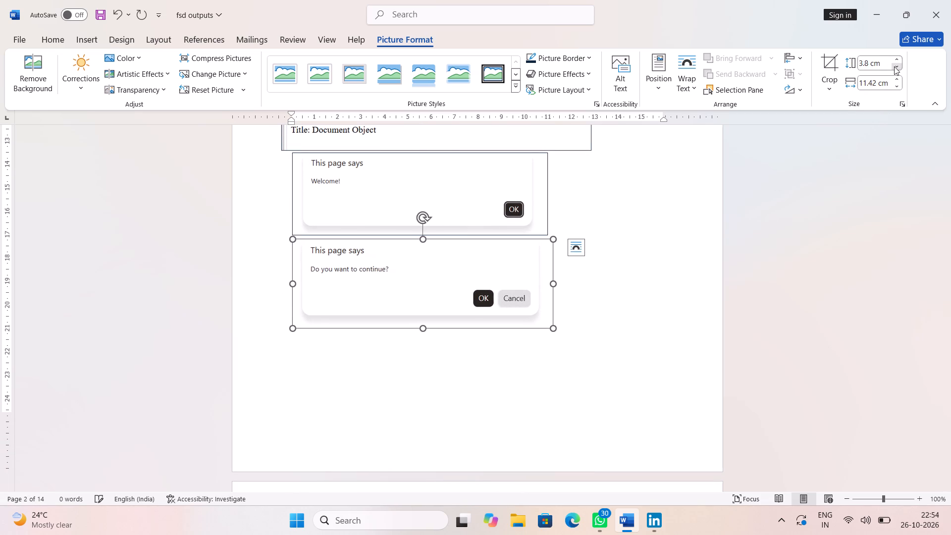
triple_click(894, 66)
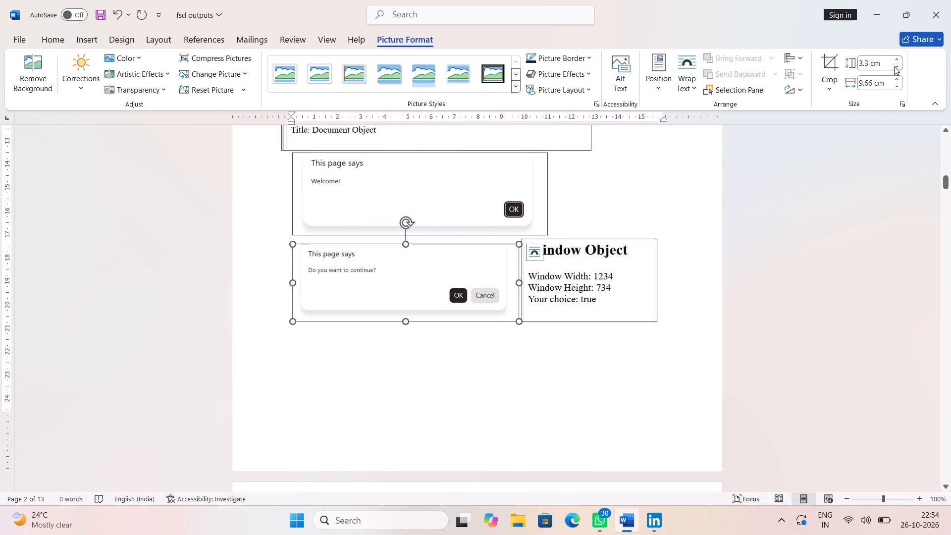
Reduce the "Do you want to continue?" picture to a height of 3.2 cm.
click(894, 66)
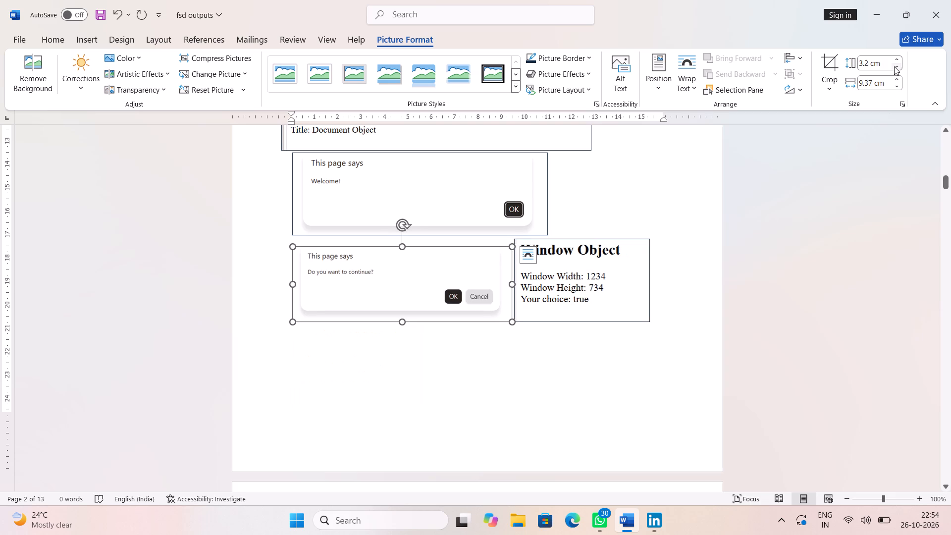
Set the height of the Window Object picture beside the "Do you want to continue?" picture to 3.5 cm.
click(620, 293)
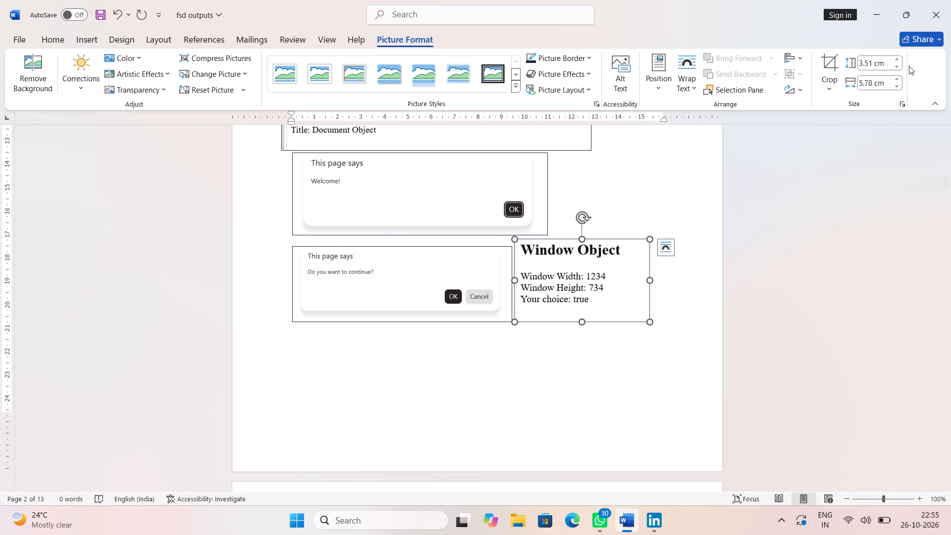
click(897, 65)
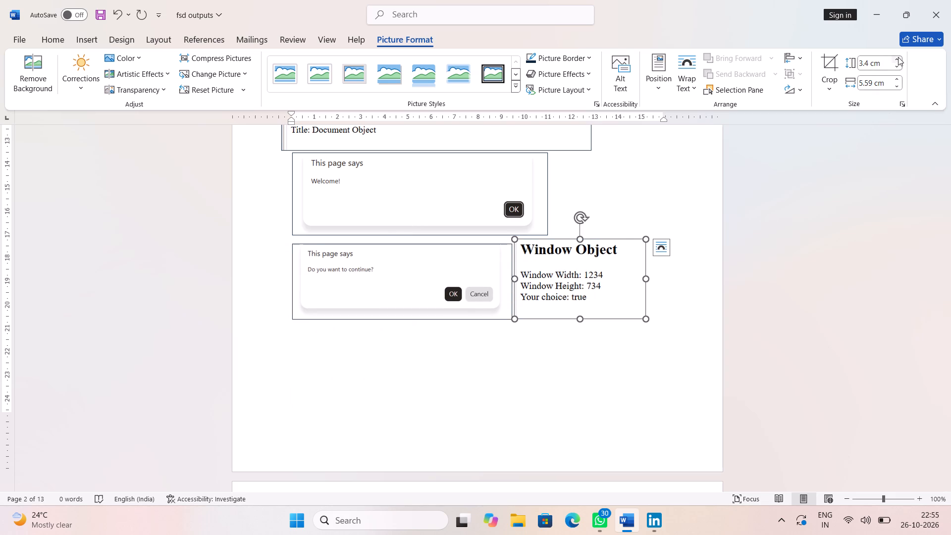
click(898, 57)
Shrink the Array Object picture at the start of the third page to a height of 3.4 cm.
scroll(690, 288, down, 2)
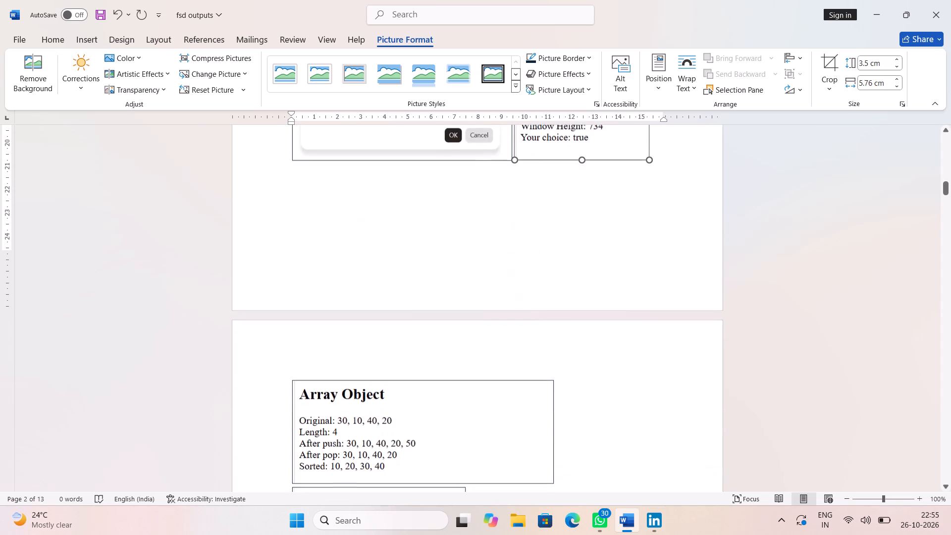
scroll(690, 288, down, 2)
click(537, 324)
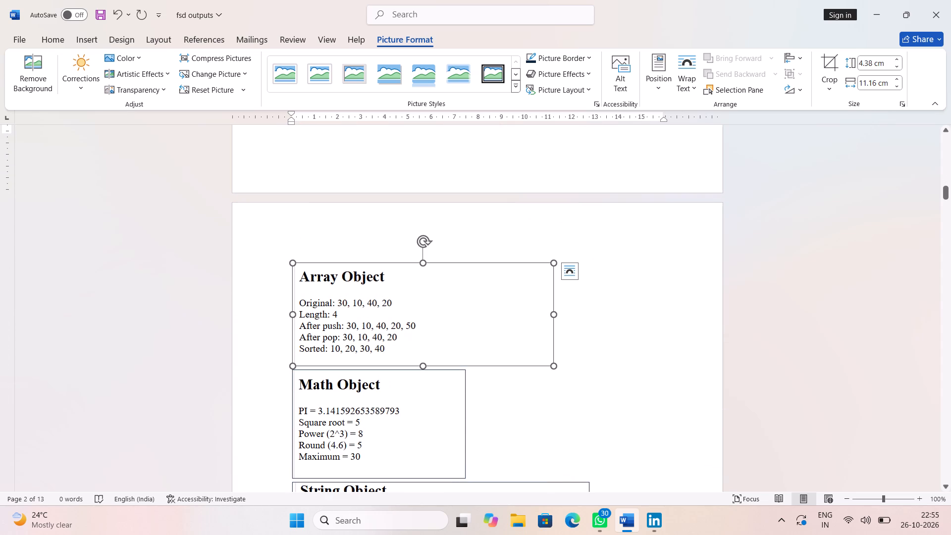
click(898, 69)
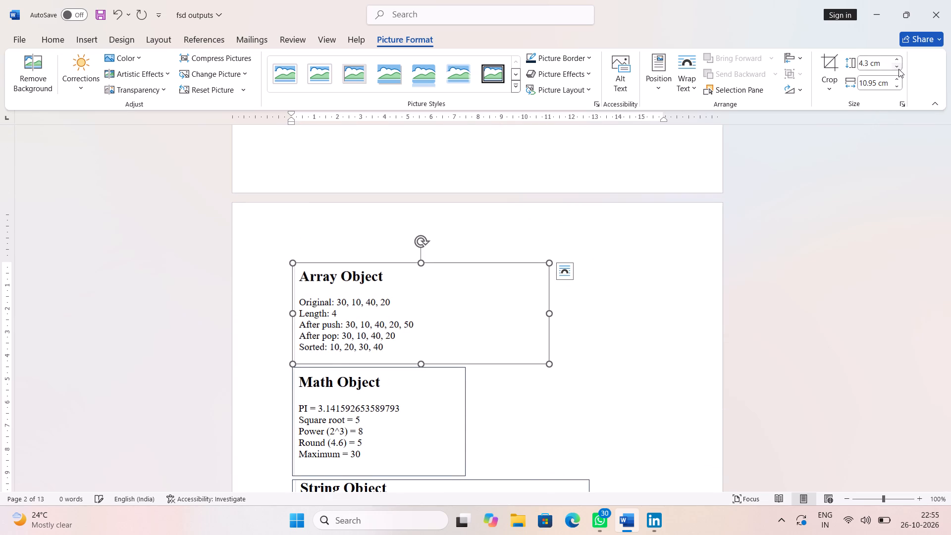
triple_click(898, 69)
triple_click(898, 69)
triple_click(898, 69)
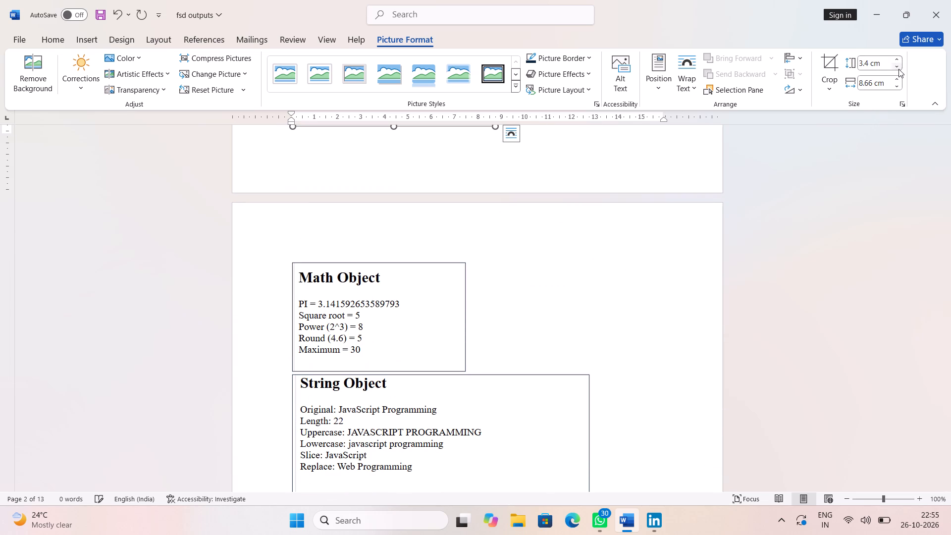
scroll(898, 69, up, 1)
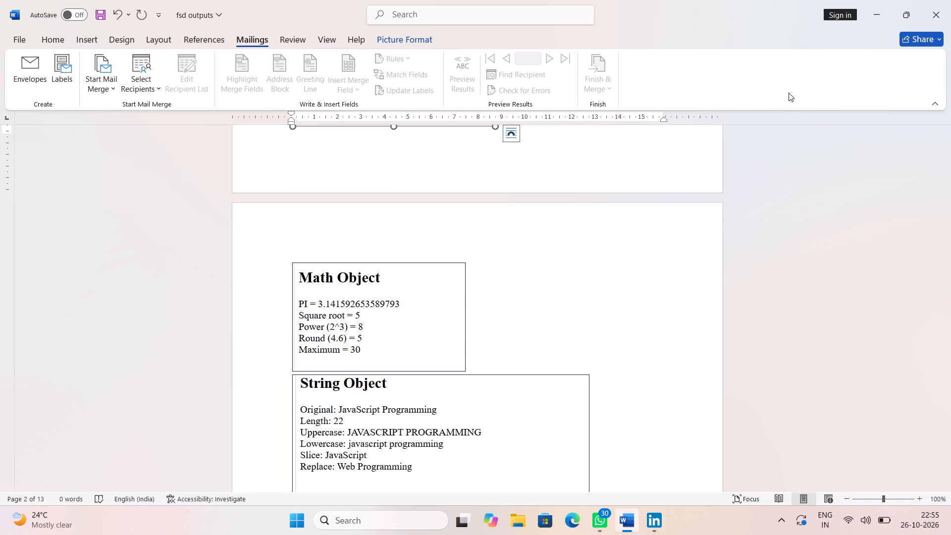
scroll(685, 141, up, 2)
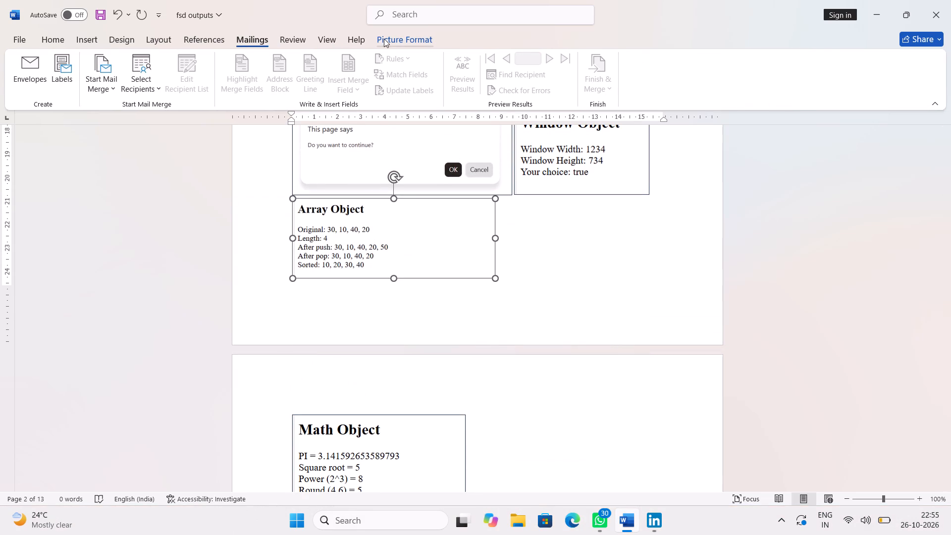
click(419, 40)
Shrink the Math Object picture to a height of 3.7 cm.
scroll(548, 265, down, 1)
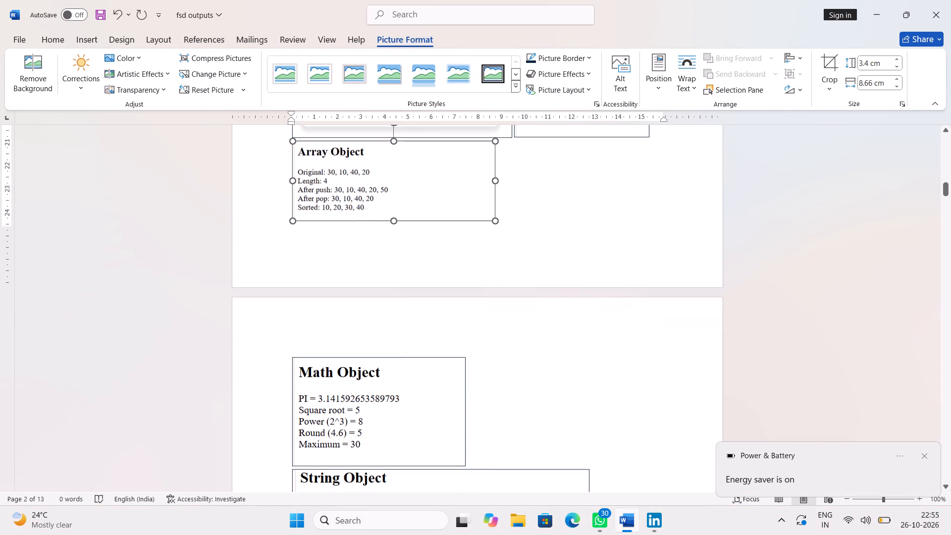
click(432, 403)
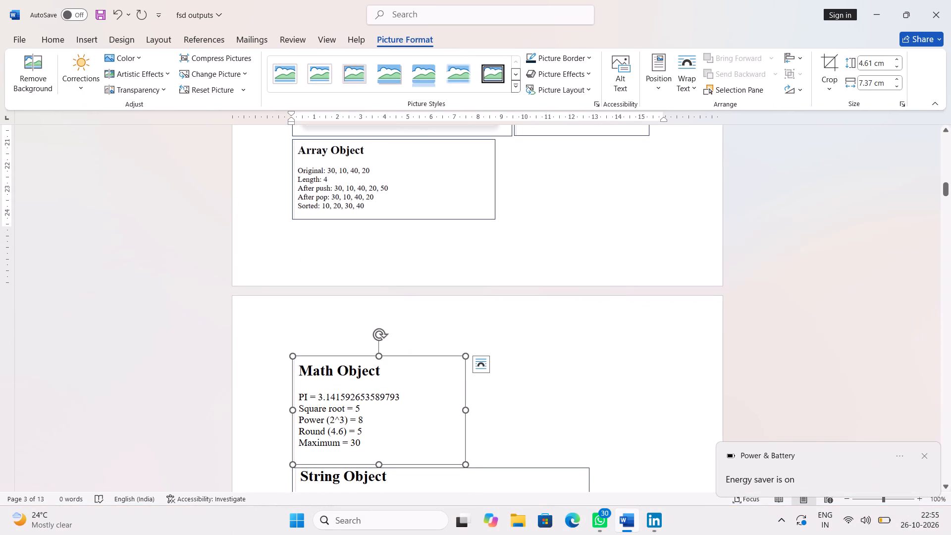
triple_click(897, 65)
double_click(897, 65)
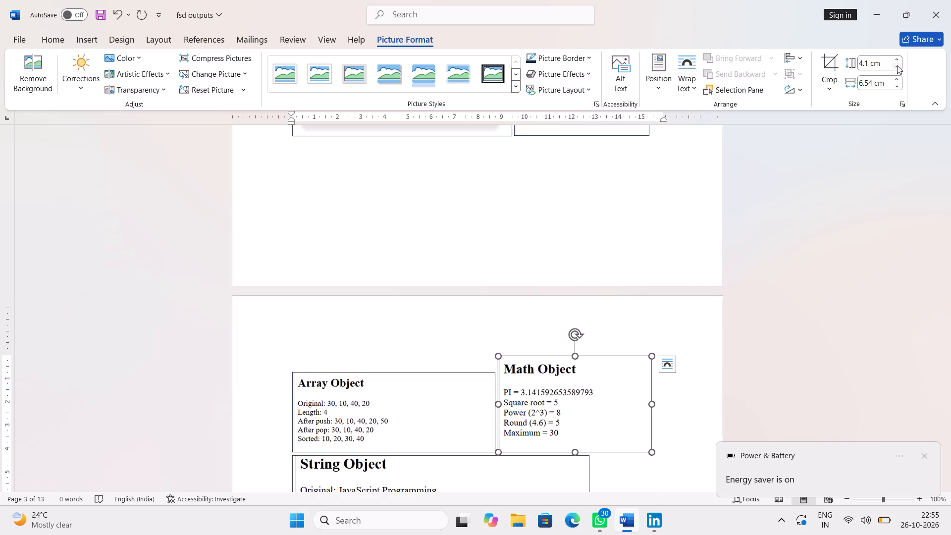
double_click(897, 65)
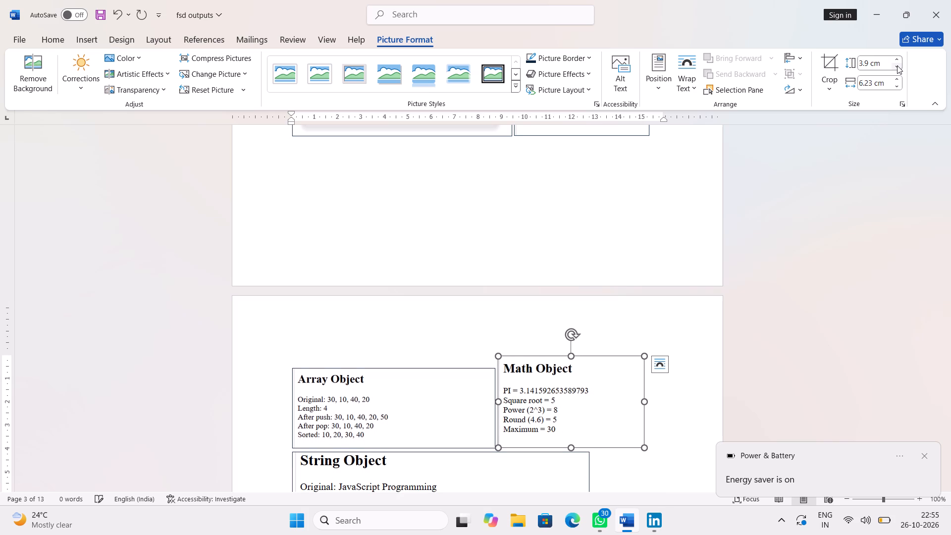
double_click(897, 65)
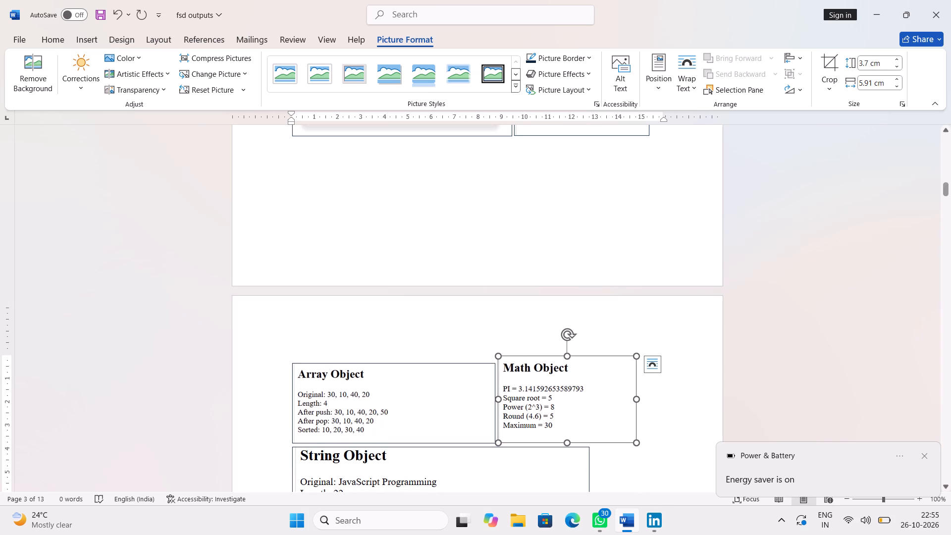
Shrink the String Object picture on the third page to a height of 3.6 cm.
scroll(623, 284, down, 2)
click(554, 307)
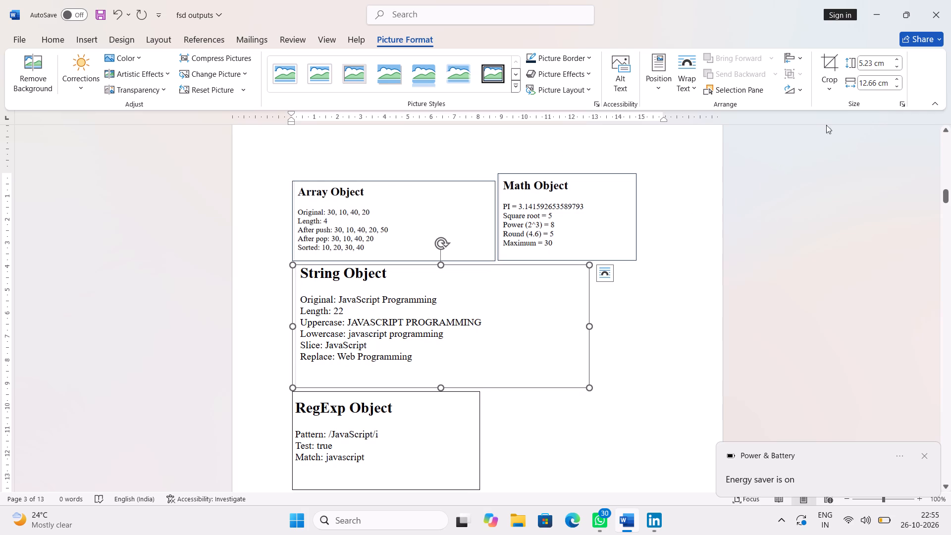
click(897, 69)
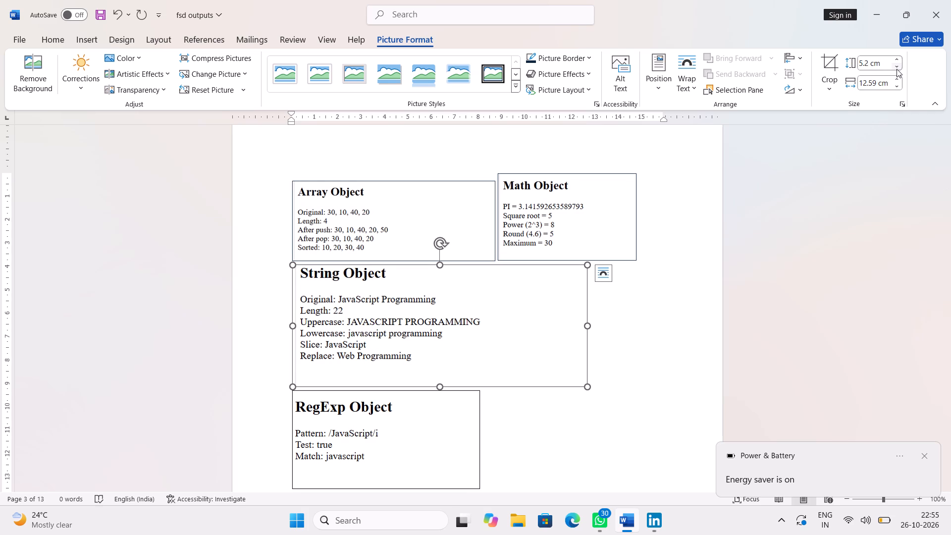
click(897, 69)
triple_click(897, 69)
triple_click(897, 69)
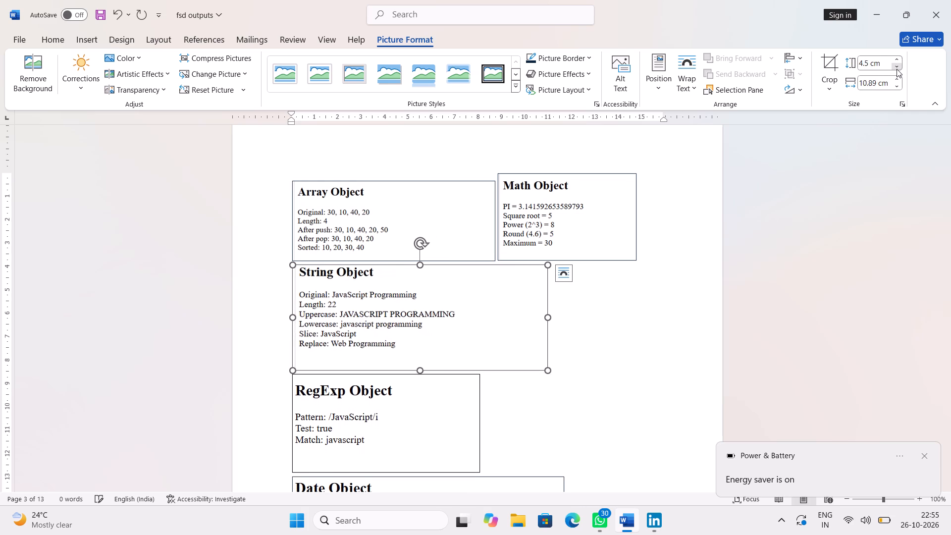
triple_click(897, 69)
triple_click(897, 69)
triple_click(897, 69)
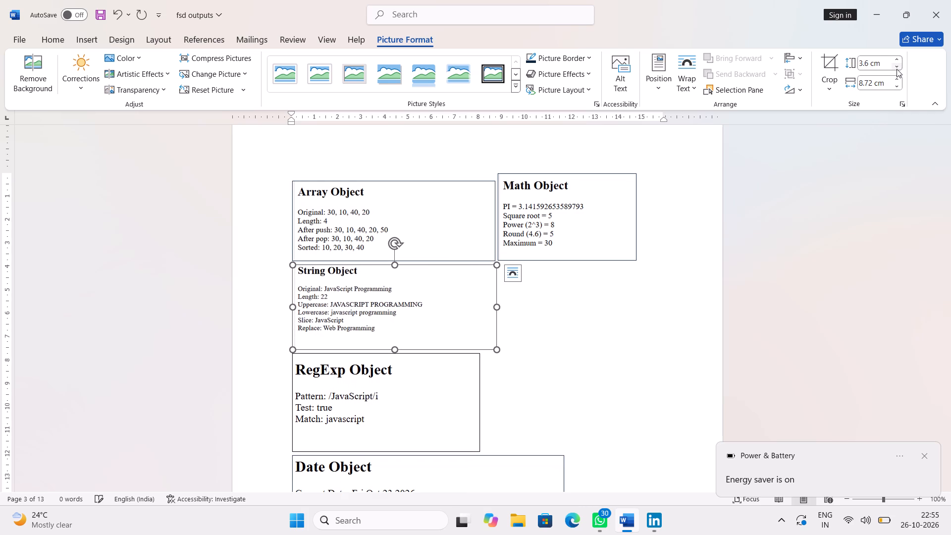
Shrink the RegExp Object picture below the String Object picture to a height of 3.7 cm.
click(414, 404)
triple_click(897, 68)
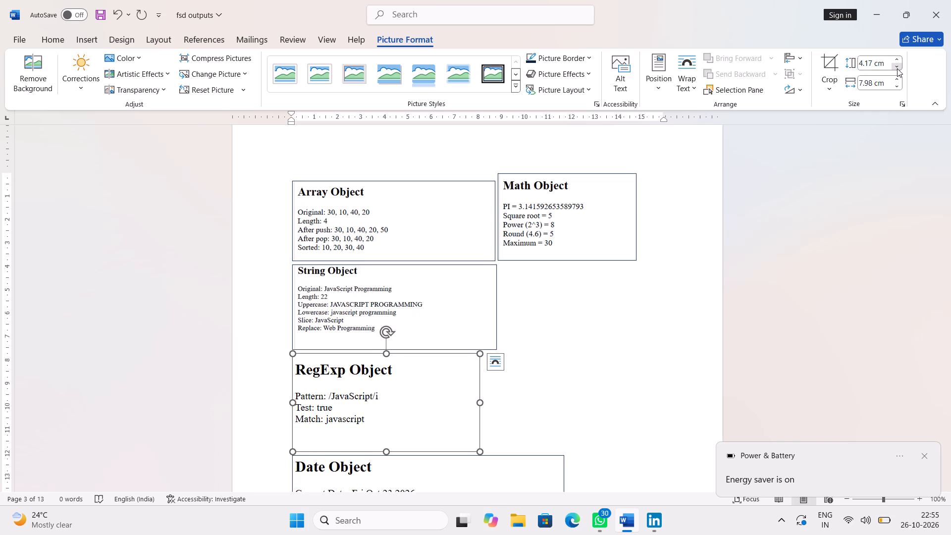
click(897, 68)
click(897, 68)
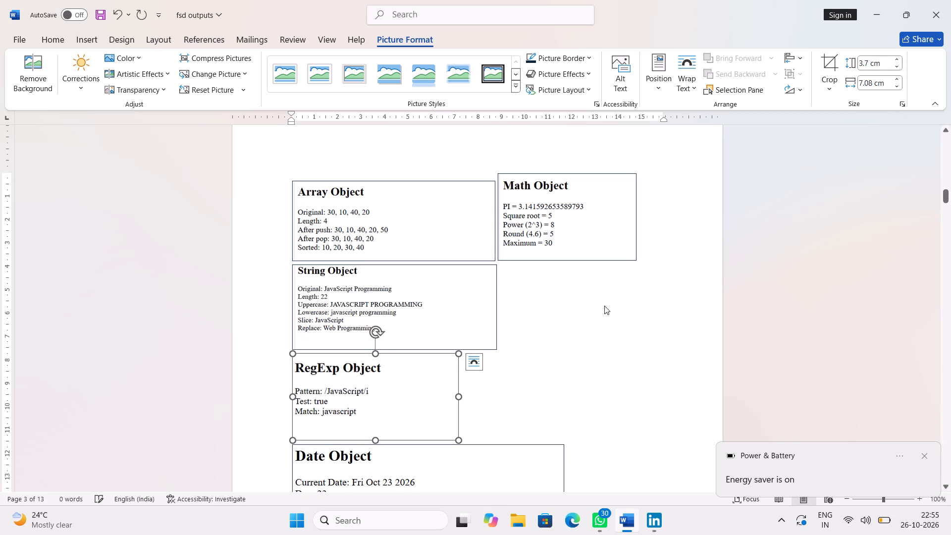
Shrink the Date Object picture below the RegExp Object picture to a height of 3.7 cm.
scroll(578, 332, down, 1)
click(483, 382)
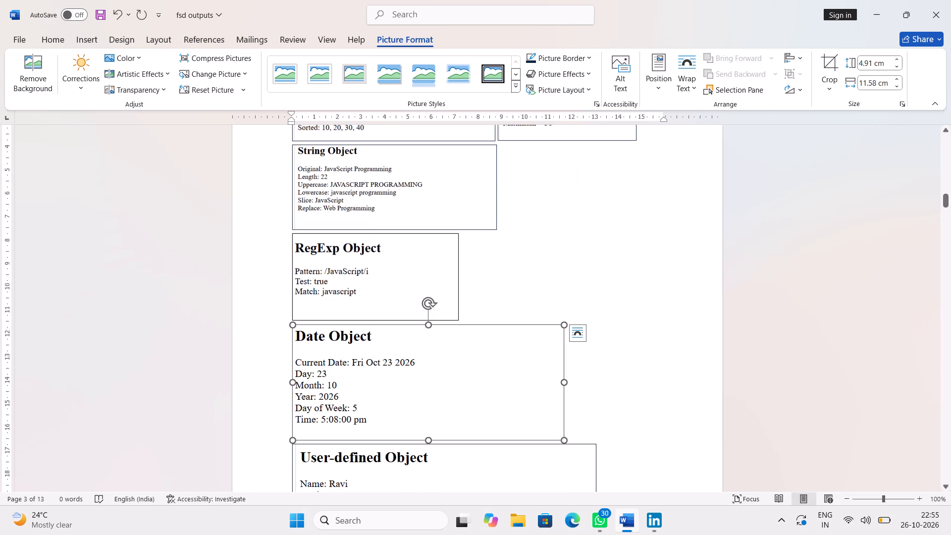
triple_click(898, 65)
triple_click(898, 65)
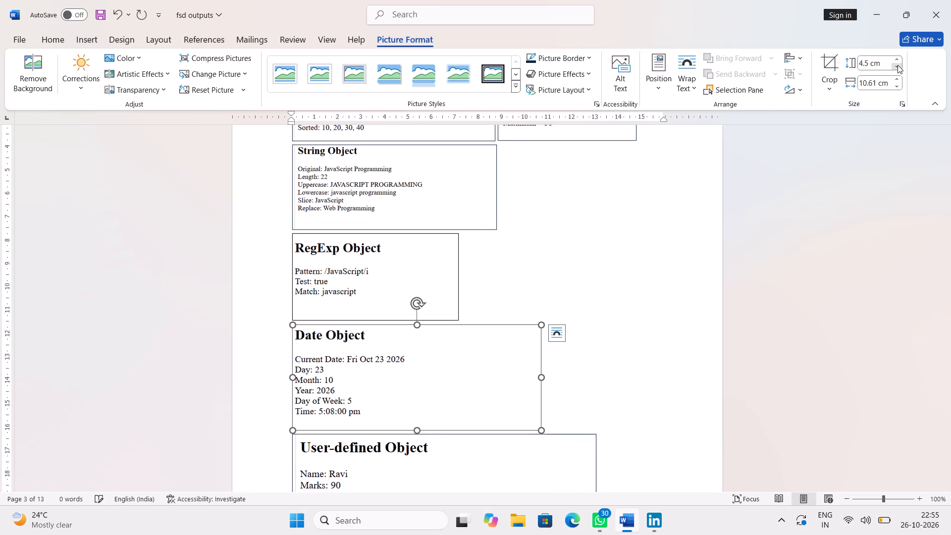
double_click(898, 65)
click(898, 65)
click(898, 65)
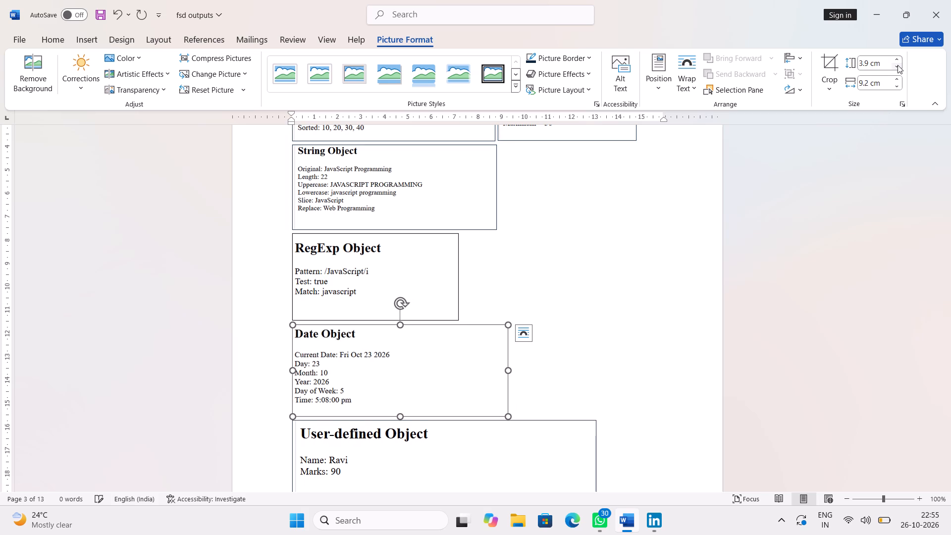
click(898, 65)
click(898, 65)
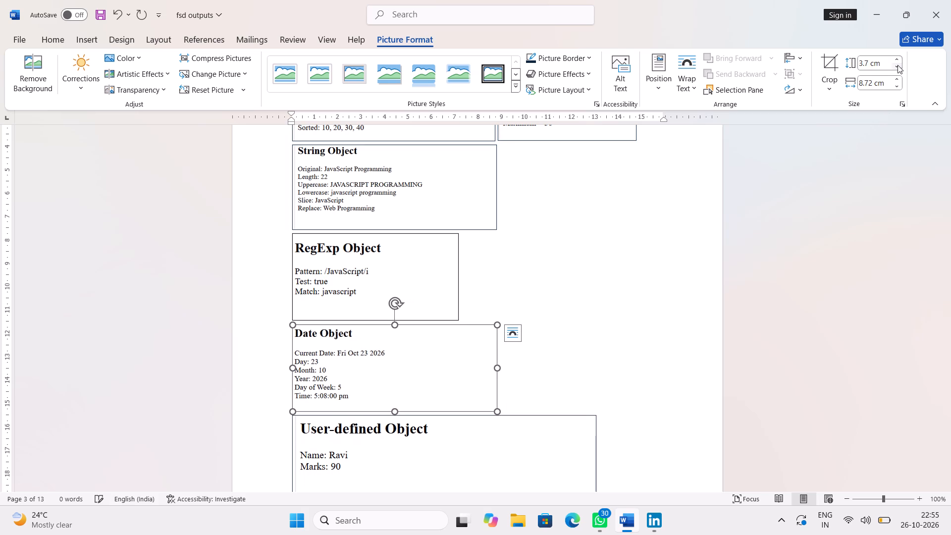
Shrink the User-defined Object picture below the Date Object picture to a height of 2.3 cm.
scroll(557, 311, down, 1)
click(503, 365)
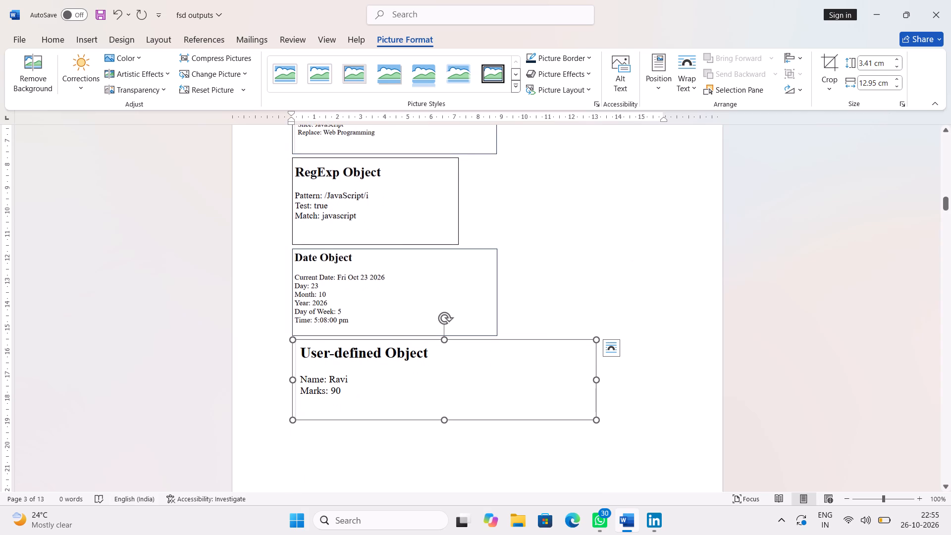
triple_click(898, 67)
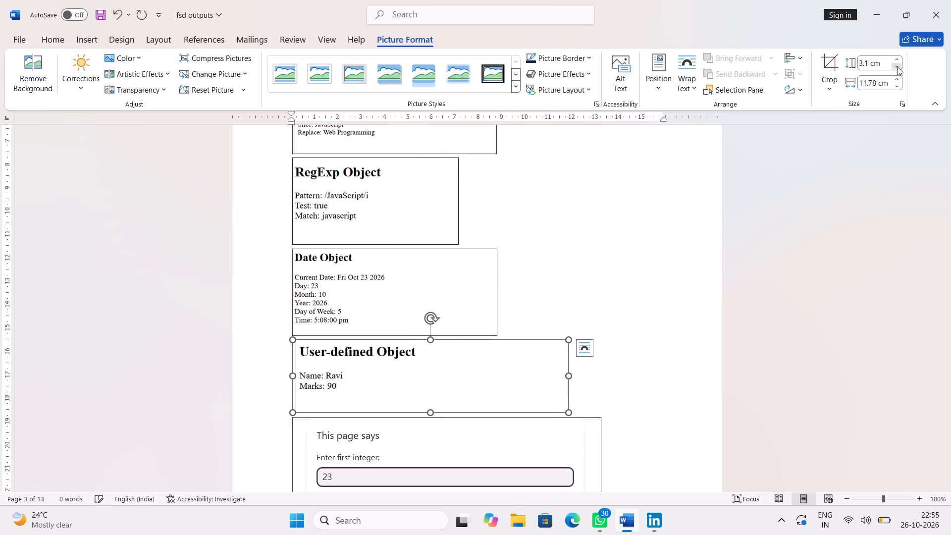
click(898, 67)
click(898, 67)
click(898, 67)
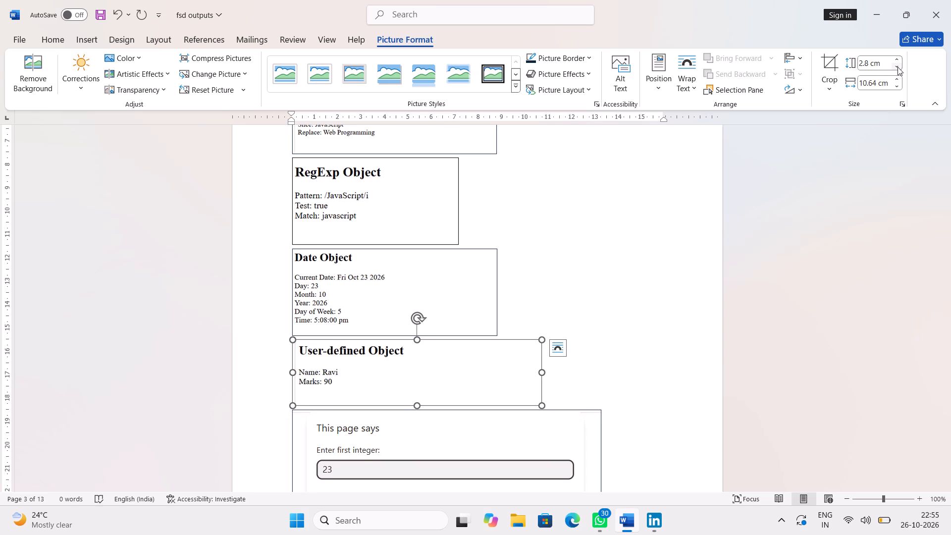
triple_click(898, 67)
double_click(898, 67)
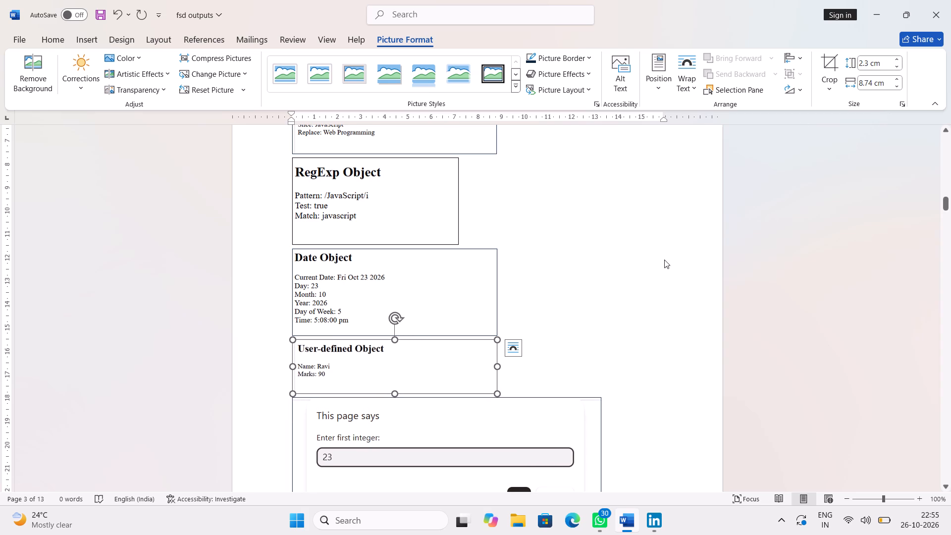
Shrink the "Enter first integer" prompt picture showing 23 to a height of 3.6 cm.
scroll(664, 260, down, 1)
click(582, 310)
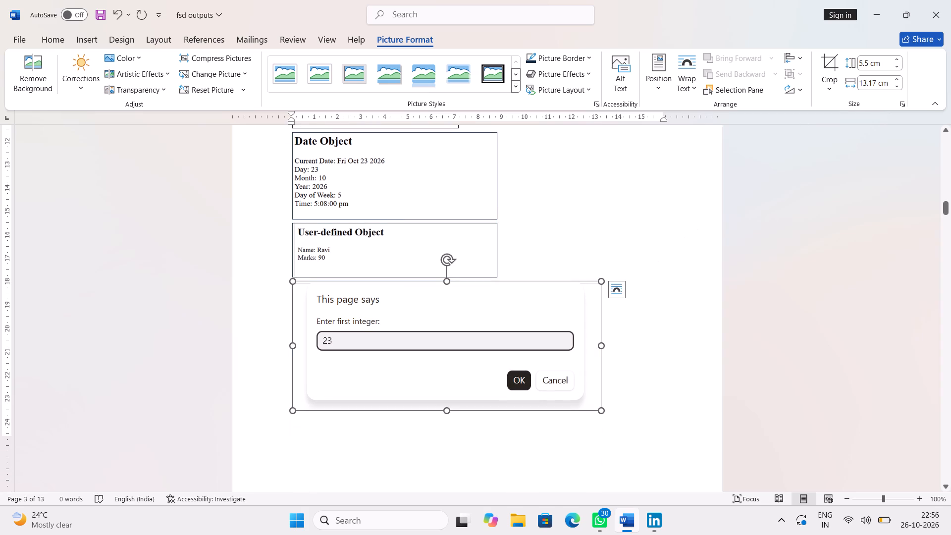
click(901, 66)
triple_click(901, 66)
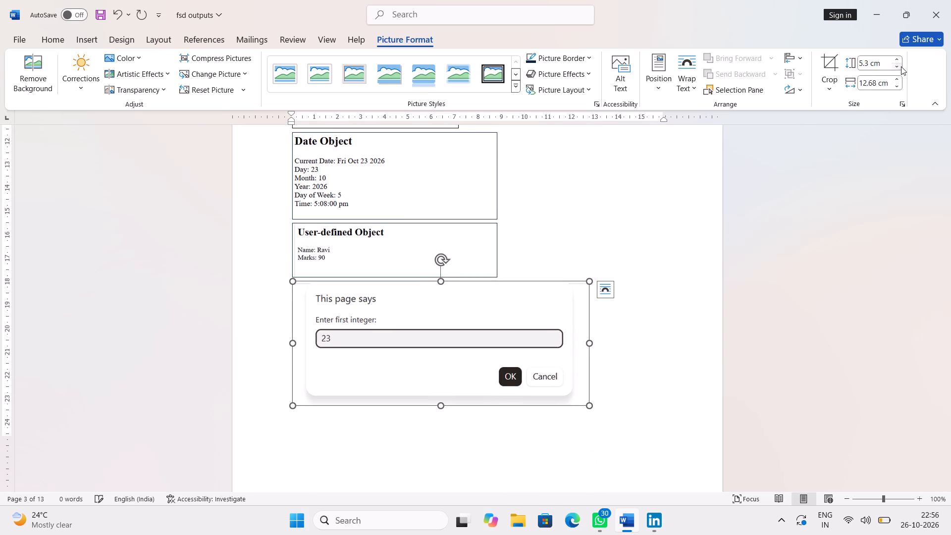
triple_click(901, 66)
triple_click(901, 66)
triple_click(901, 66)
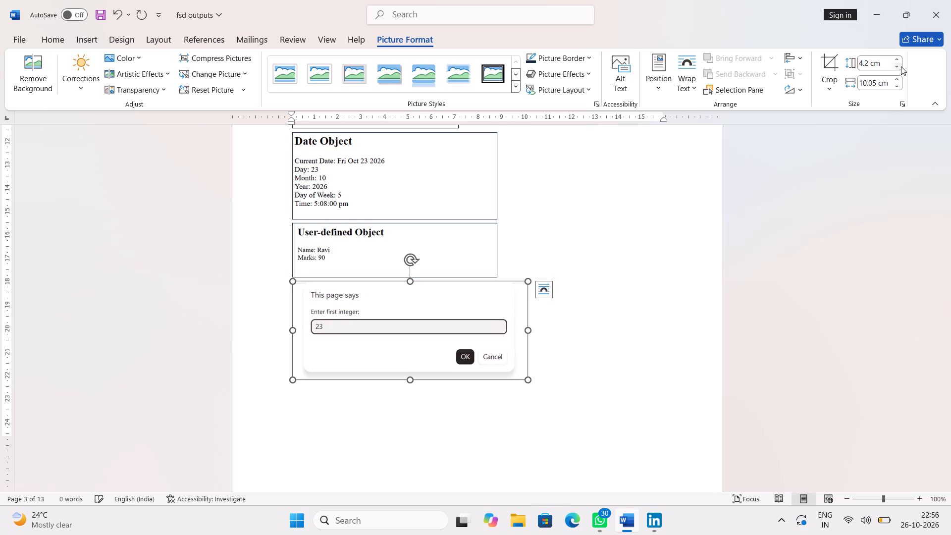
triple_click(901, 66)
triple_click(901, 66)
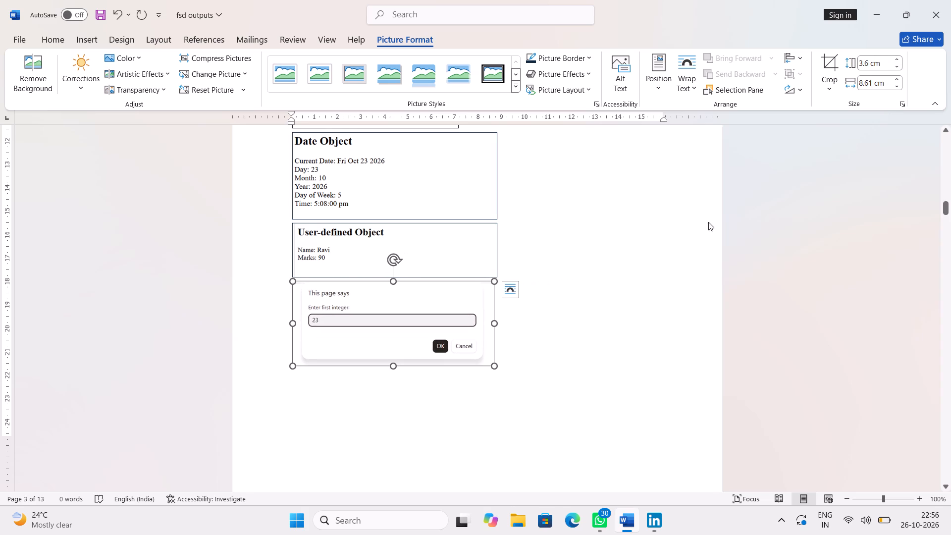
Give the RegExp Object picture the top-centre position with text wrapping and move it beside String Object, just below Math Object.
scroll(708, 222, down, 2)
scroll(708, 222, up, 5)
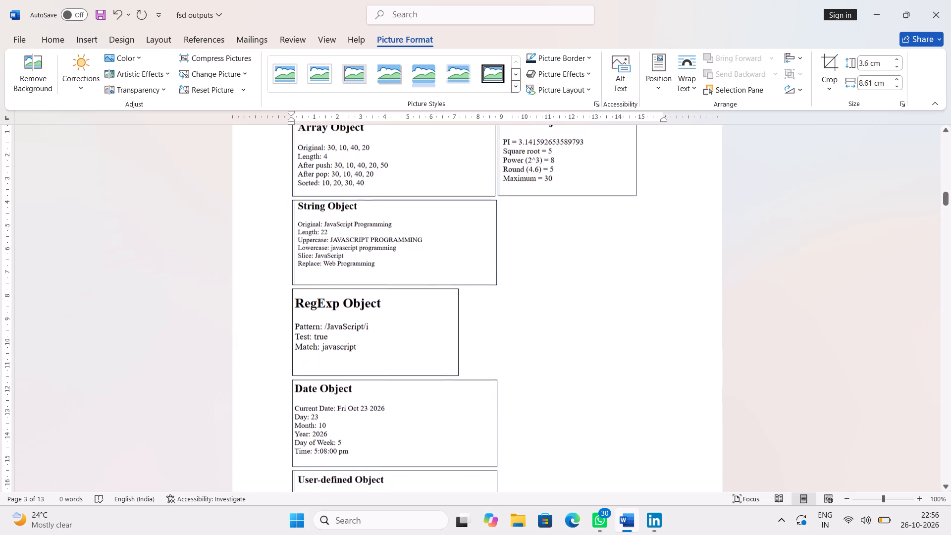
scroll(707, 234, up, 1)
click(460, 340)
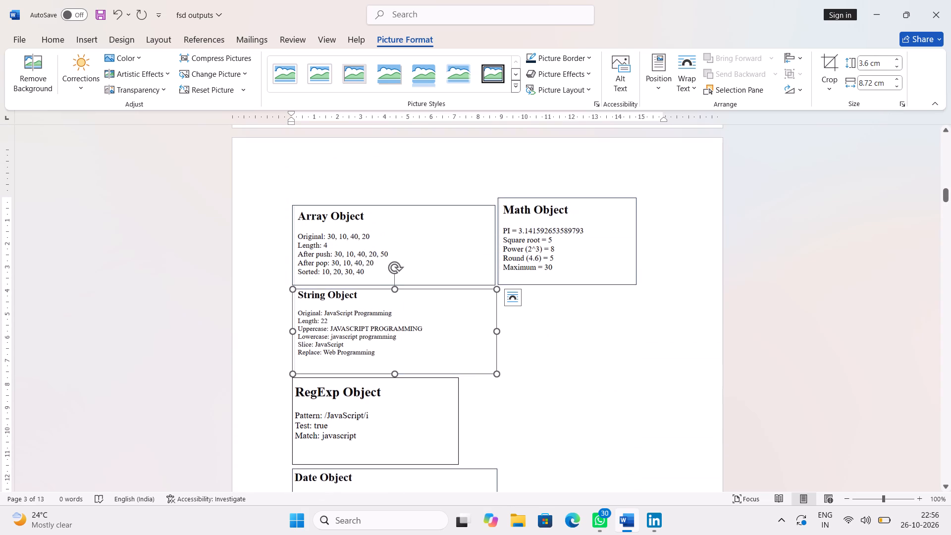
click(418, 406)
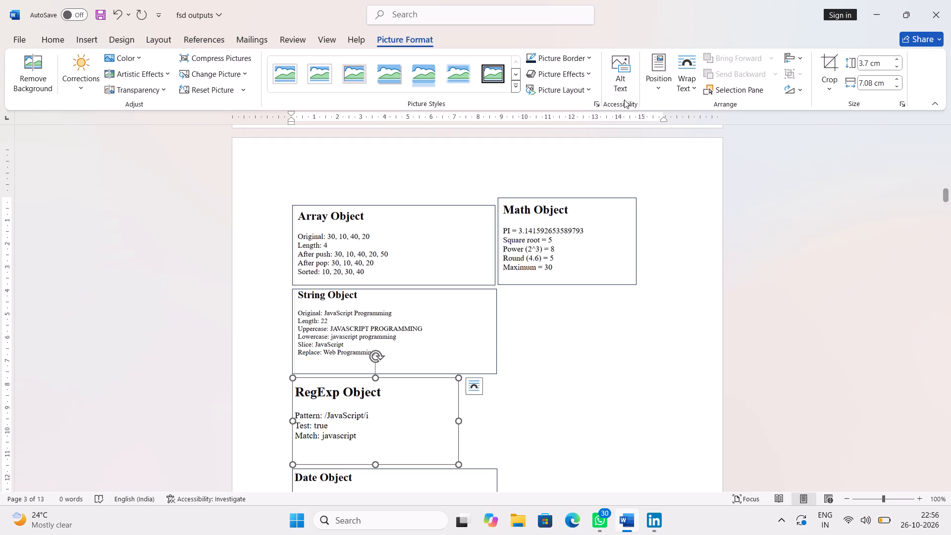
click(646, 82)
click(693, 194)
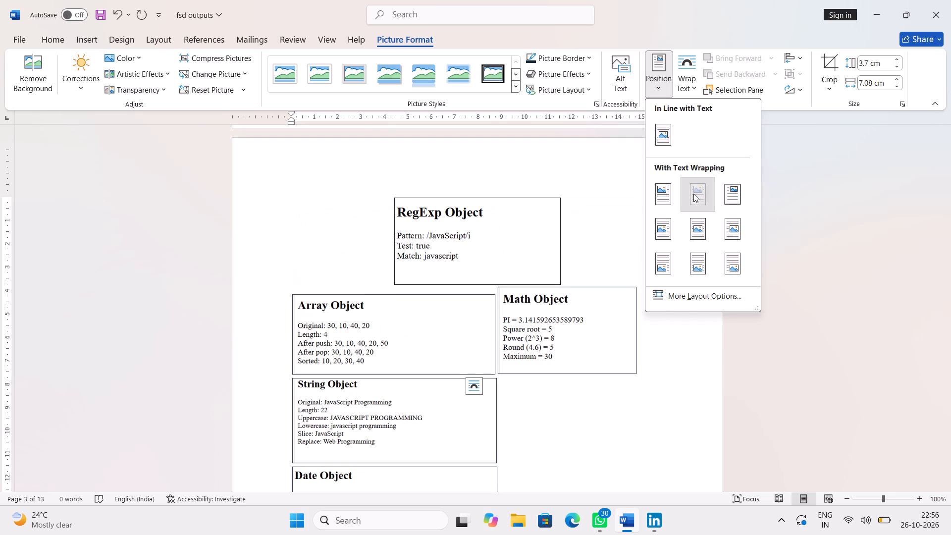
drag(488, 264, 557, 374)
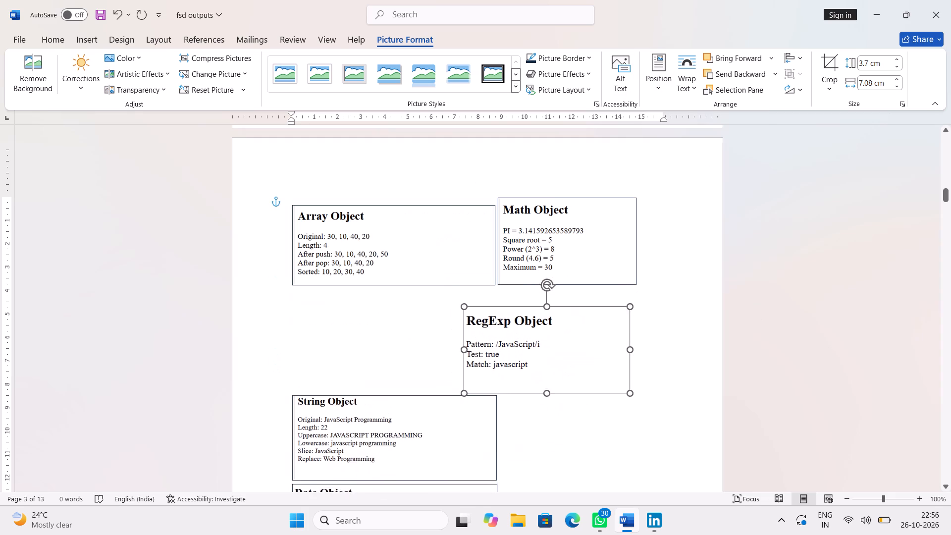
drag(557, 374, 604, 361)
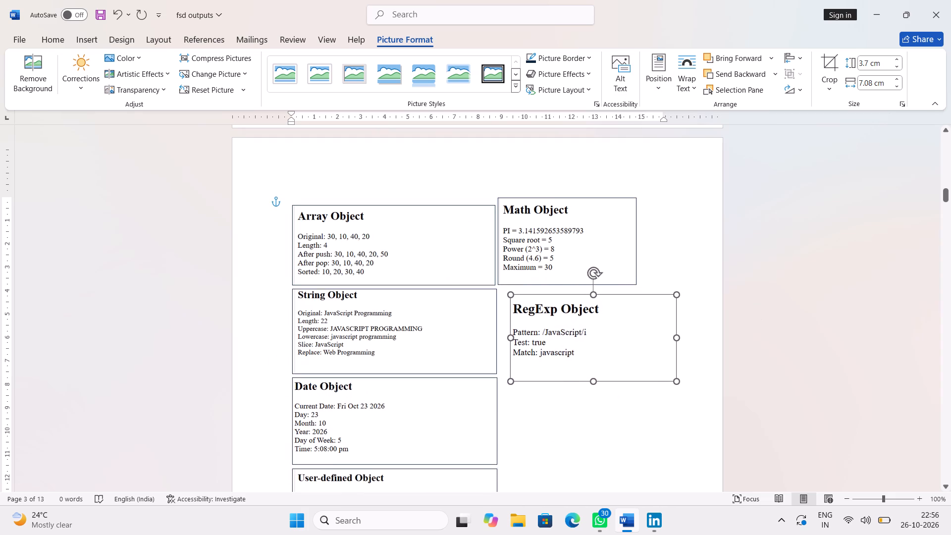
drag(604, 361, 606, 356)
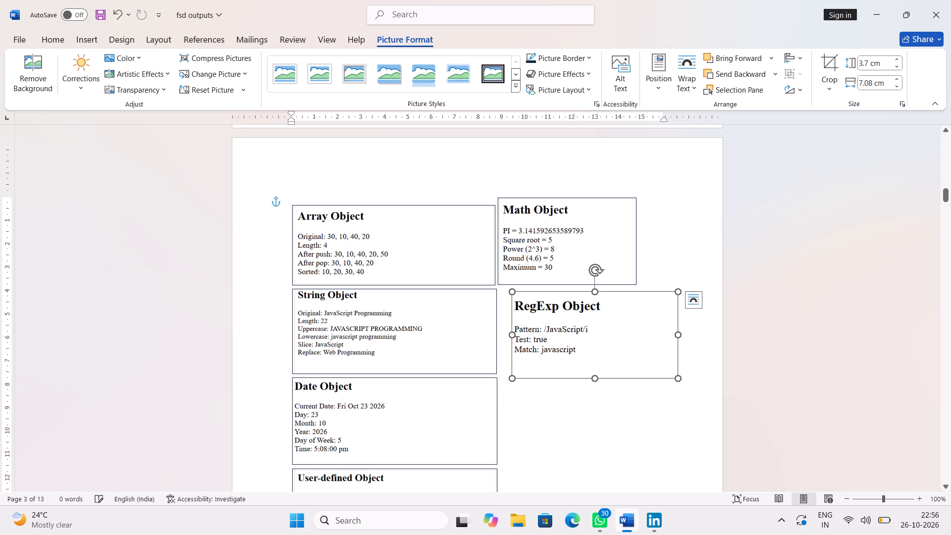
click(603, 354)
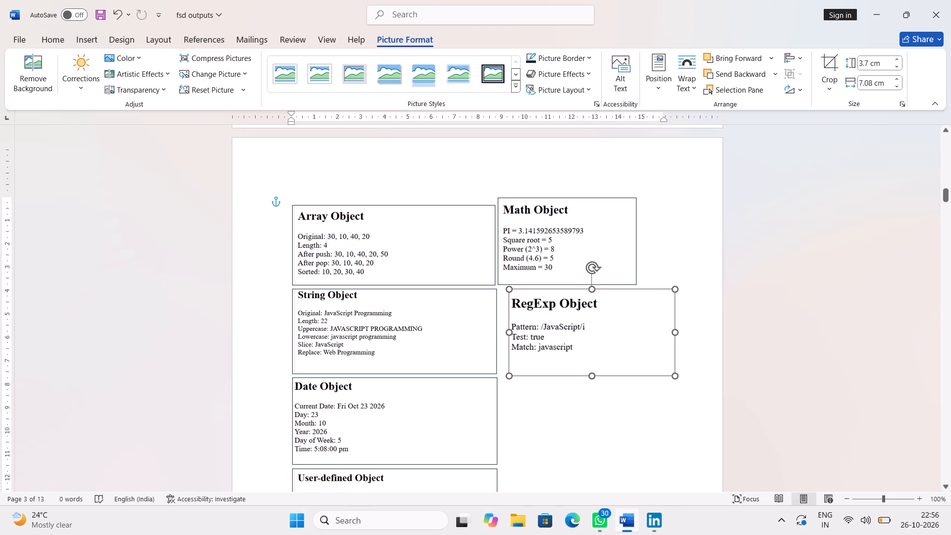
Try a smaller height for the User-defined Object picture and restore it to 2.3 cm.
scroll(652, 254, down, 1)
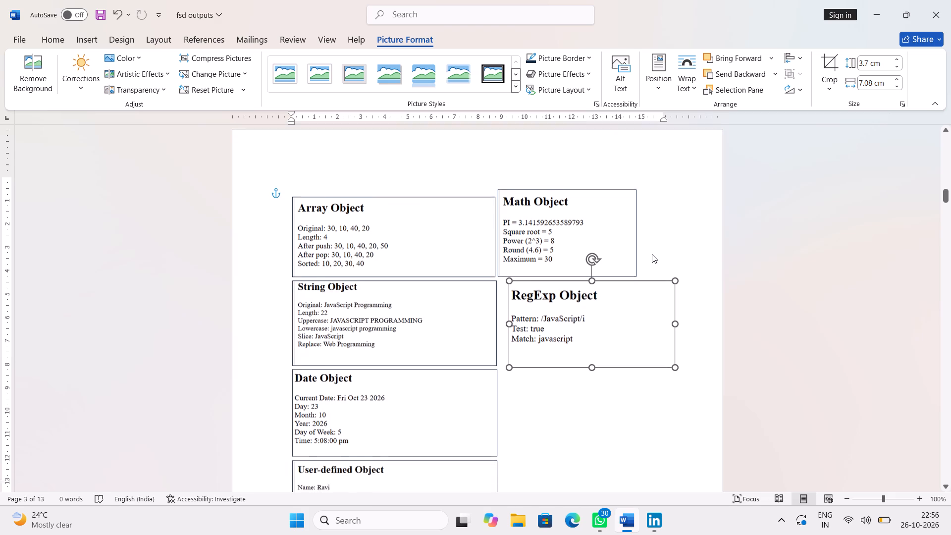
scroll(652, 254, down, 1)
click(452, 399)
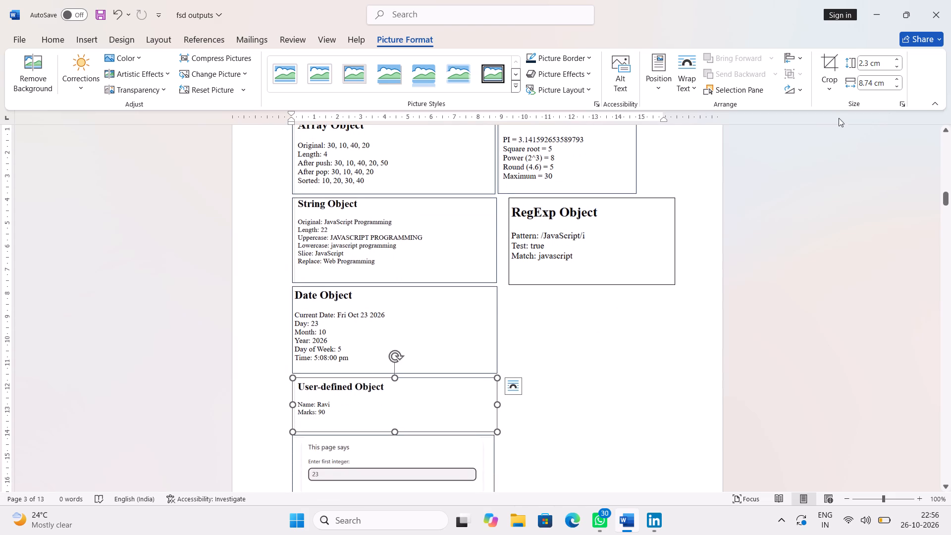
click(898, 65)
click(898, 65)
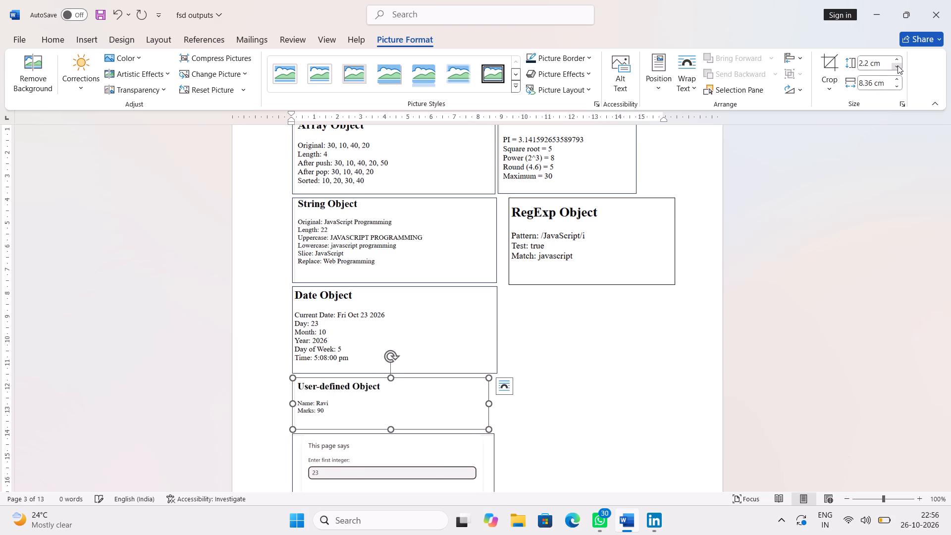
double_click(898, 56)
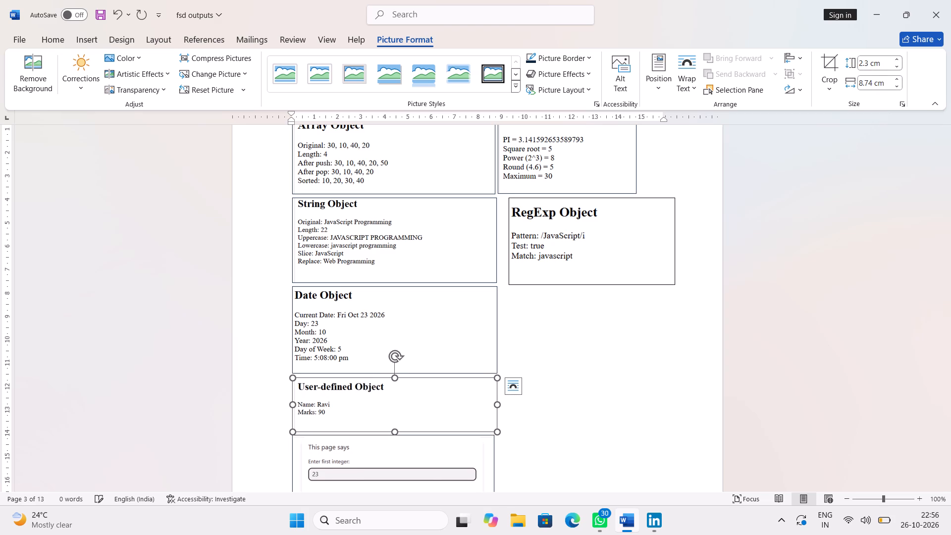
Shrink the "Enter second integer" prompt picture showing 12 to a height of 3.5 cm.
scroll(586, 355, down, 1)
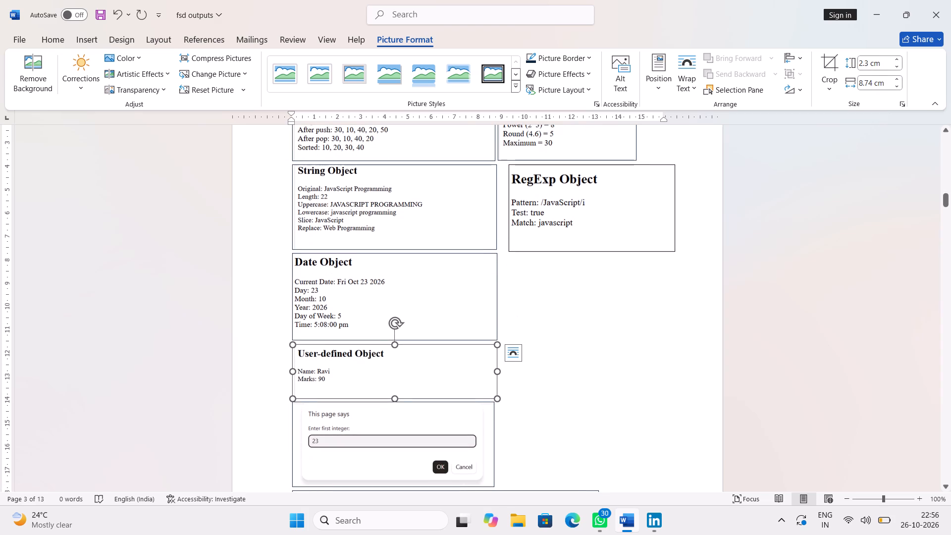
scroll(541, 358, down, 1)
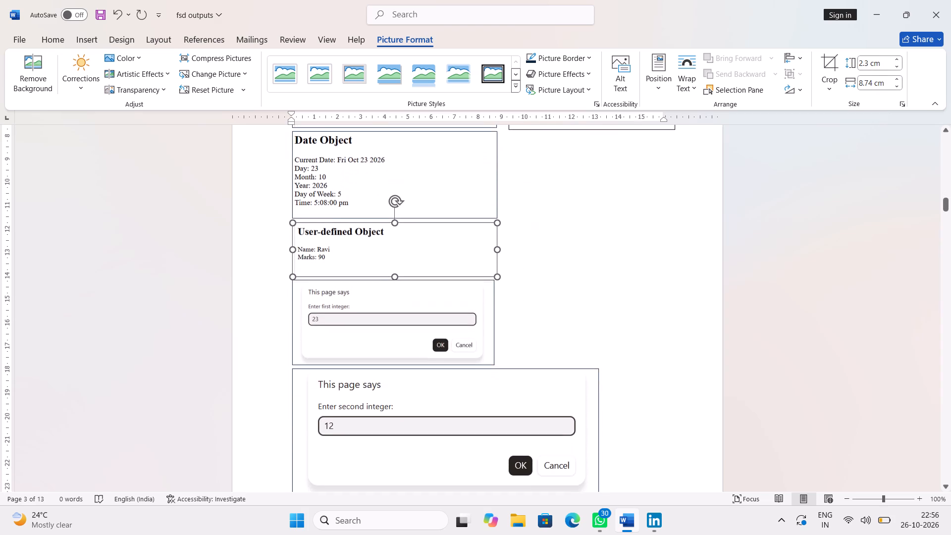
scroll(541, 358, down, 1)
click(530, 400)
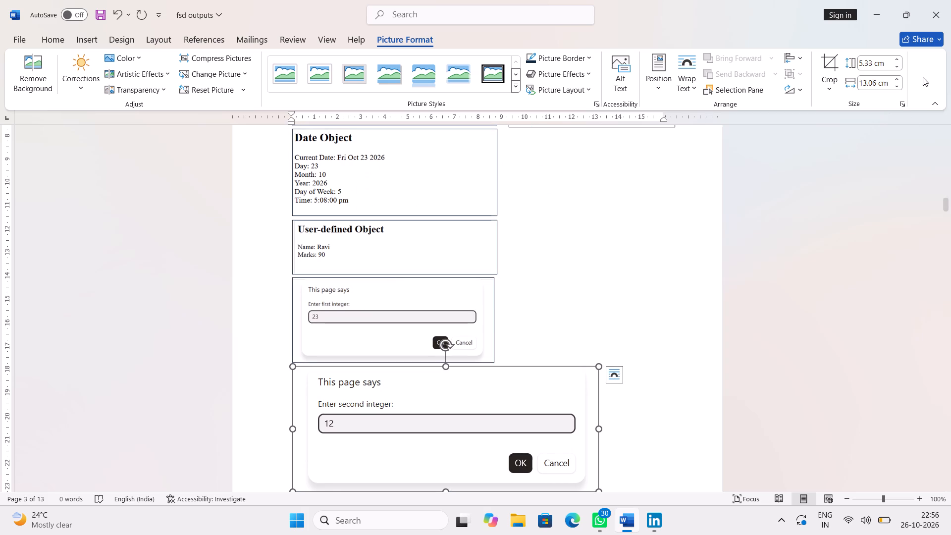
triple_click(898, 65)
triple_click(898, 65)
triple_click(898, 65)
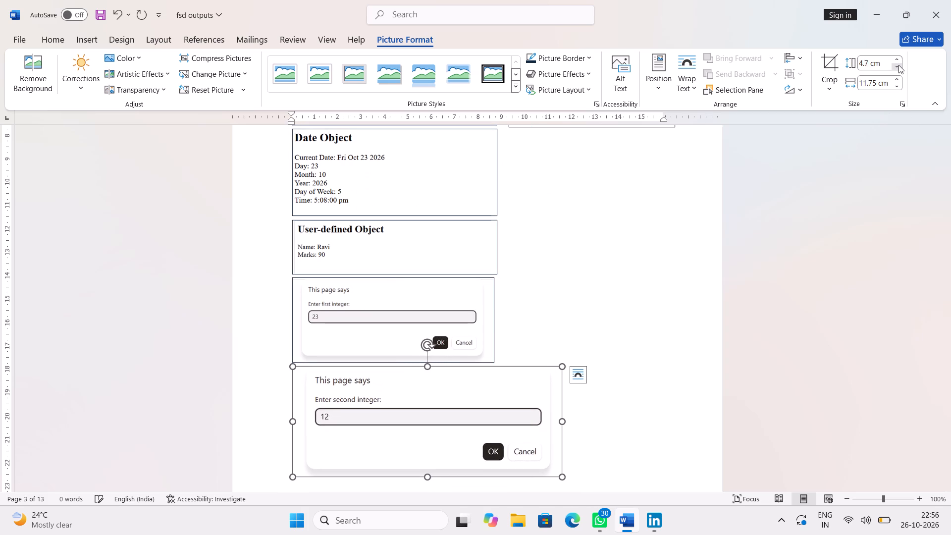
triple_click(898, 65)
triple_click(898, 65)
triple_click(898, 65)
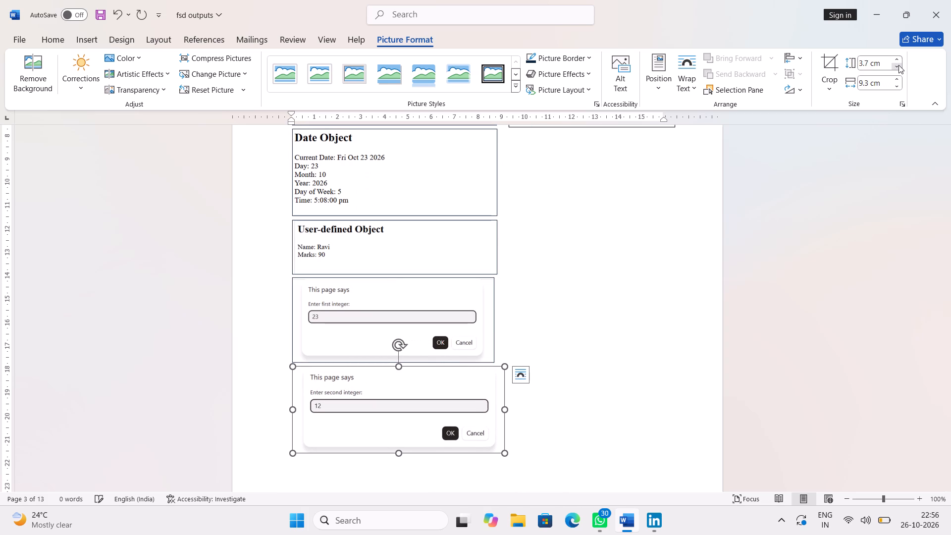
click(898, 65)
Give the User-defined Object picture the top-centre position with text wrapping and move it beside Date Object, just below RegExp Object.
scroll(678, 219, up, 1)
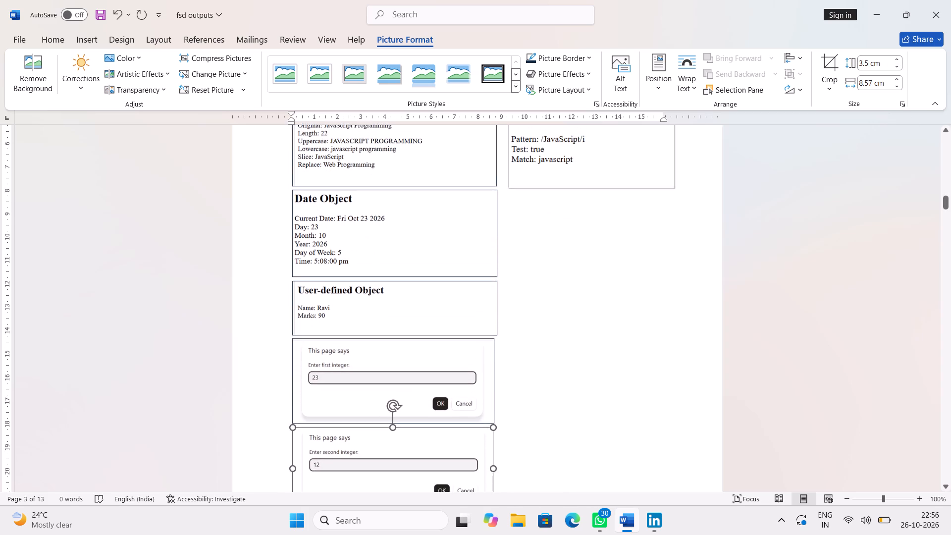
scroll(678, 219, up, 1)
click(432, 316)
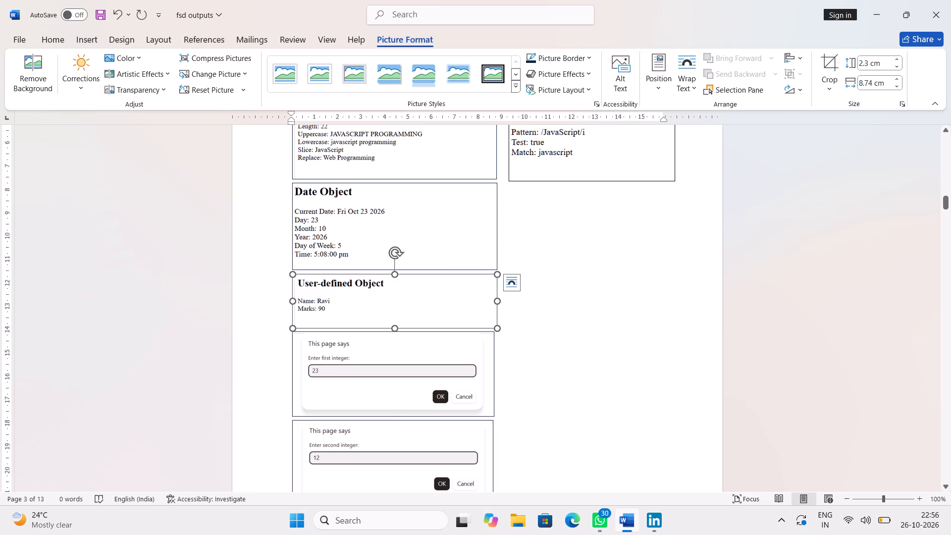
click(663, 95)
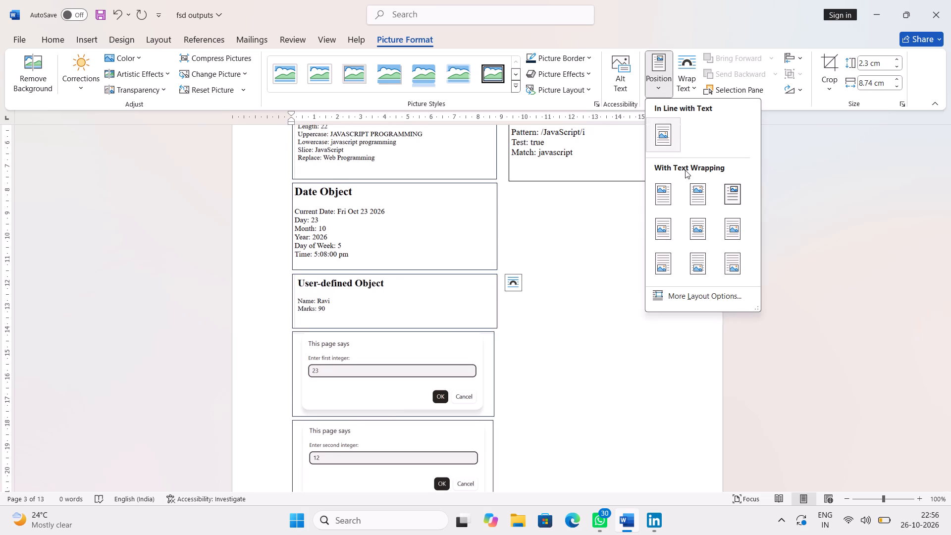
click(699, 191)
scroll(578, 220, up, 1)
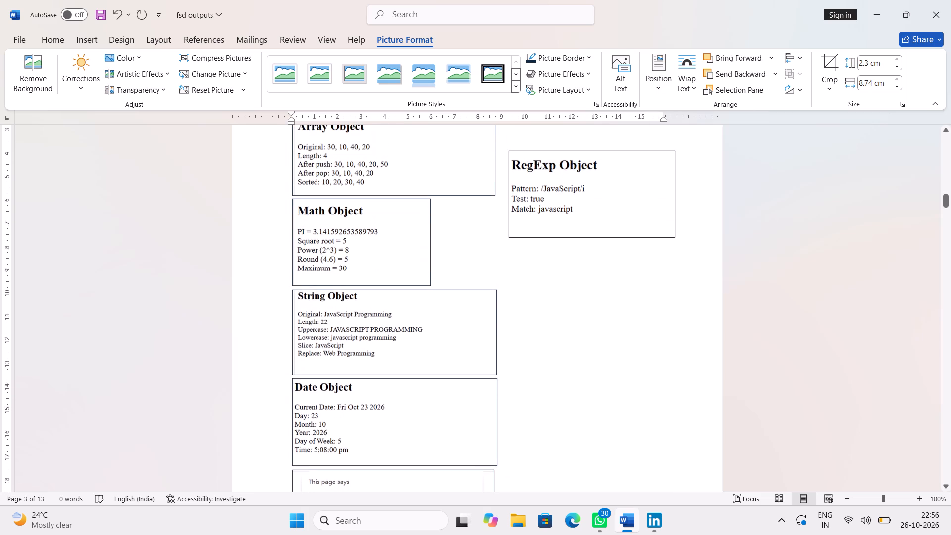
scroll(489, 145, up, 1)
drag(493, 152, 543, 308)
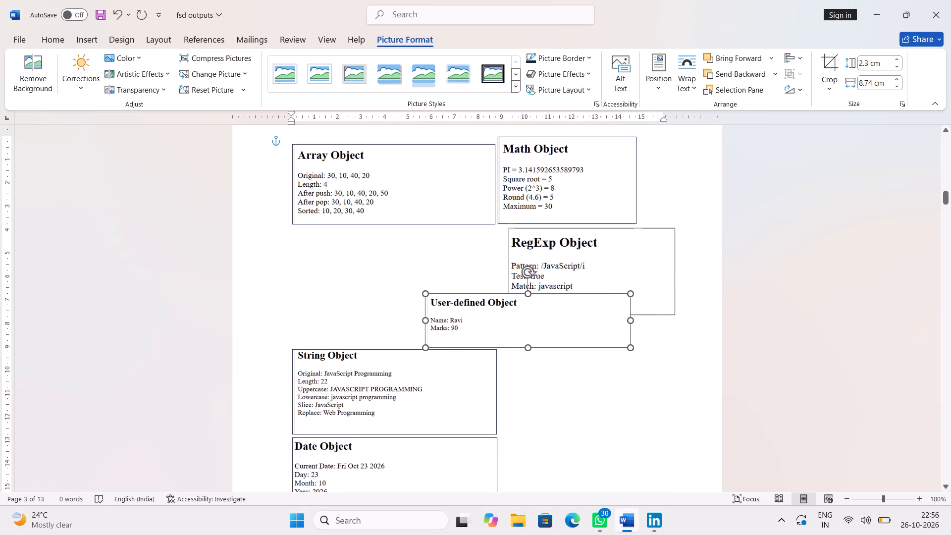
drag(543, 308, 619, 341)
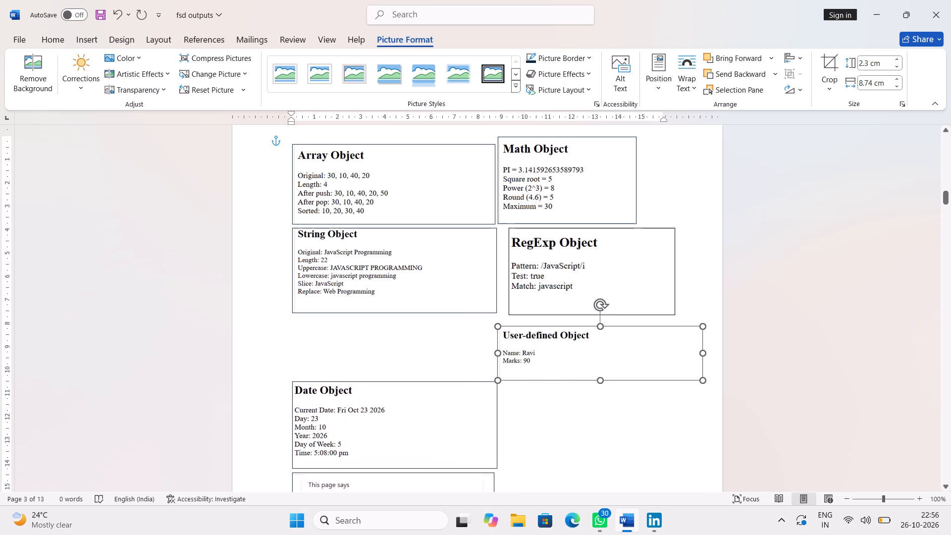
drag(619, 341, 627, 339)
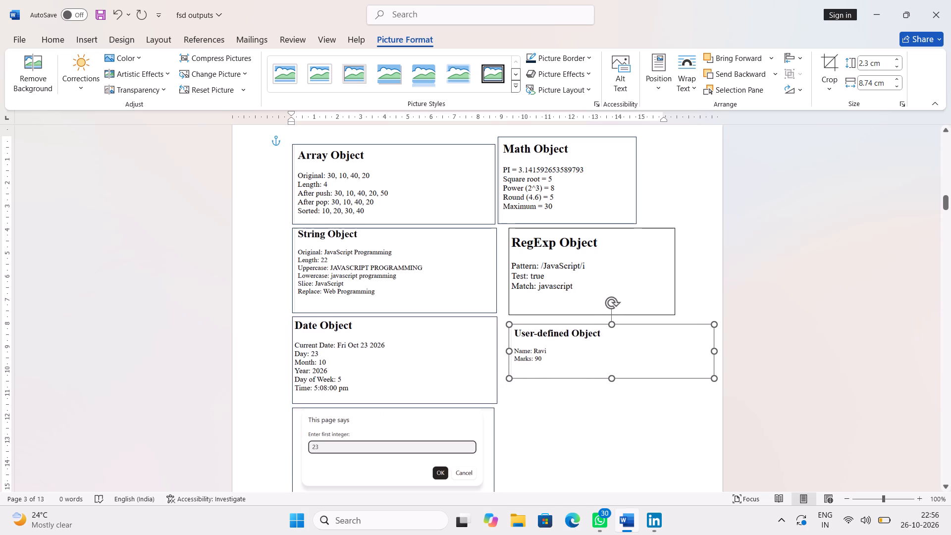
drag(627, 339, 625, 339)
Shrink the "Enter third integer" prompt picture showing 18 to a height of 3.5 cm.
scroll(624, 381, down, 3)
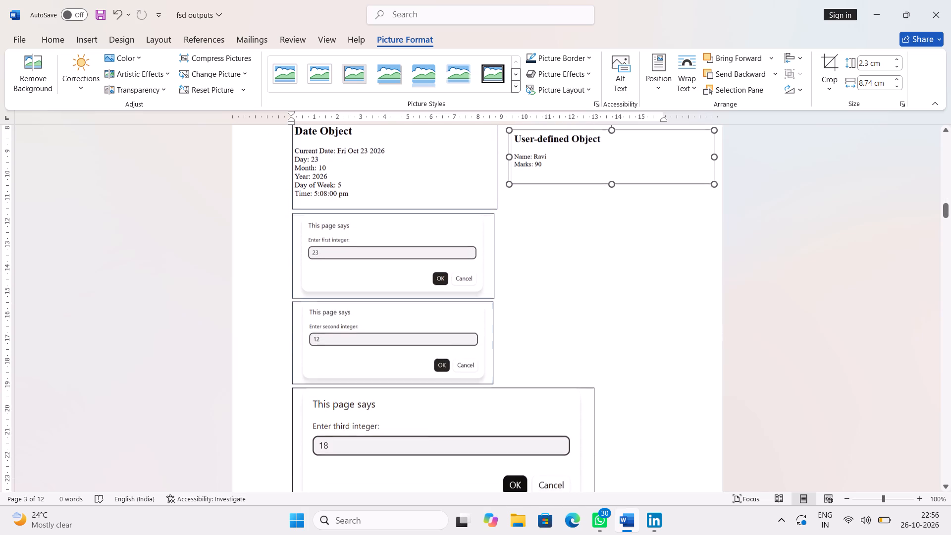
click(561, 445)
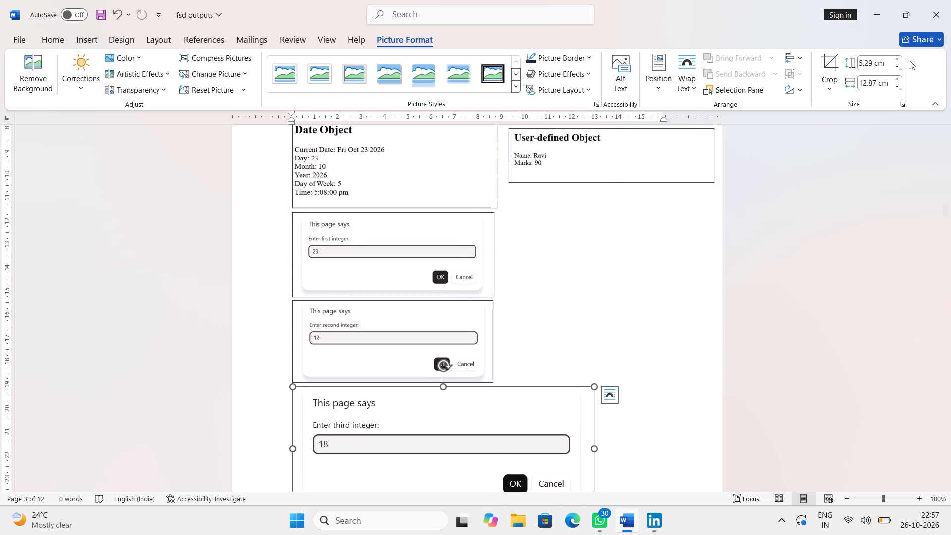
triple_click(898, 63)
triple_click(898, 63)
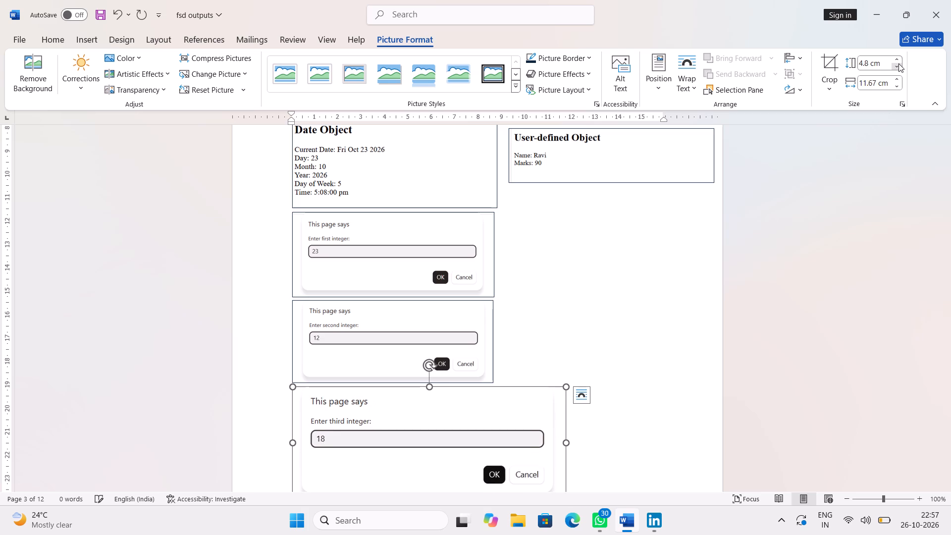
triple_click(898, 63)
triple_click(898, 63)
triple_click(898, 63)
click(898, 63)
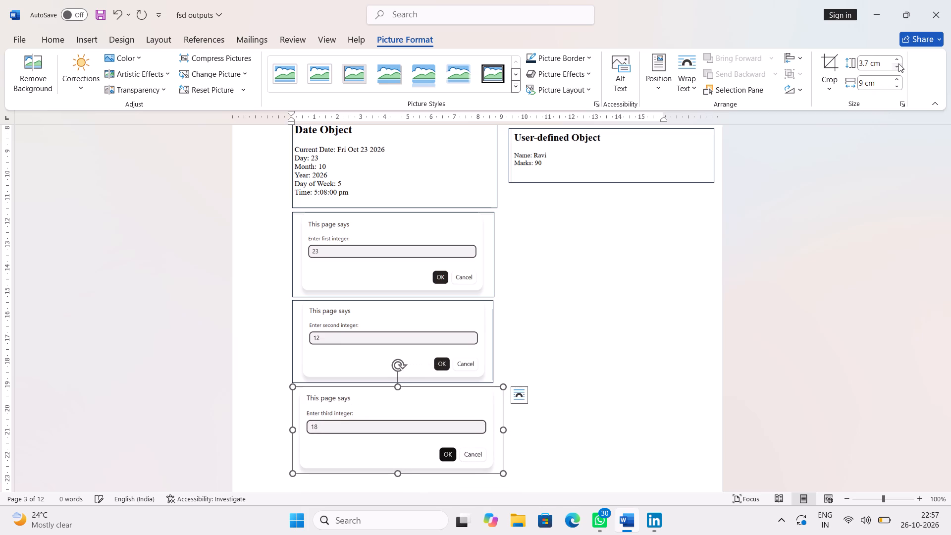
double_click(898, 63)
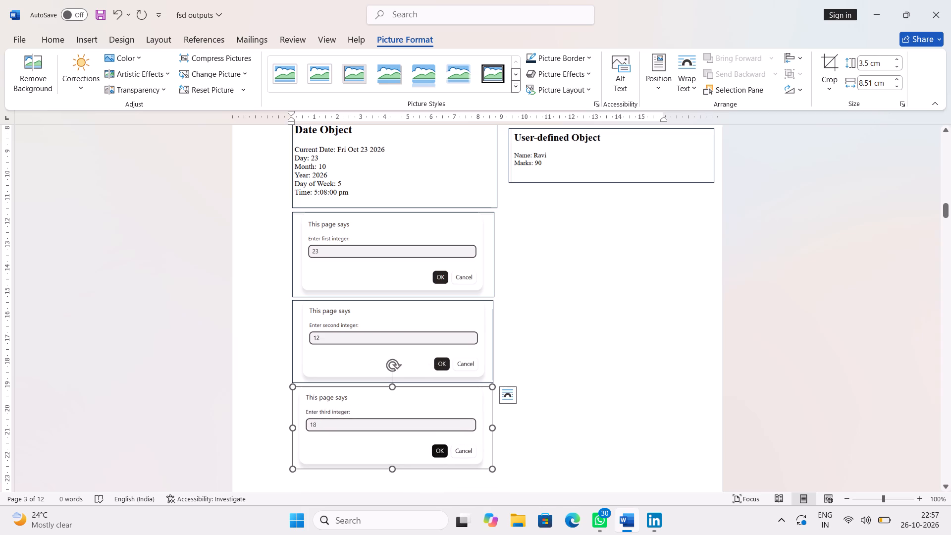
Give the "Enter third integer" prompt picture the top-centre position with text wrapping.
click(443, 408)
click(652, 74)
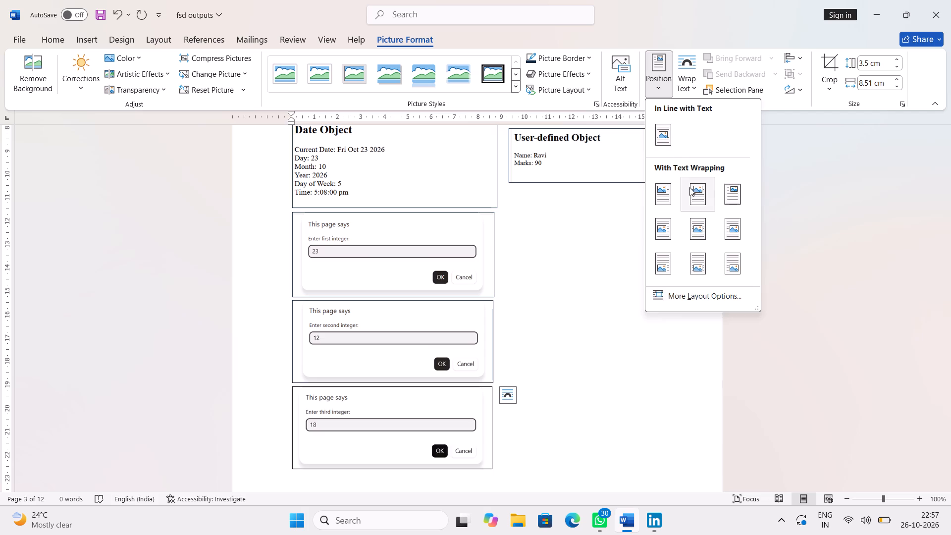
click(694, 191)
Move the "Enter third integer" picture back to the previous page, beside the "Enter first integer" prompt and below User-defined Object.
scroll(531, 296, up, 2)
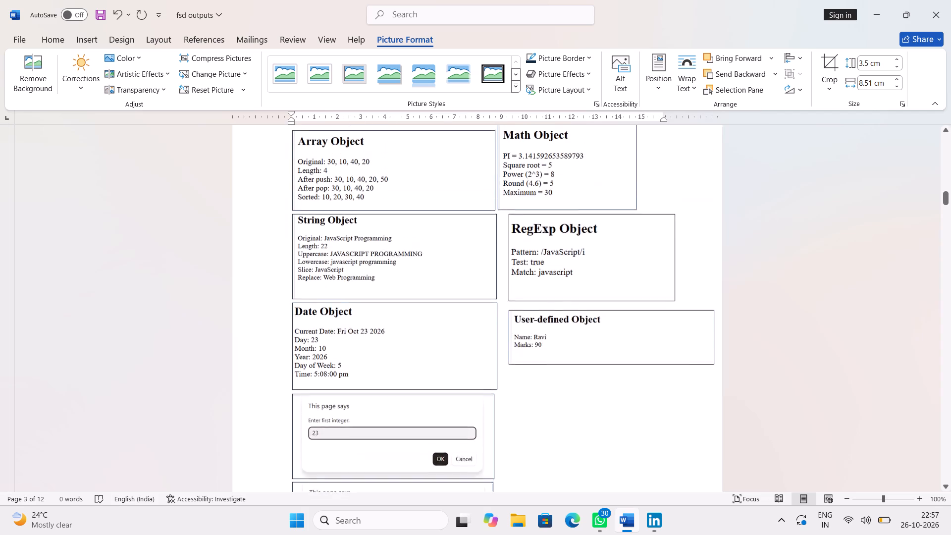
scroll(531, 296, up, 2)
scroll(512, 242, up, 3)
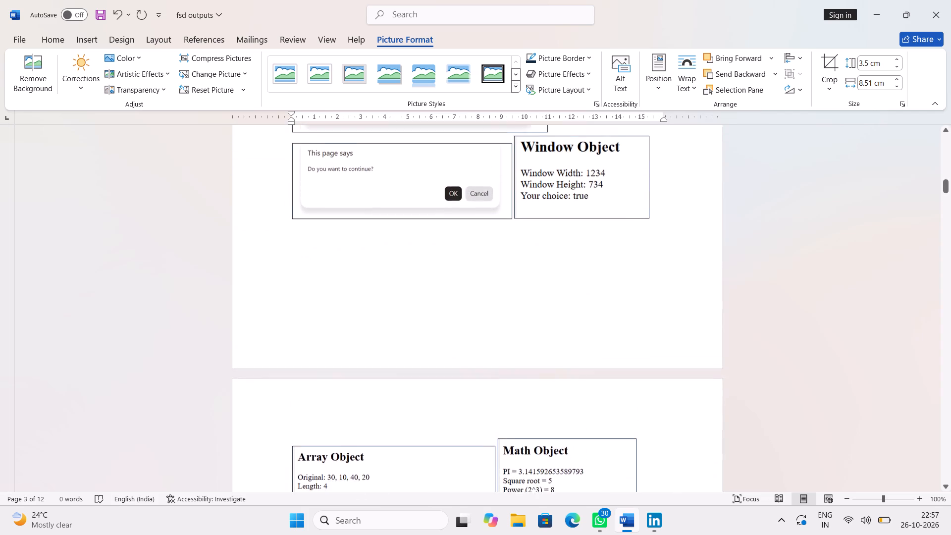
scroll(512, 242, up, 7)
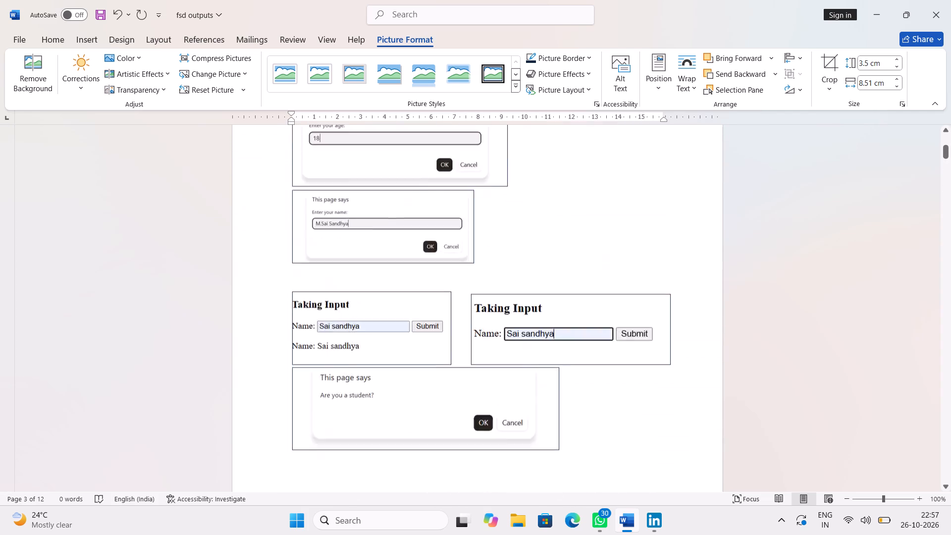
scroll(512, 242, up, 6)
scroll(512, 242, down, 5)
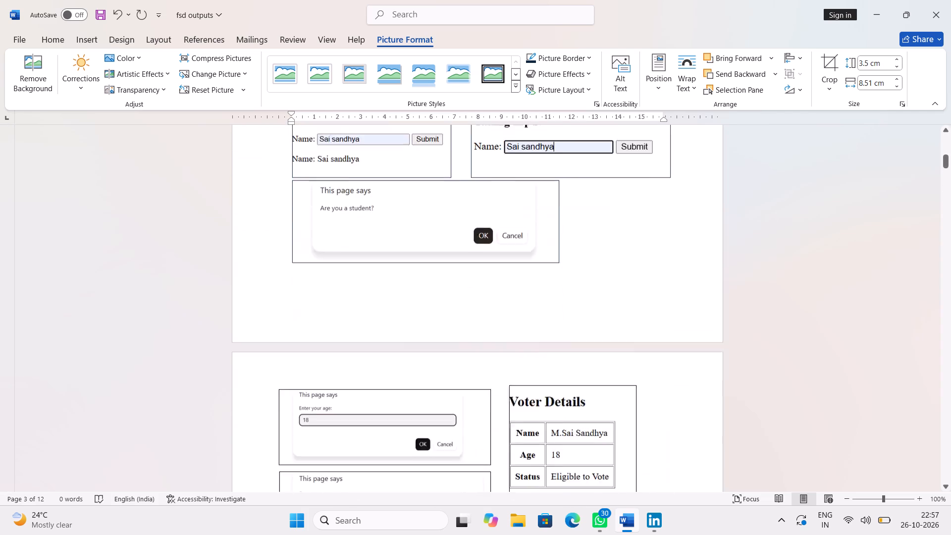
scroll(512, 242, down, 8)
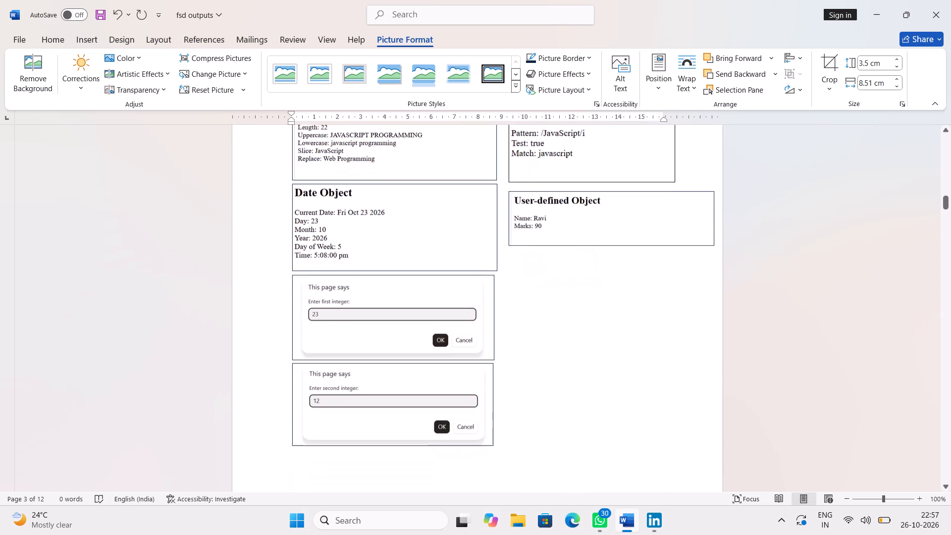
scroll(512, 242, down, 5)
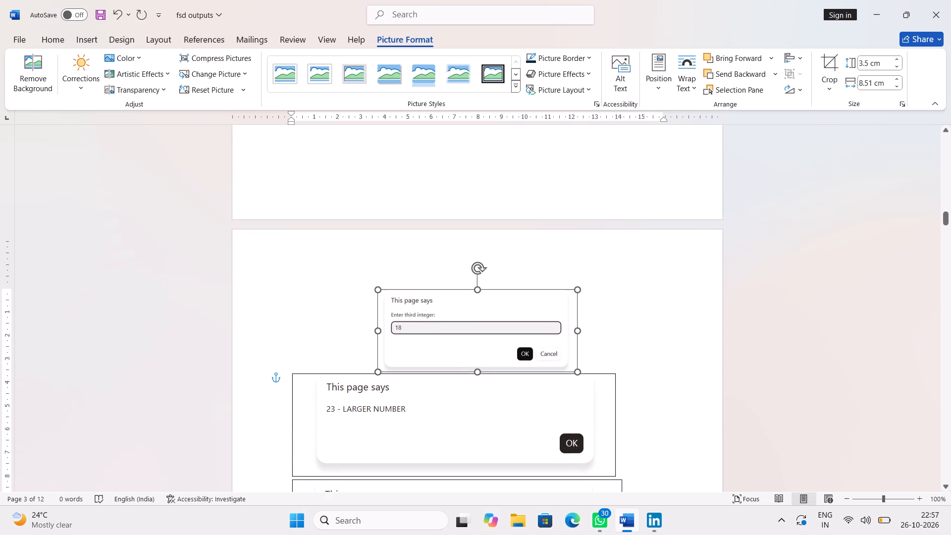
drag(486, 344, 559, 61)
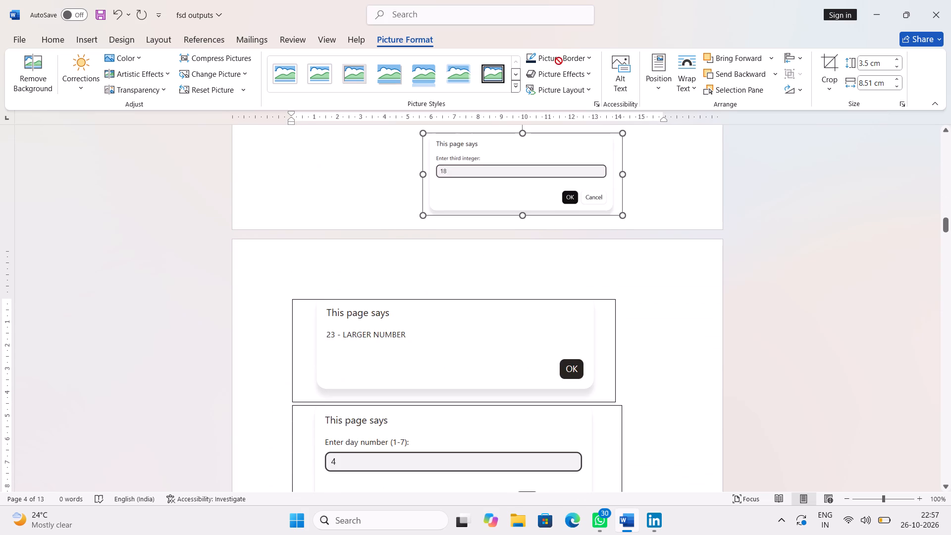
drag(559, 61, 613, 121)
scroll(579, 236, up, 1)
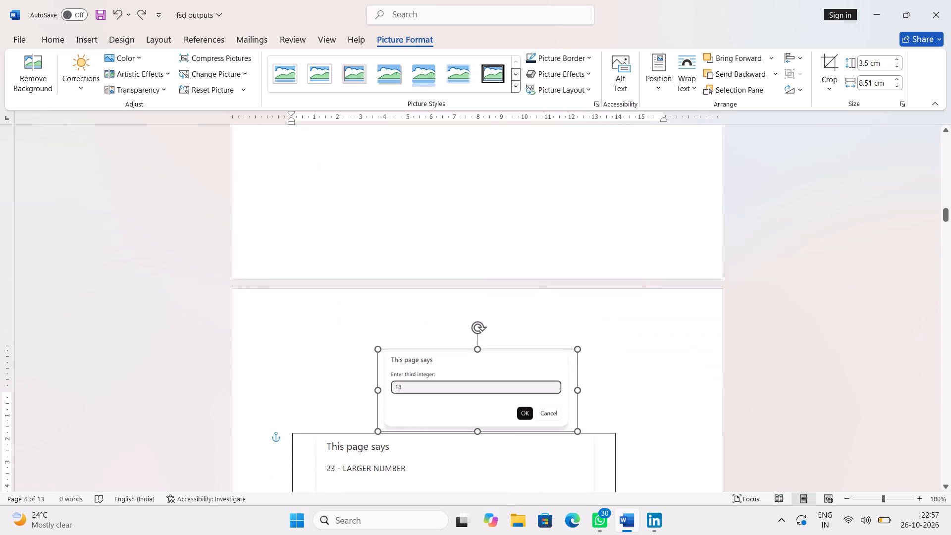
scroll(579, 236, up, 1)
drag(516, 440, 614, 234)
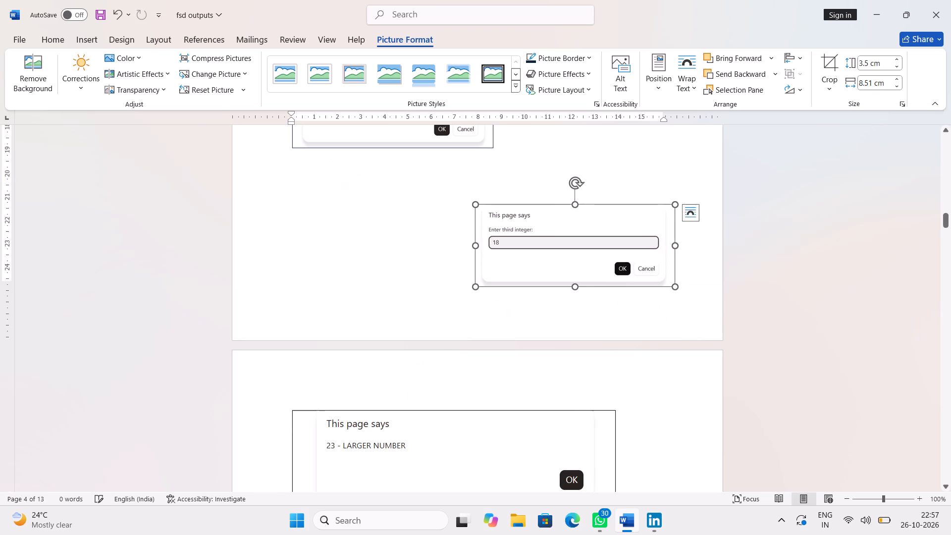
scroll(614, 234, up, 3)
drag(597, 432, 620, 309)
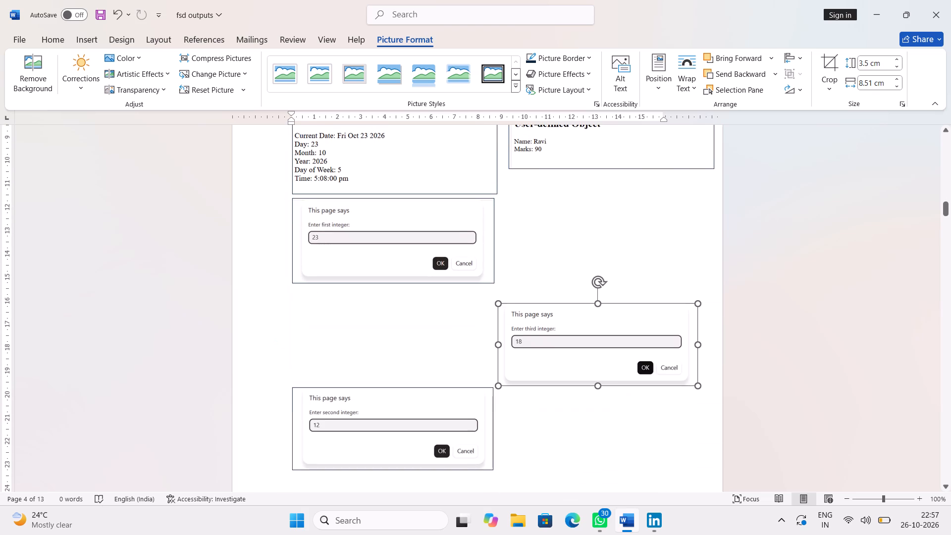
drag(620, 309, 625, 138)
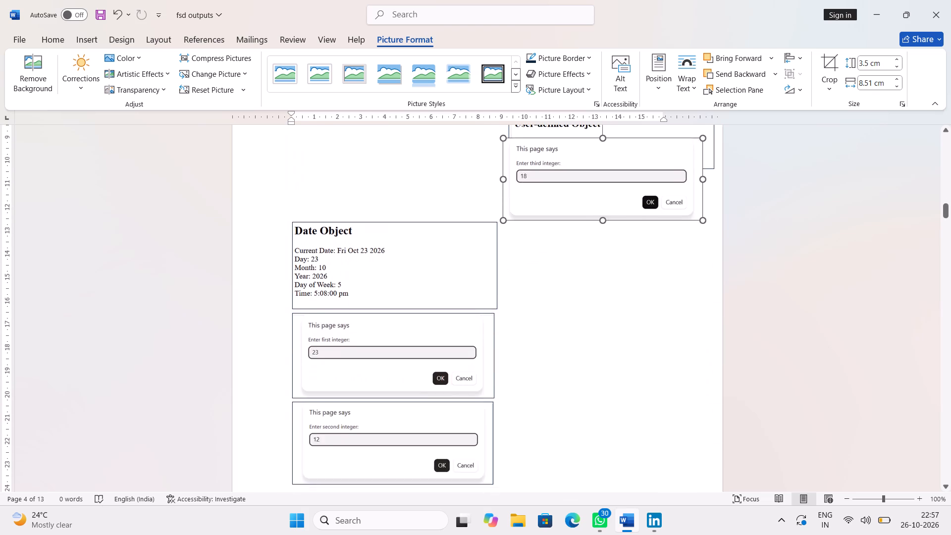
drag(625, 138, 633, 197)
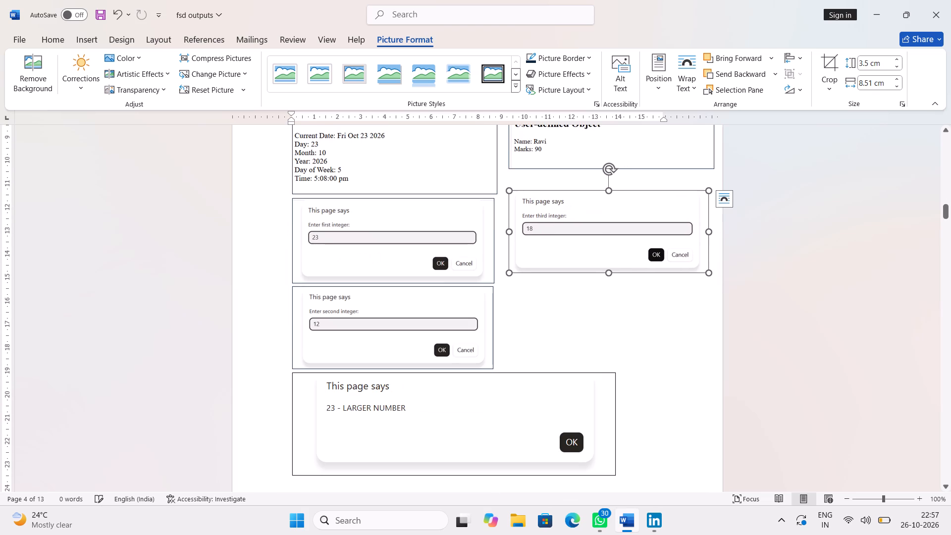
Shrink the "23 - LARGER NUMBER" alert picture to a height of 2.7 cm.
click(549, 408)
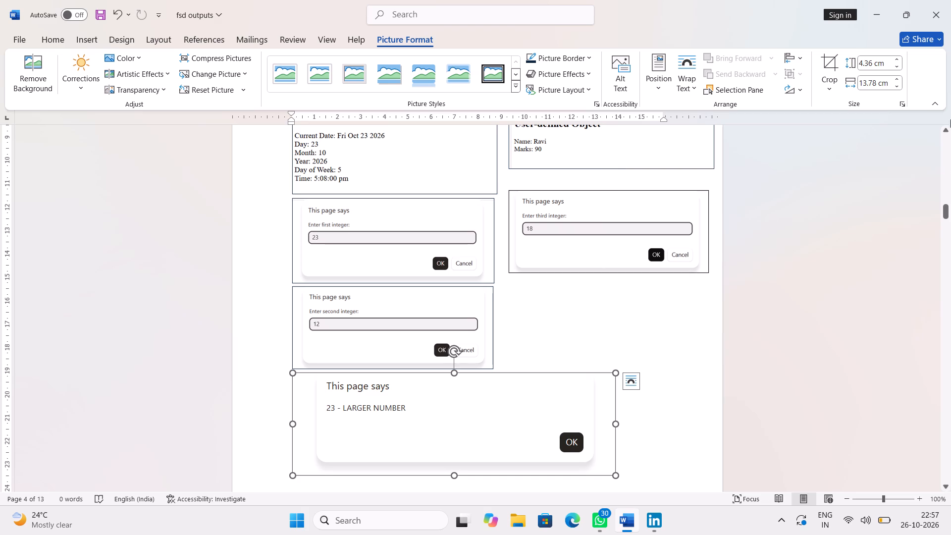
triple_click(899, 68)
triple_click(899, 68)
triple_click(899, 68)
triple_click(899, 68)
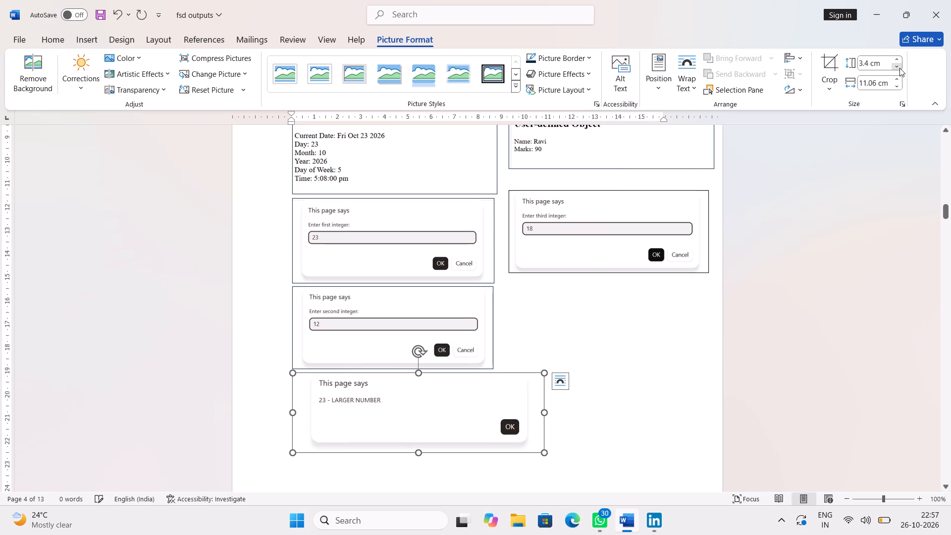
triple_click(899, 68)
triple_click(899, 68)
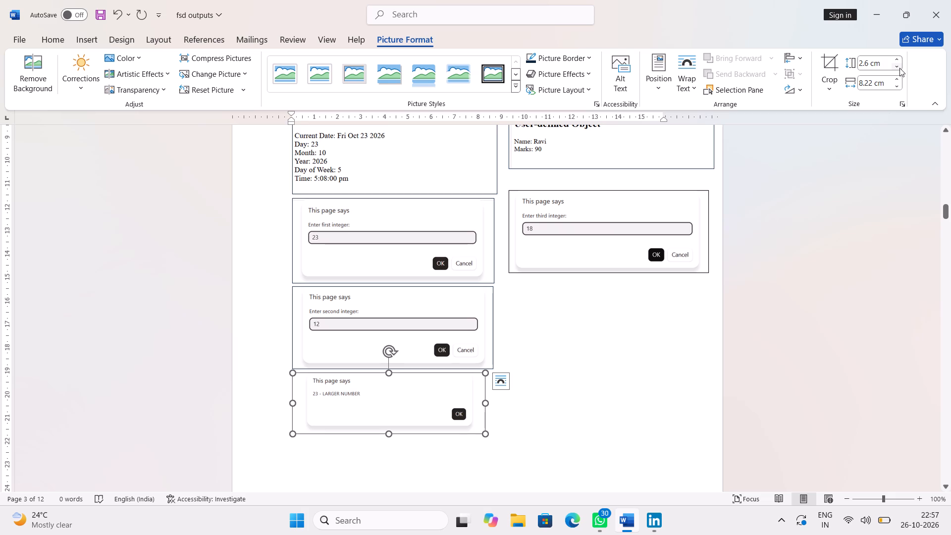
click(899, 57)
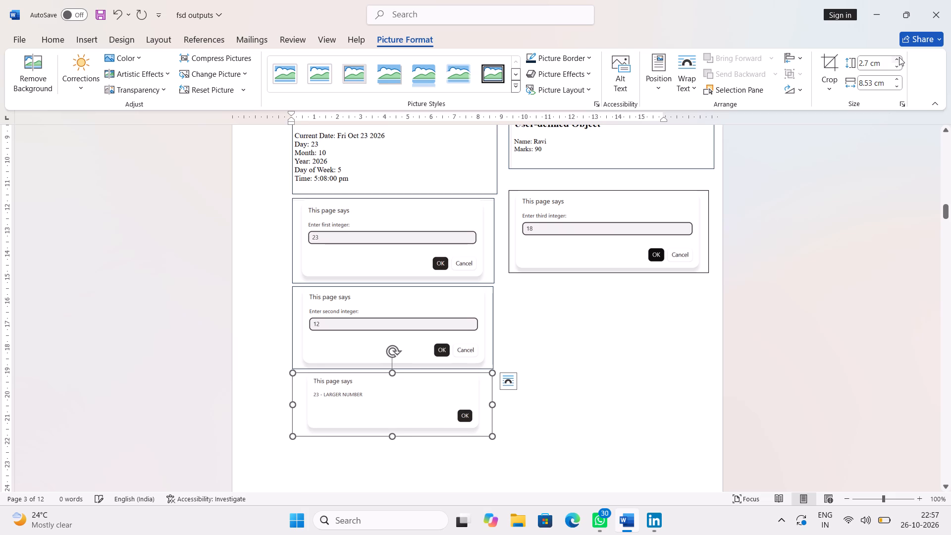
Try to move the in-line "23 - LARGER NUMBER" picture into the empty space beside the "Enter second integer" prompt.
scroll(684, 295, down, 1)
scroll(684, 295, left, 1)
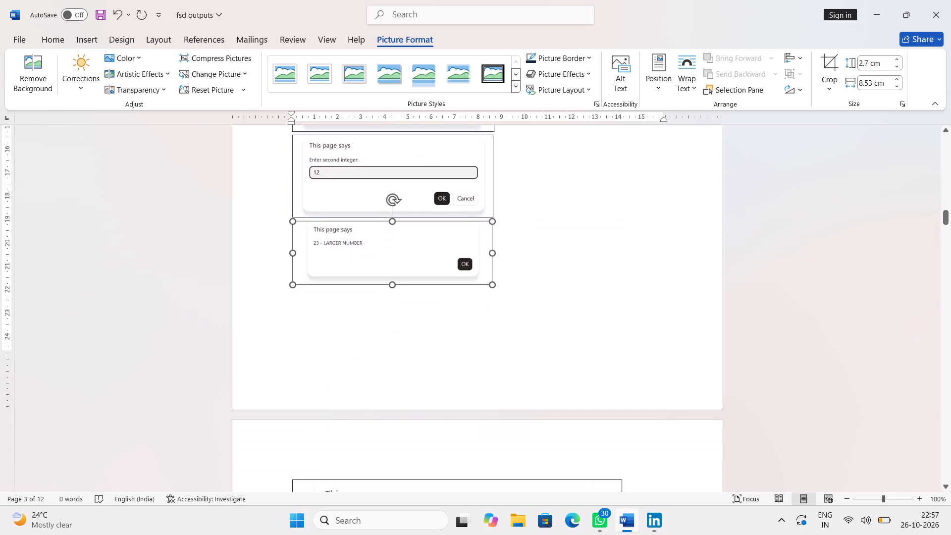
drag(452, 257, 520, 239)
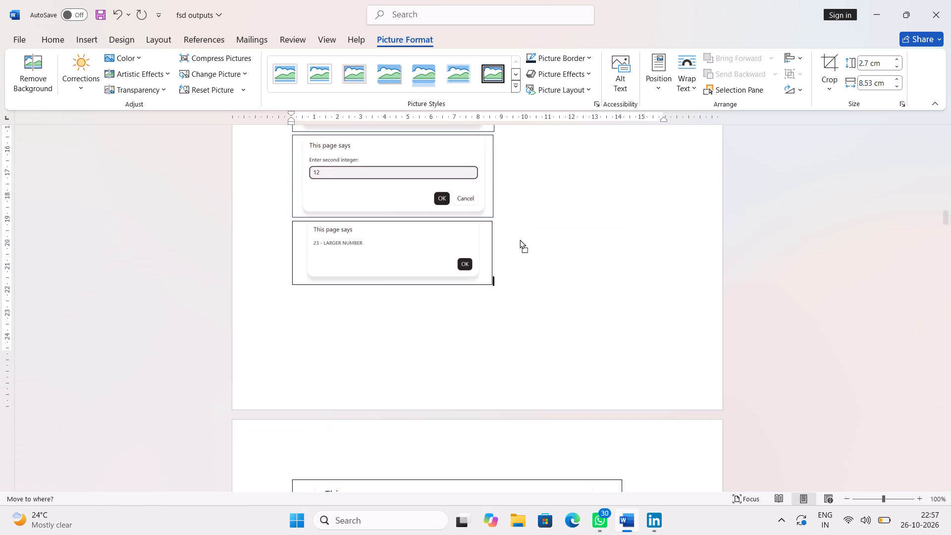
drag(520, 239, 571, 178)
Give the "23 - LARGER NUMBER" picture the top-centre position with text wrapping and move it beside the "Enter second integer" prompt.
scroll(571, 235, up, 1)
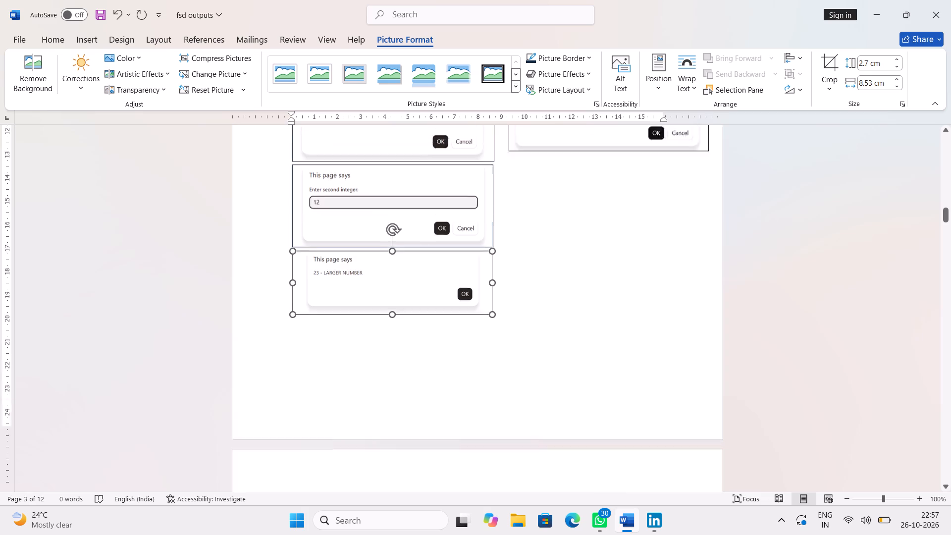
scroll(571, 235, up, 1)
click(665, 77)
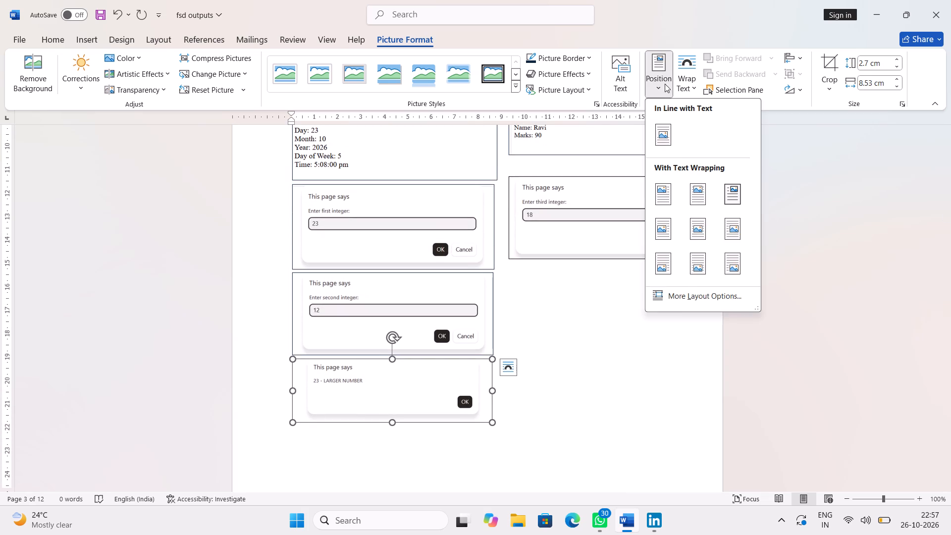
click(702, 191)
scroll(593, 249, down, 1)
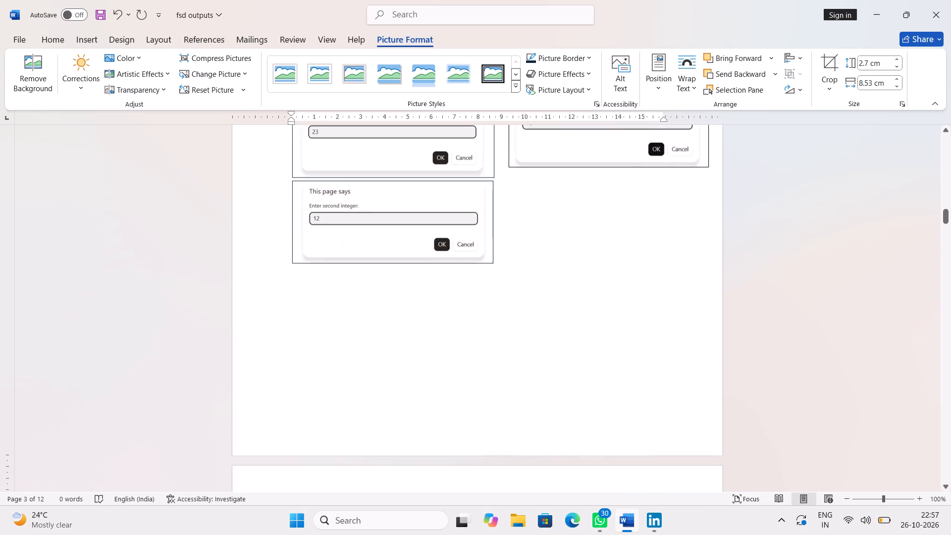
scroll(593, 249, down, 1)
drag(510, 484, 605, 249)
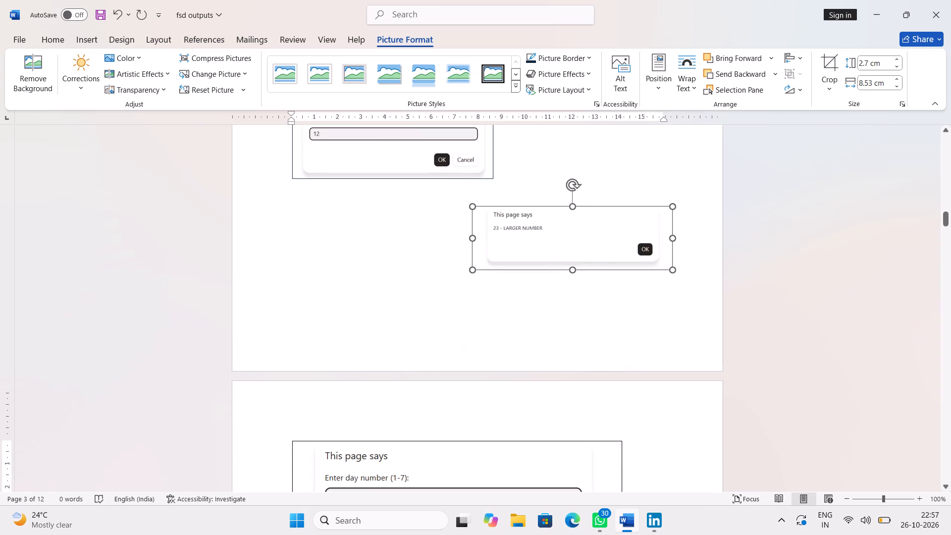
drag(605, 249, 614, 78)
scroll(604, 163, up, 1)
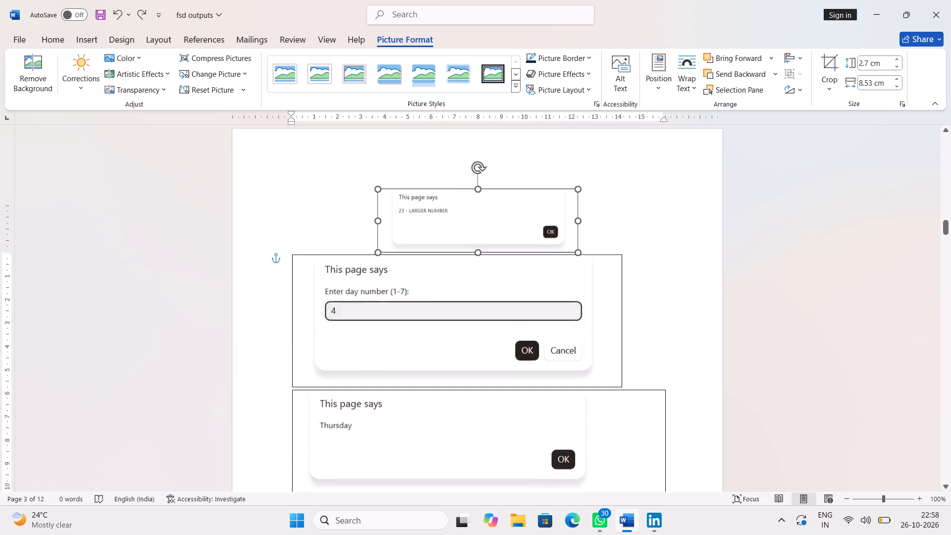
scroll(604, 163, up, 2)
drag(543, 348, 584, 213)
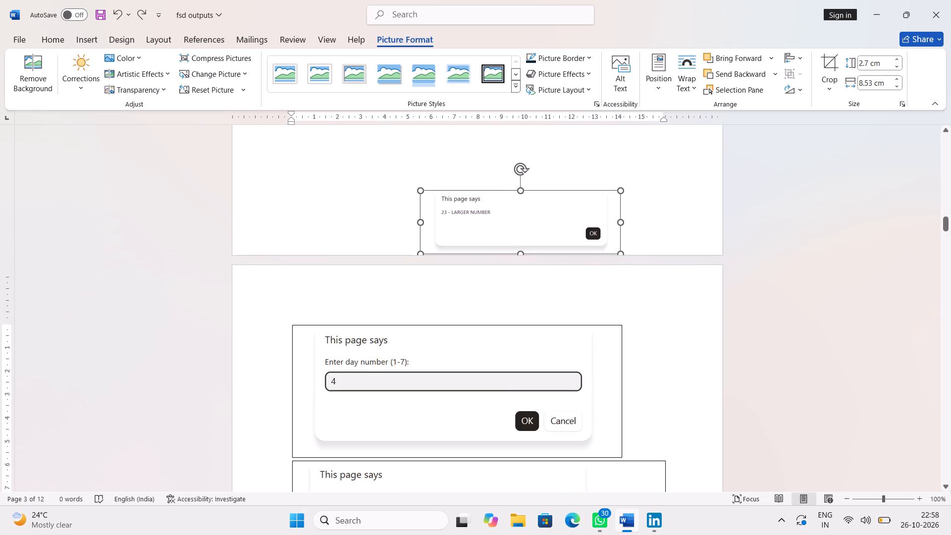
drag(584, 213, 594, 184)
scroll(594, 184, up, 2)
drag(589, 350, 668, 184)
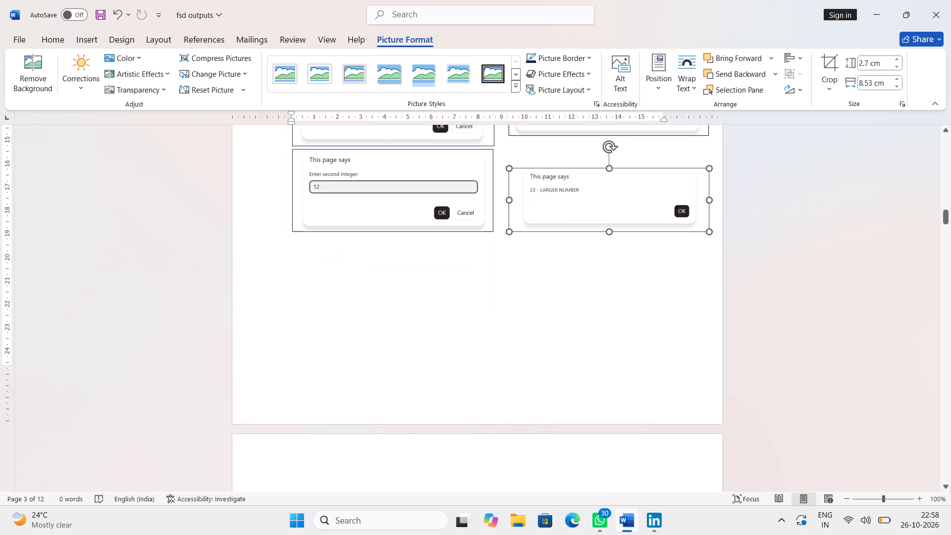
drag(668, 184, 664, 174)
Move the "Enter day number (1-7)" prompt picture up to the previous page, just below the "23 - LARGER NUMBER" picture.
scroll(647, 269, up, 2)
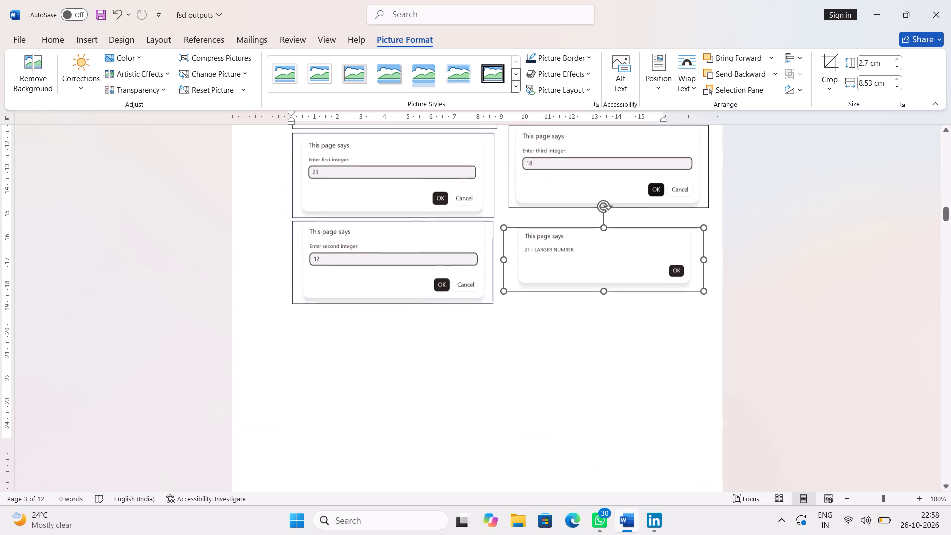
scroll(647, 269, up, 2)
scroll(647, 269, down, 1)
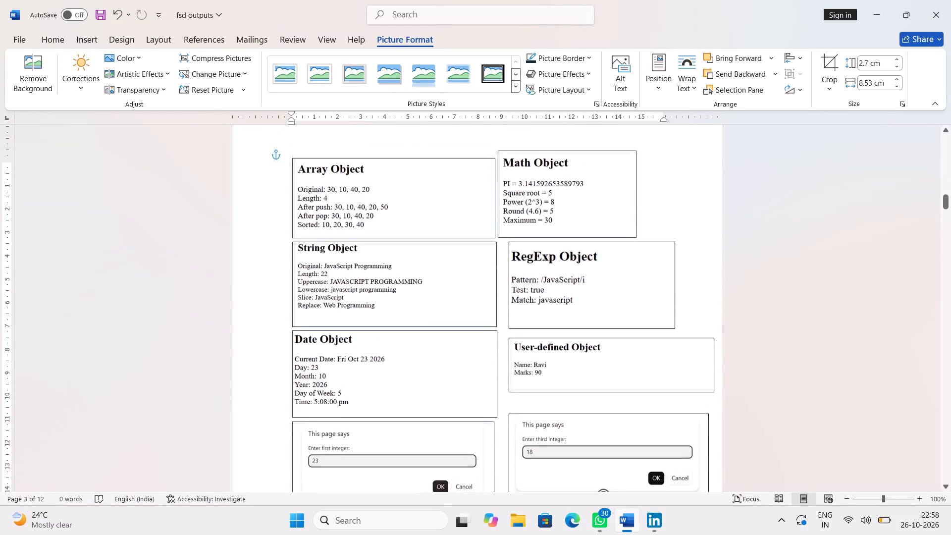
scroll(647, 269, down, 1)
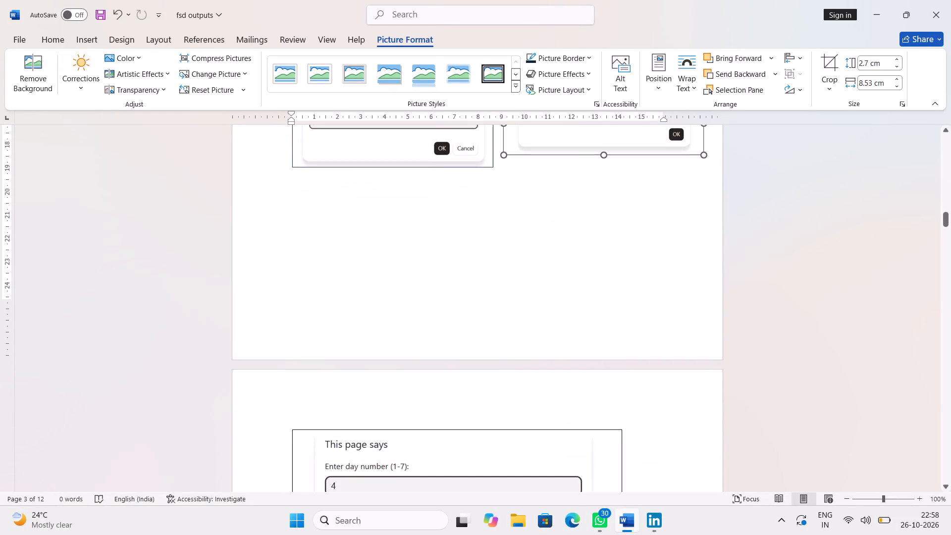
click(481, 469)
drag(481, 469, 439, 273)
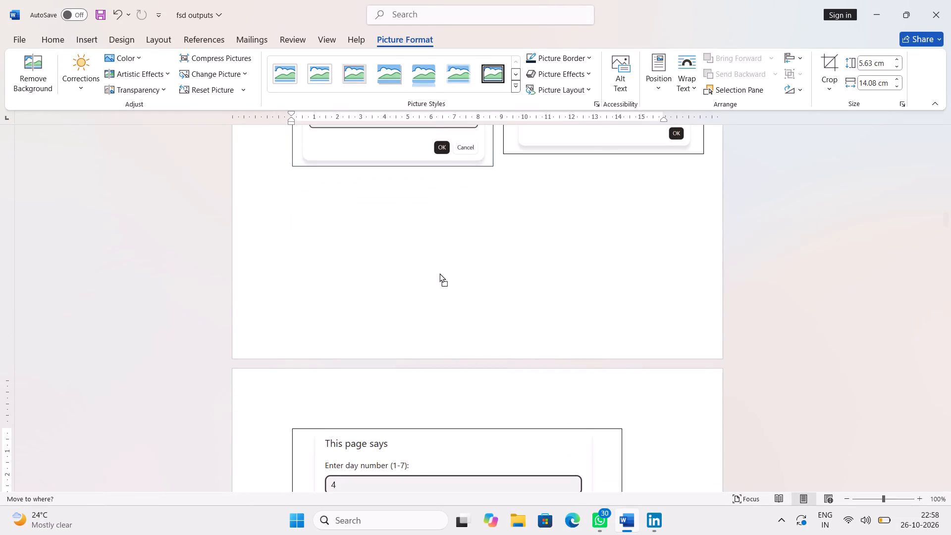
drag(439, 273, 435, 221)
Shrink the "Enter day number (1-7)" prompt picture to a height of 3.5 cm.
click(459, 236)
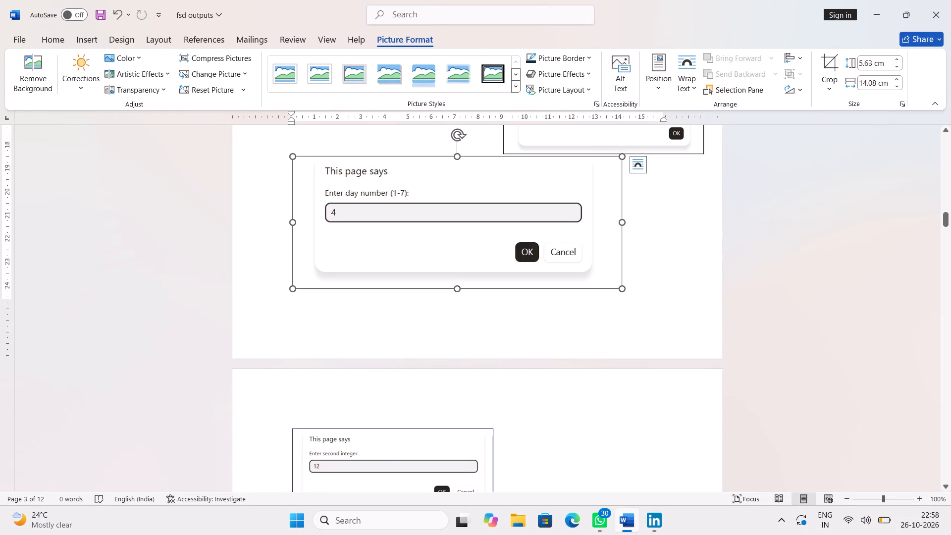
triple_click(895, 66)
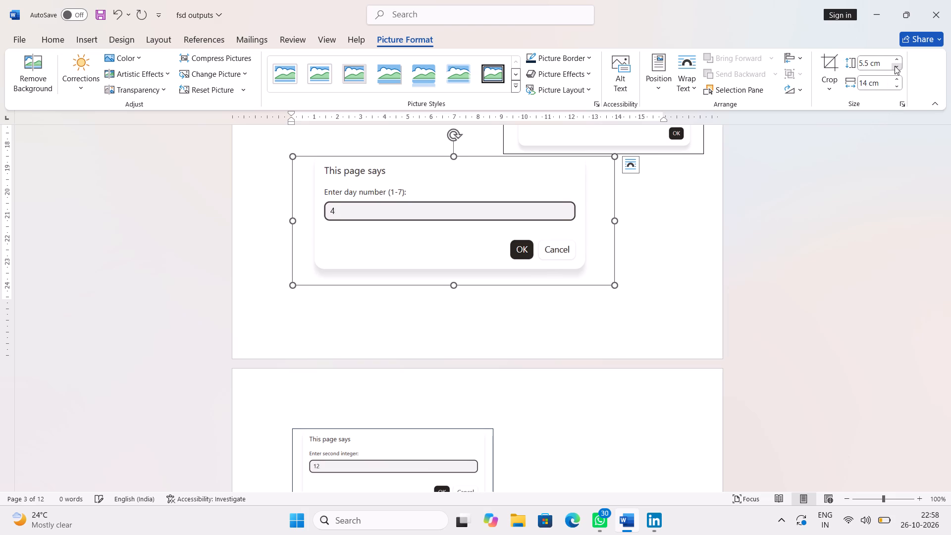
triple_click(895, 66)
drag(895, 66, 677, 299)
scroll(677, 299, up, 1)
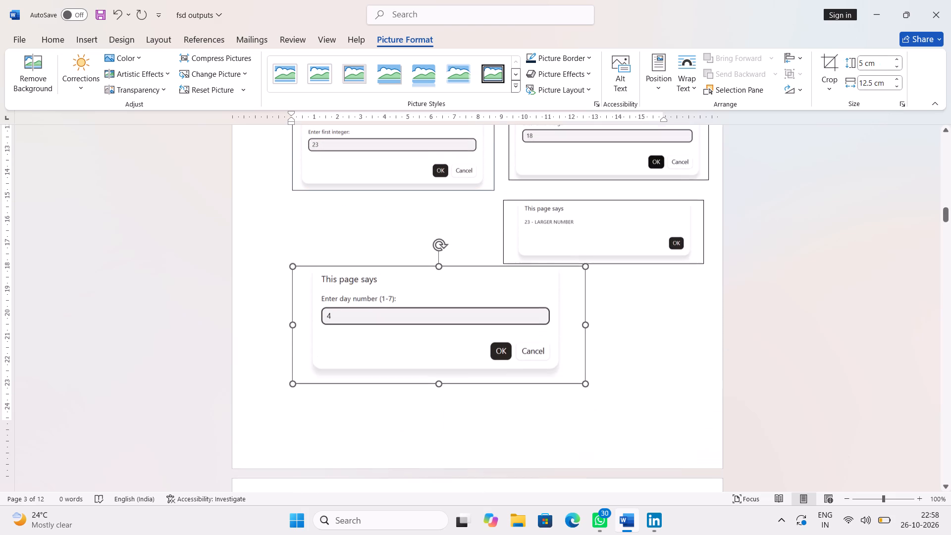
scroll(677, 299, up, 1)
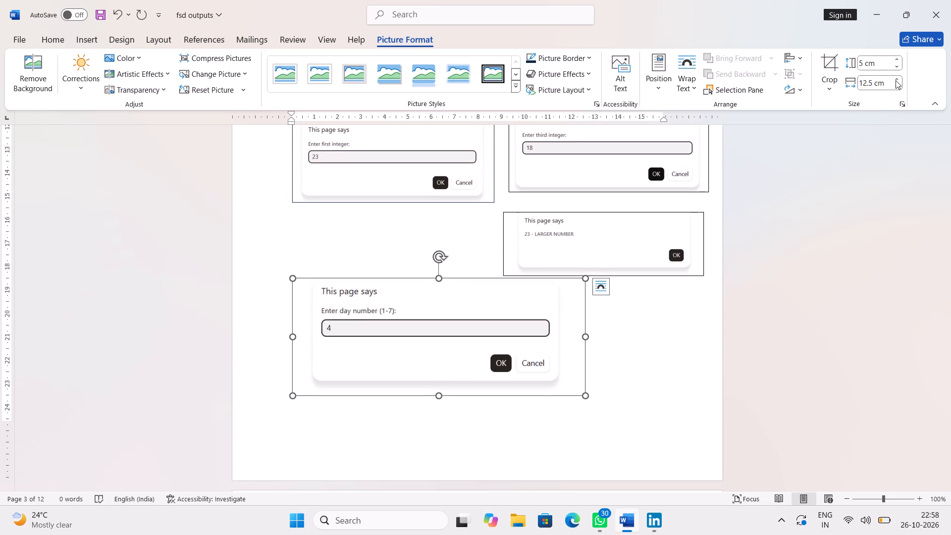
triple_click(895, 68)
triple_click(895, 68)
triple_click(895, 68)
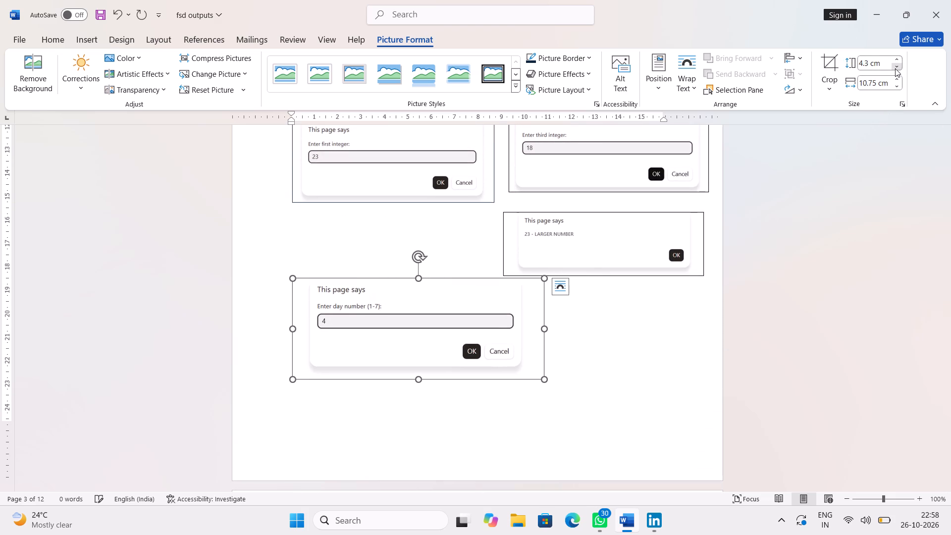
triple_click(895, 68)
double_click(895, 68)
click(895, 68)
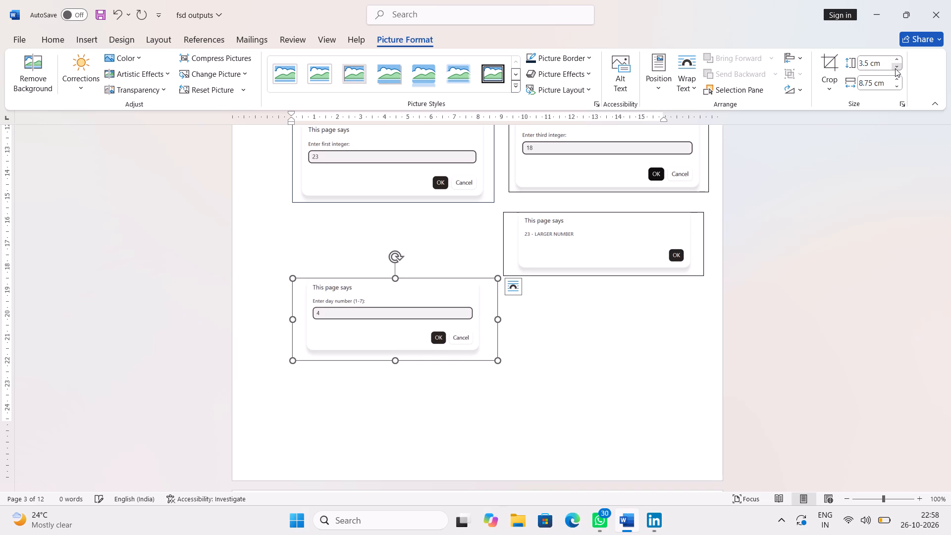
Move the "Enter day number (1-7)" prompt picture up, directly below the Date Object picture and above the "Enter first integer" prompt.
drag(472, 309, 470, 303)
drag(470, 303, 467, 234)
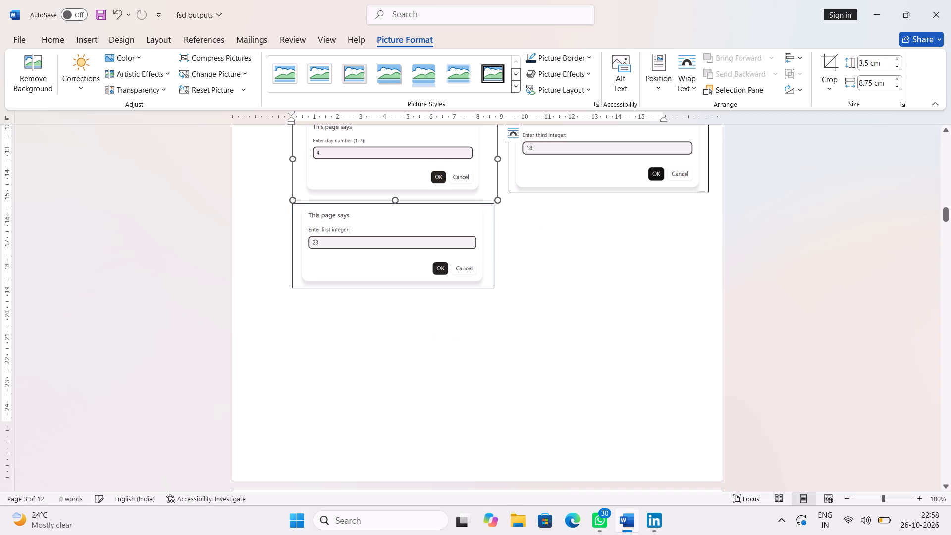
scroll(550, 262, up, 4)
scroll(550, 262, down, 1)
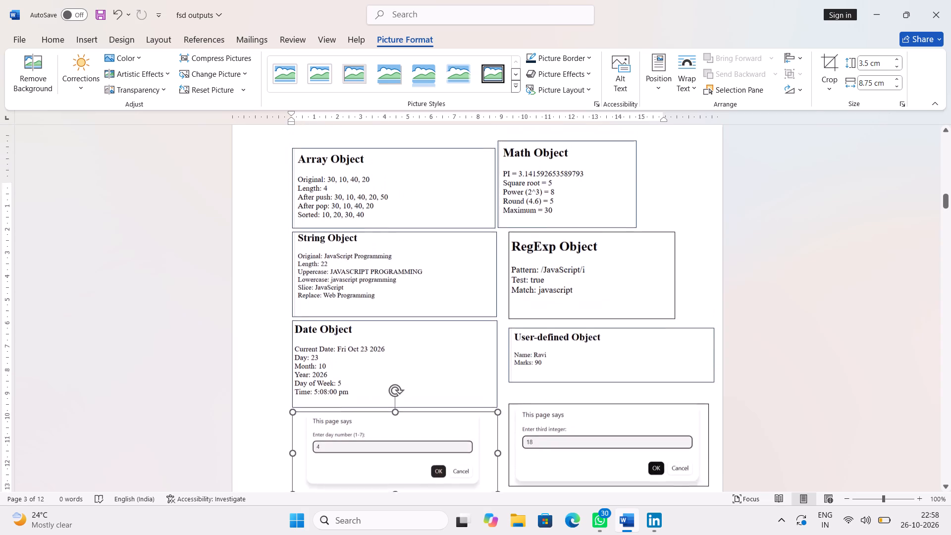
Move the "Enter second integer" prompt picture to the previous page, directly below the "Enter first integer" prompt.
scroll(550, 262, down, 4)
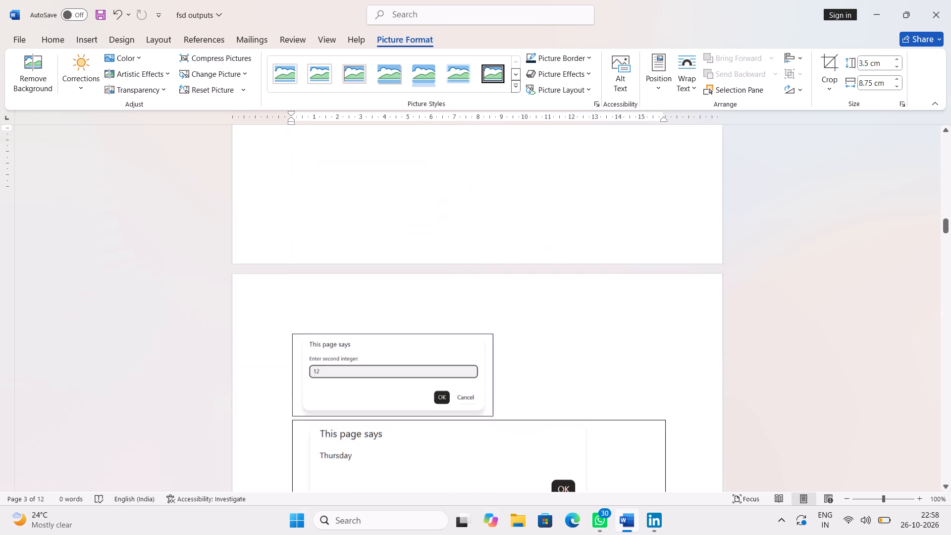
scroll(550, 262, down, 1)
drag(422, 292, 536, 99)
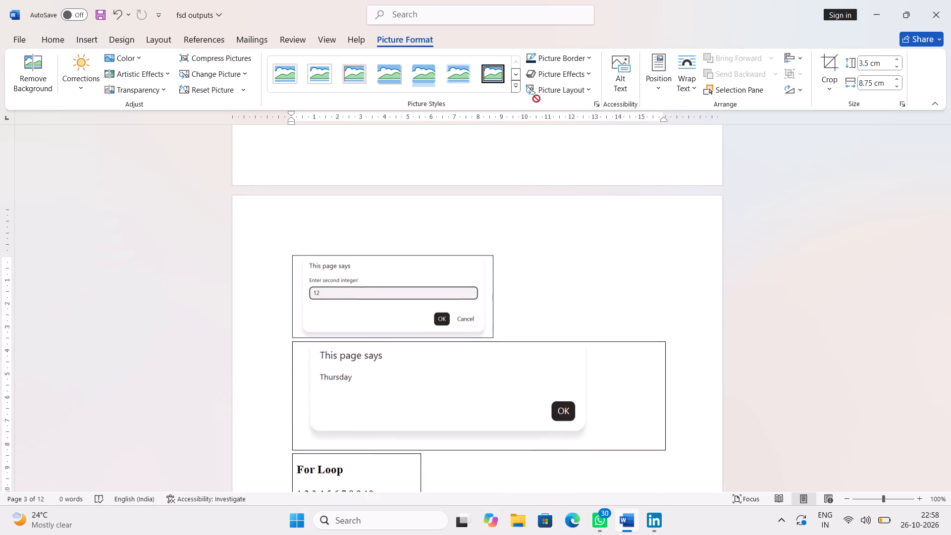
drag(536, 99, 554, 140)
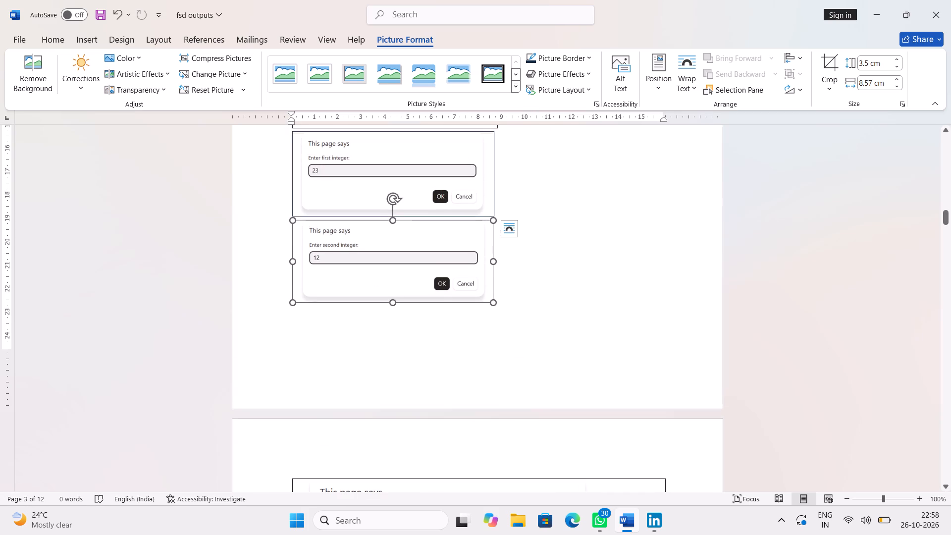
Shrink the "Thursday" alert picture to a height of 2.9 cm.
scroll(572, 247, down, 2)
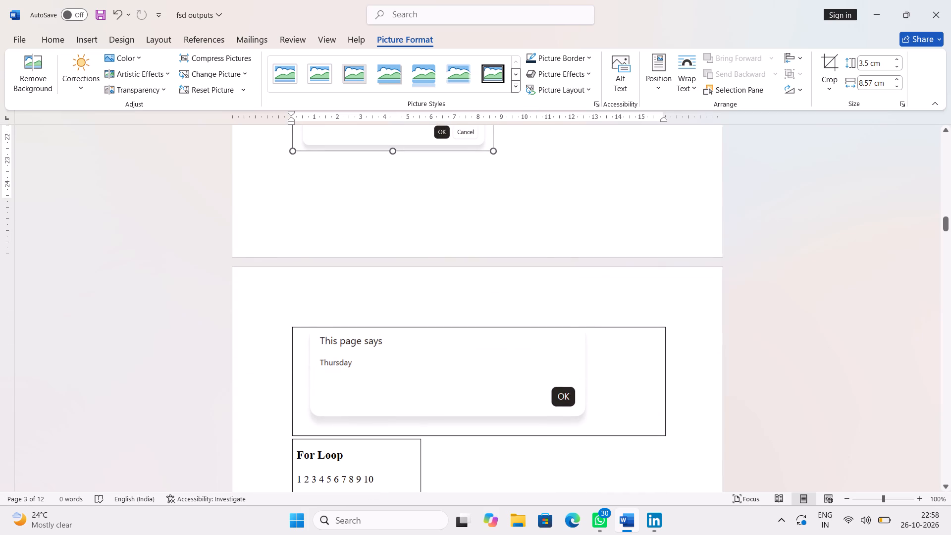
click(520, 373)
scroll(590, 213, up, 1)
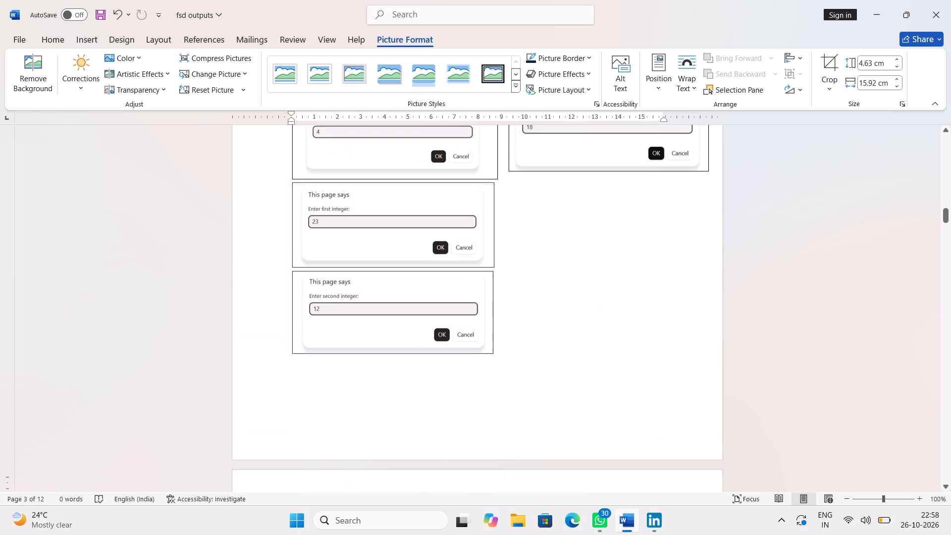
scroll(590, 213, up, 1)
click(901, 66)
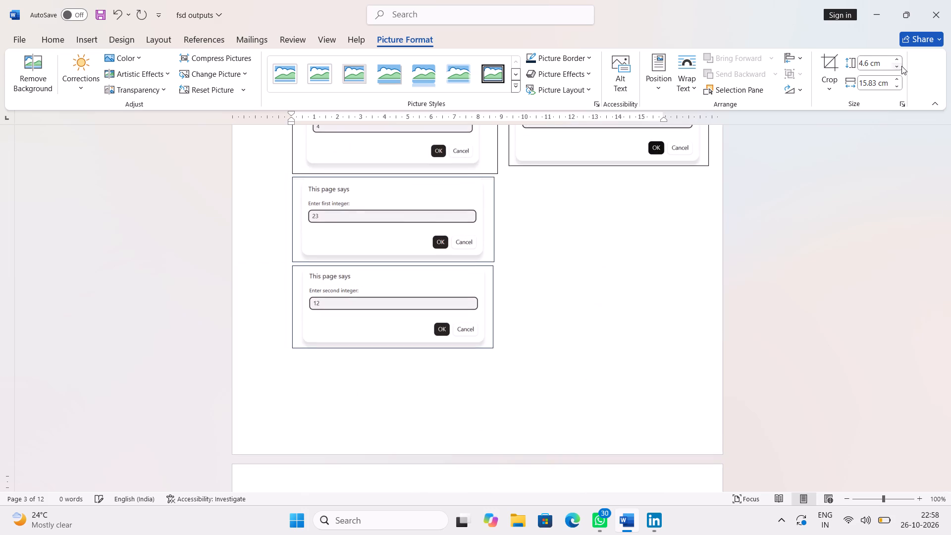
scroll(636, 299, down, 3)
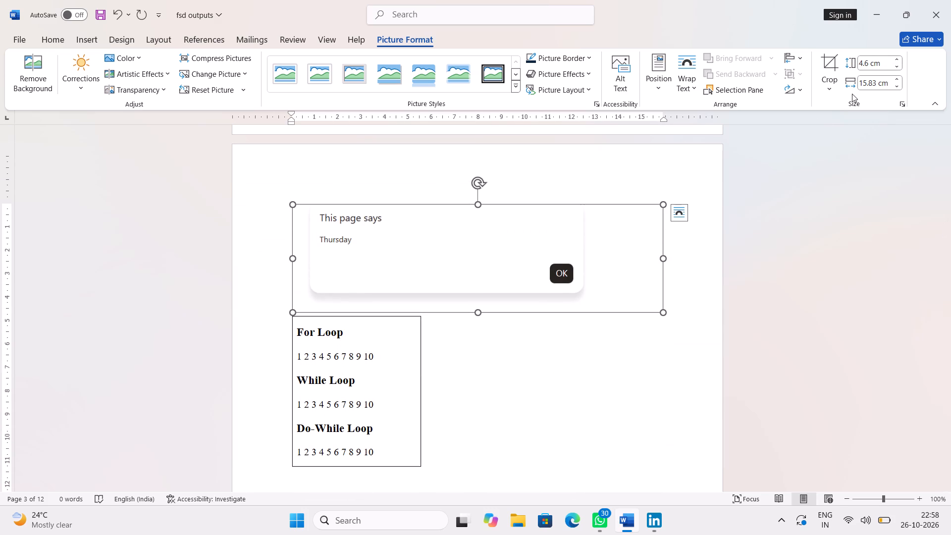
triple_click(901, 67)
triple_click(901, 67)
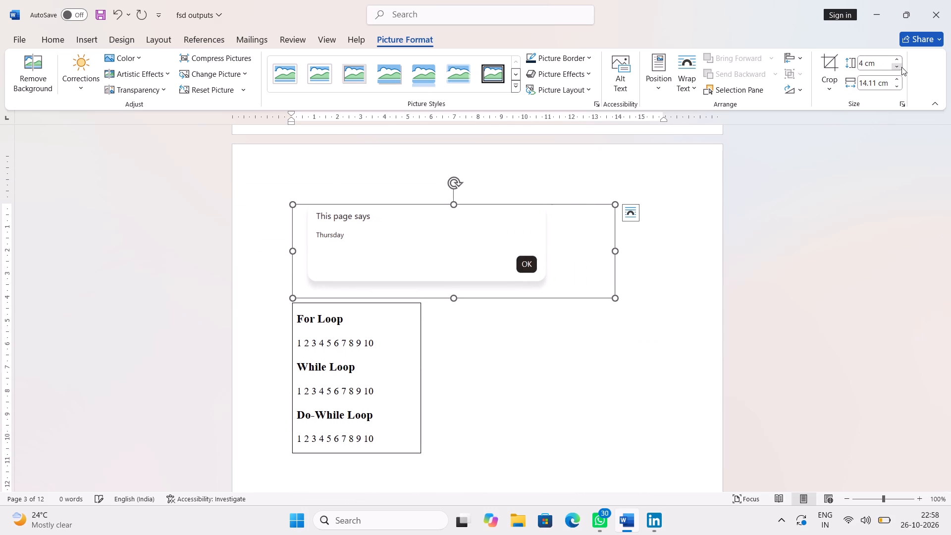
triple_click(901, 67)
click(901, 67)
click(901, 67)
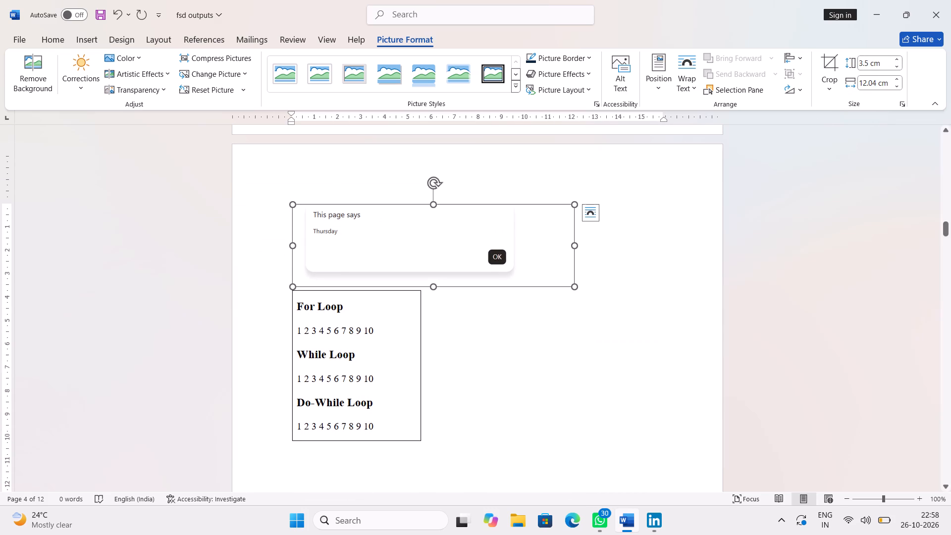
click(897, 67)
triple_click(897, 67)
double_click(897, 67)
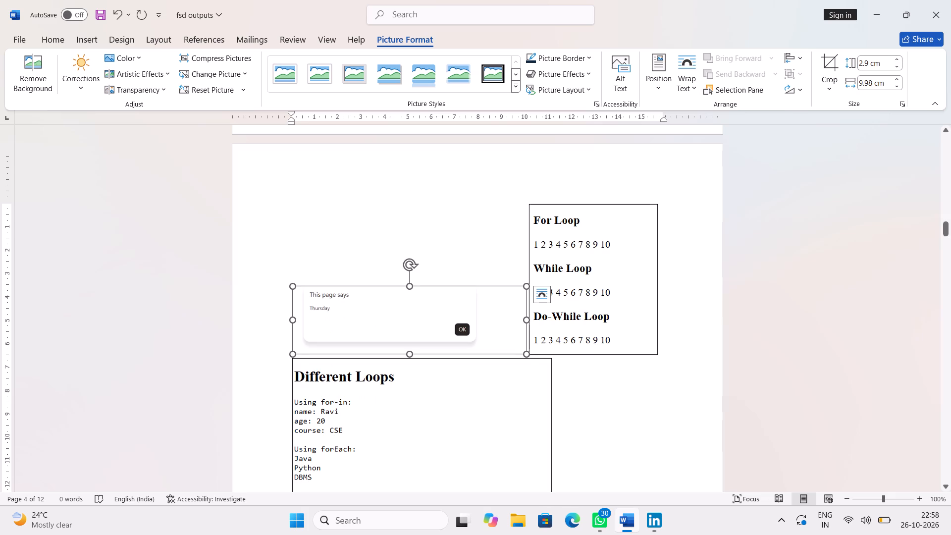
Shrink the For/While/Do-While Loop output picture to a height of 4.9 cm.
click(647, 239)
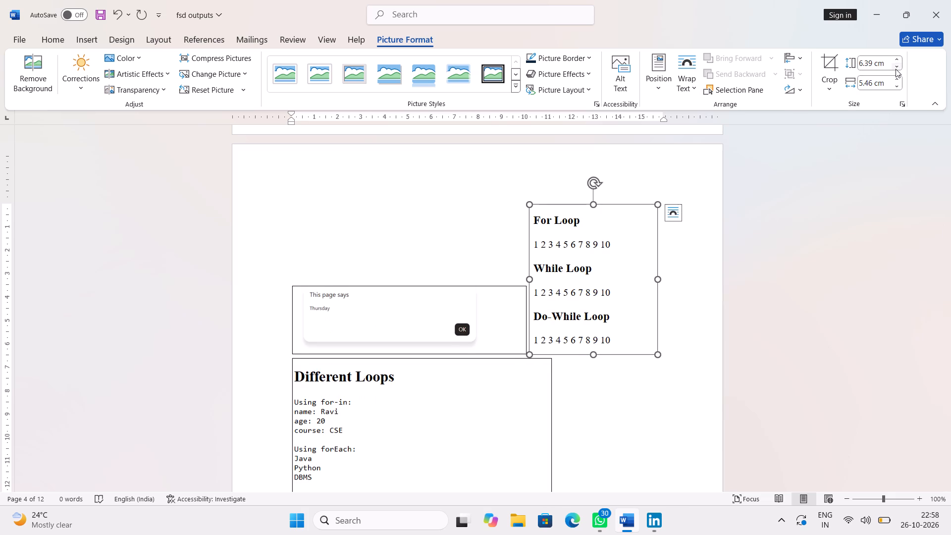
triple_click(896, 69)
triple_click(896, 69)
triple_click(896, 69)
triple_click(896, 69)
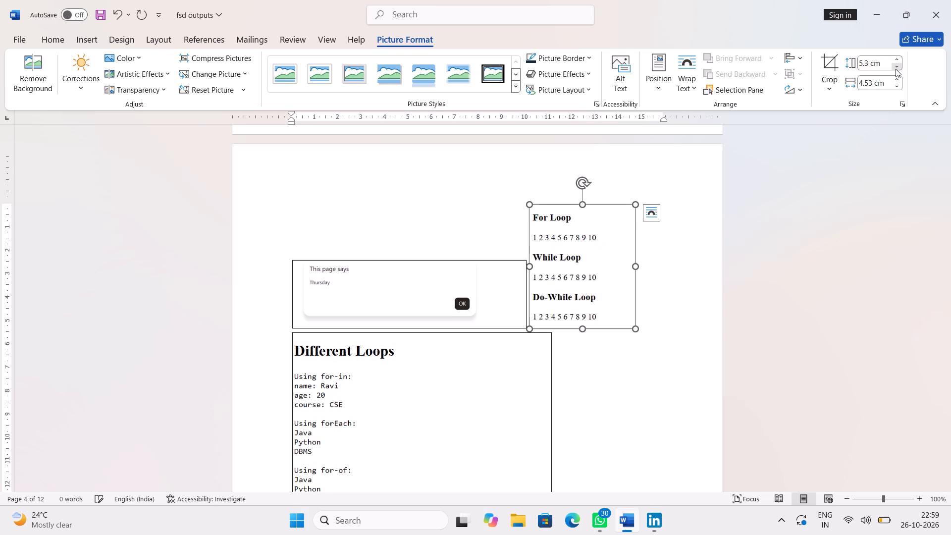
triple_click(896, 69)
Give the For/While/Do-While Loop picture the top-centre position with text wrapping.
click(596, 247)
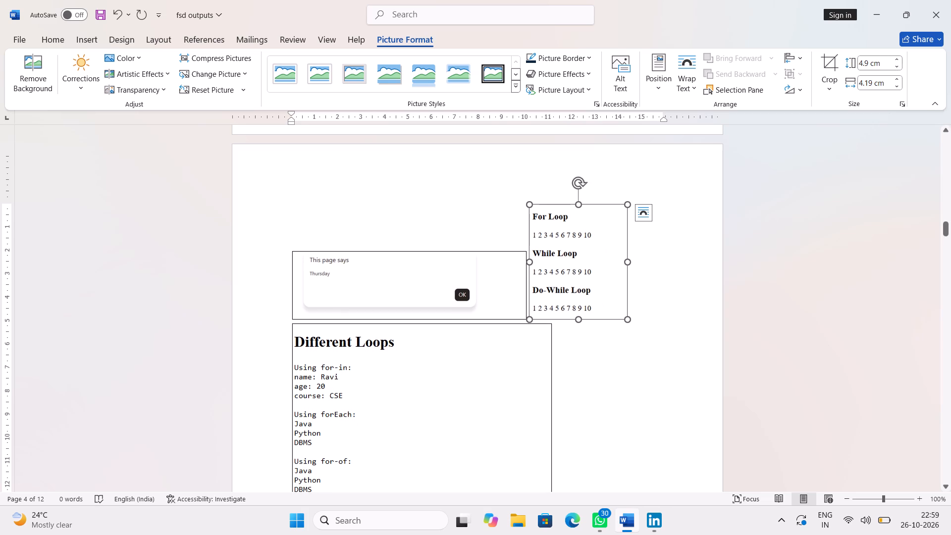
click(654, 71)
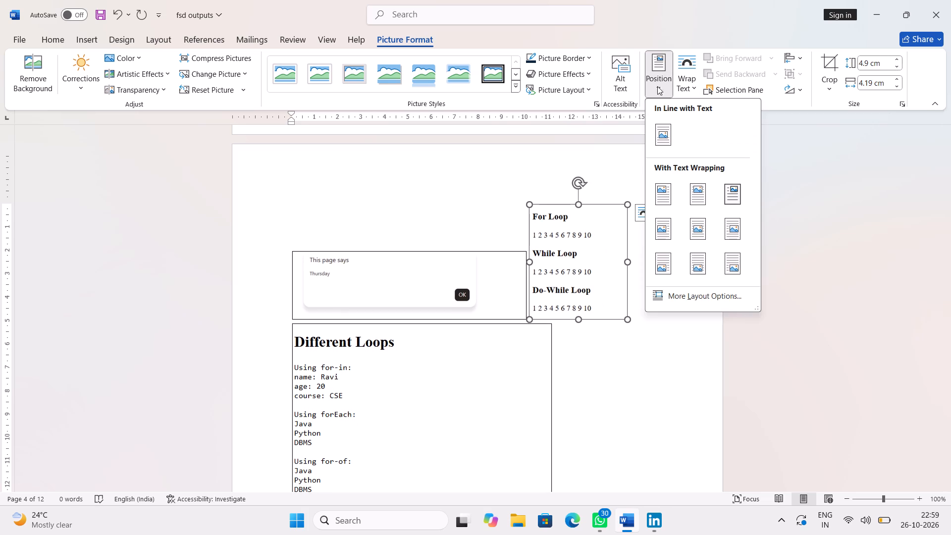
click(702, 194)
Move the For/While/Do-While Loop picture up to the previous page, beside the "23 - LARGER NUMBER" alert.
scroll(601, 241, up, 2)
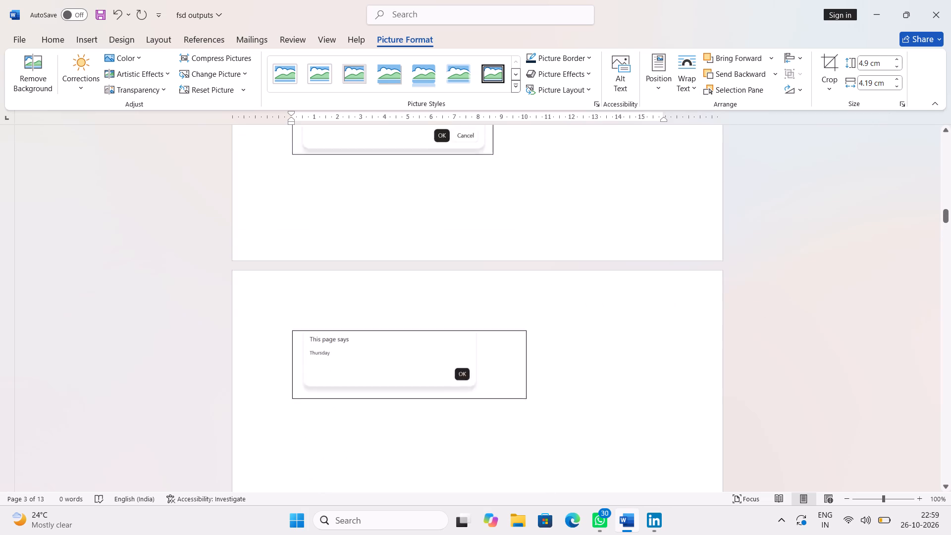
scroll(601, 241, up, 1)
scroll(601, 241, down, 5)
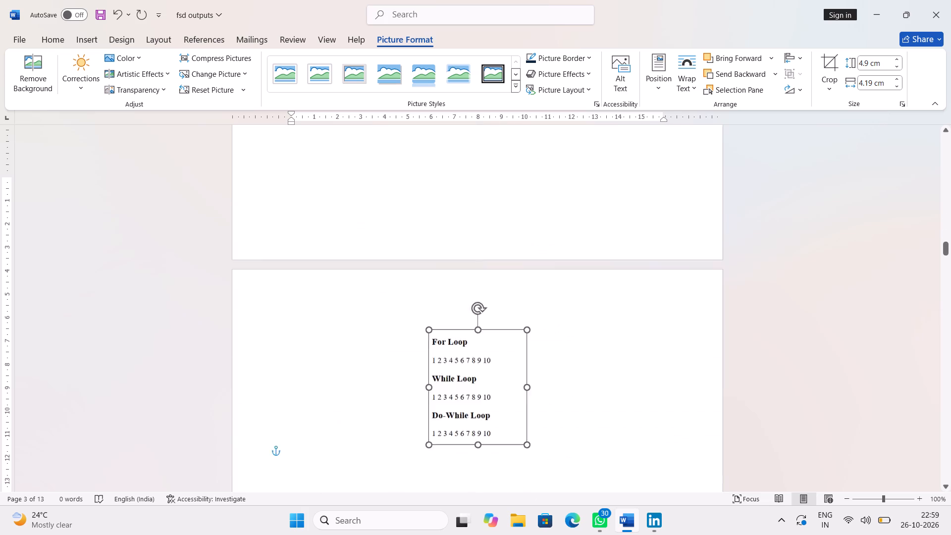
drag(502, 229, 561, 98)
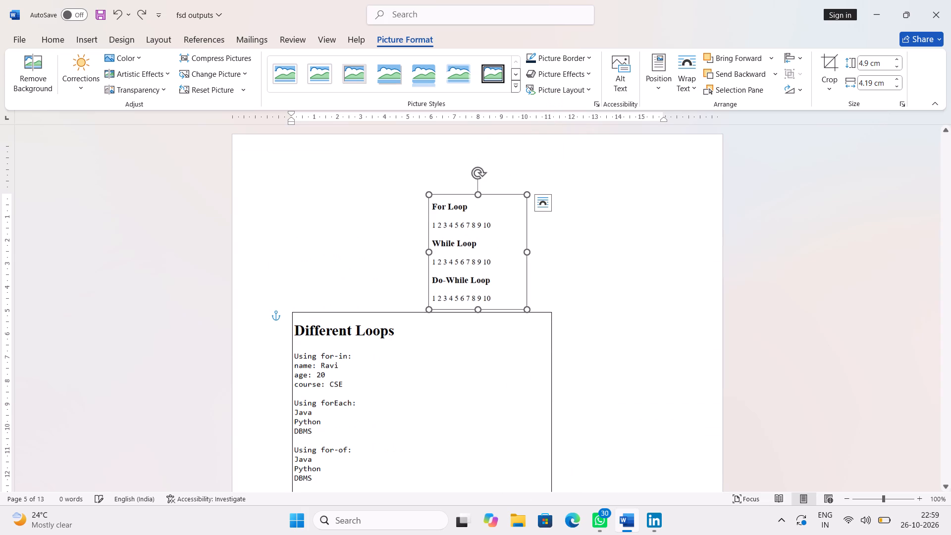
scroll(570, 259, up, 2)
drag(491, 379, 496, 248)
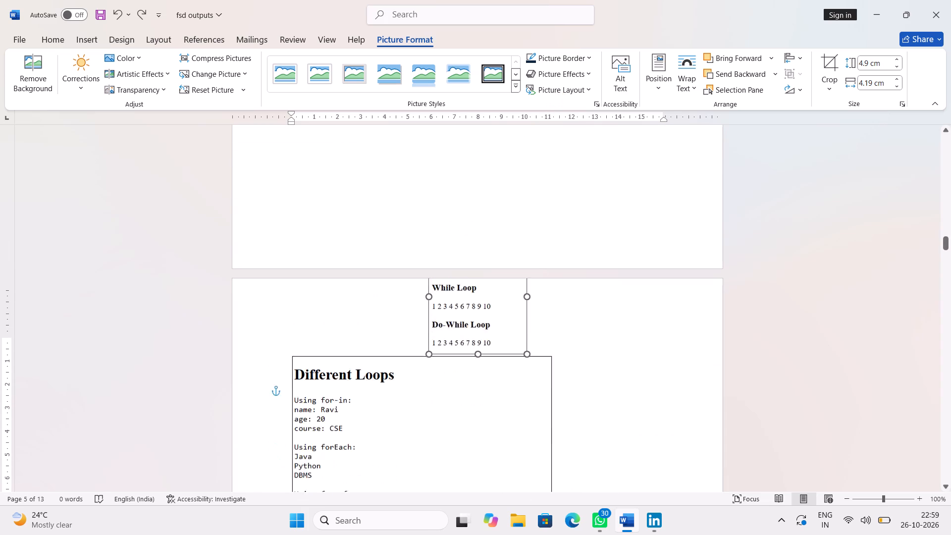
drag(496, 248, 503, 213)
scroll(503, 213, up, 3)
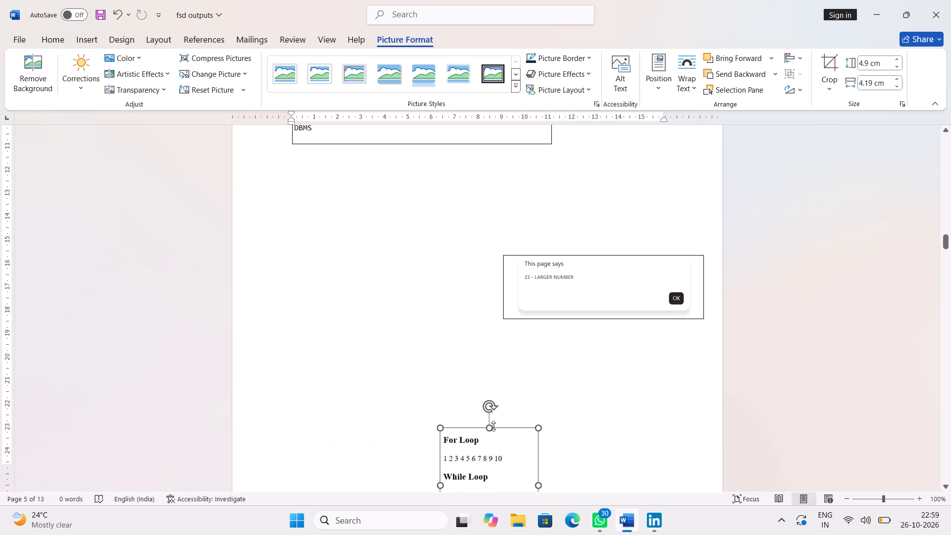
drag(492, 432, 423, 213)
Move the For/While/Do-While Loop picture up page 4, to the right of the "Thursday" alert and above the Different Loops picture's right edge.
scroll(423, 213, up, 3)
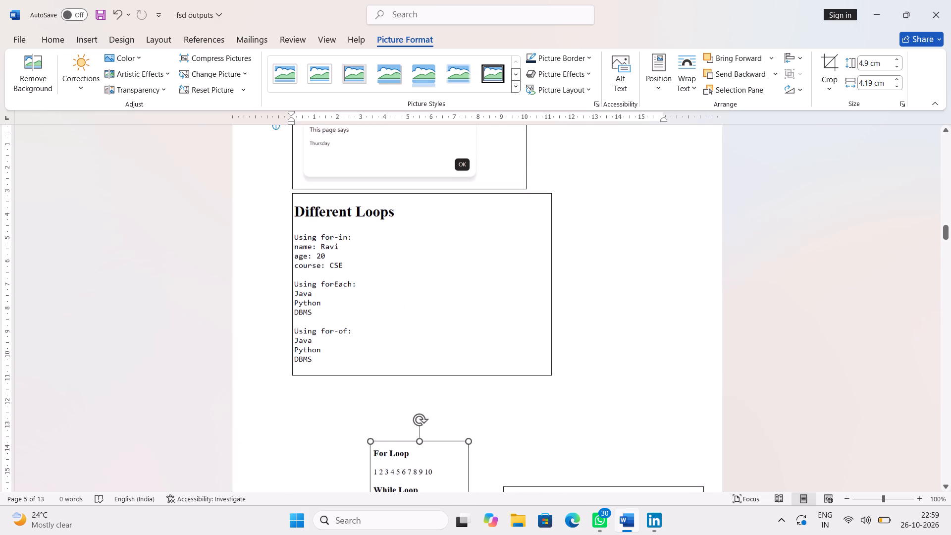
scroll(423, 213, down, 1)
drag(428, 407, 515, 314)
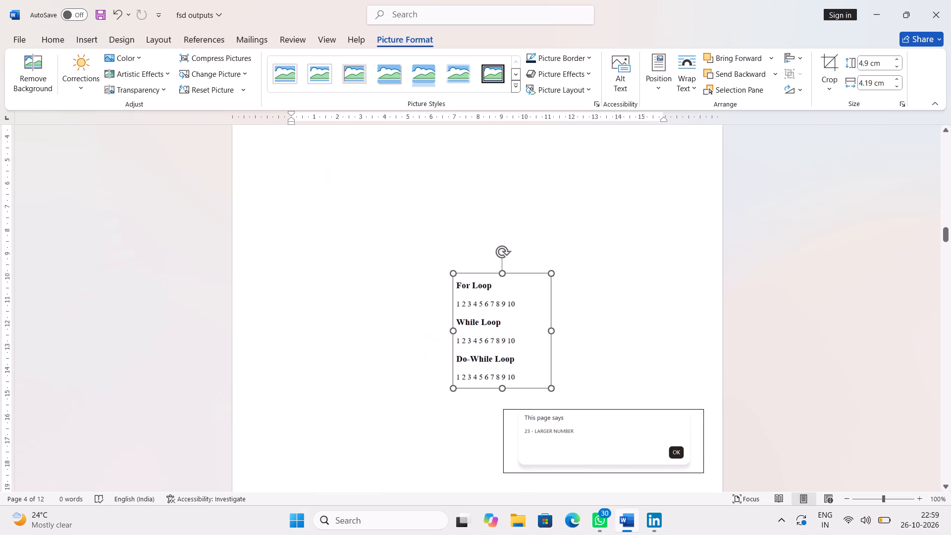
drag(515, 314, 567, 226)
scroll(567, 226, up, 3)
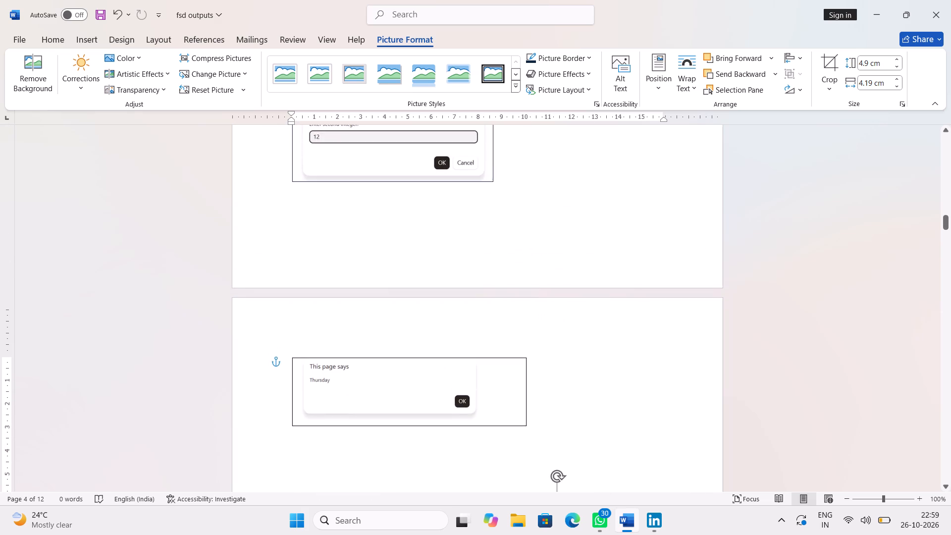
scroll(565, 325, down, 1)
drag(559, 434, 576, 170)
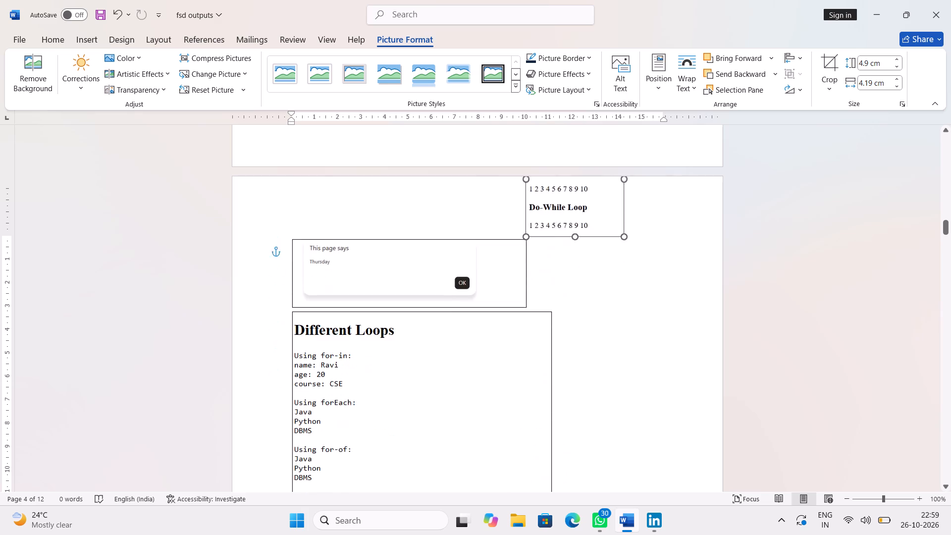
drag(576, 170, 579, 96)
scroll(592, 195, up, 1)
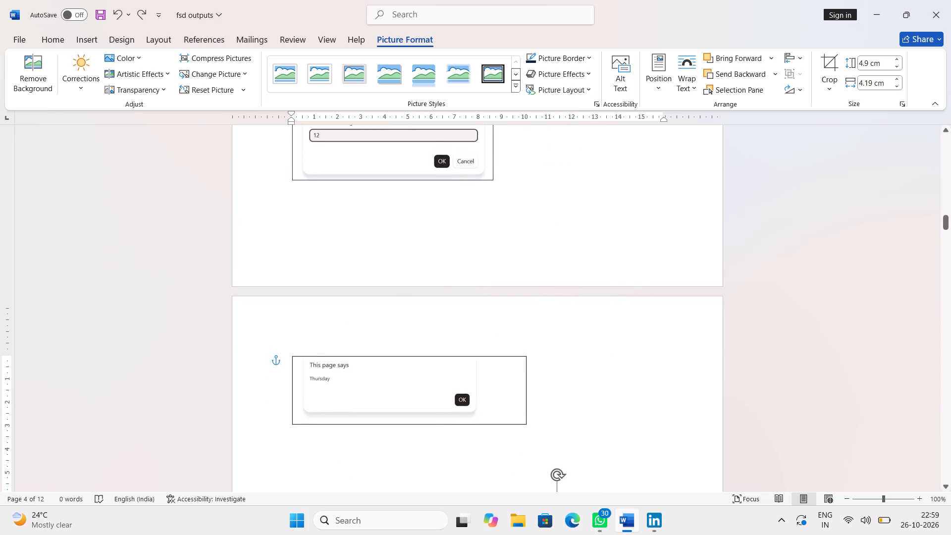
drag(557, 475, 554, 401)
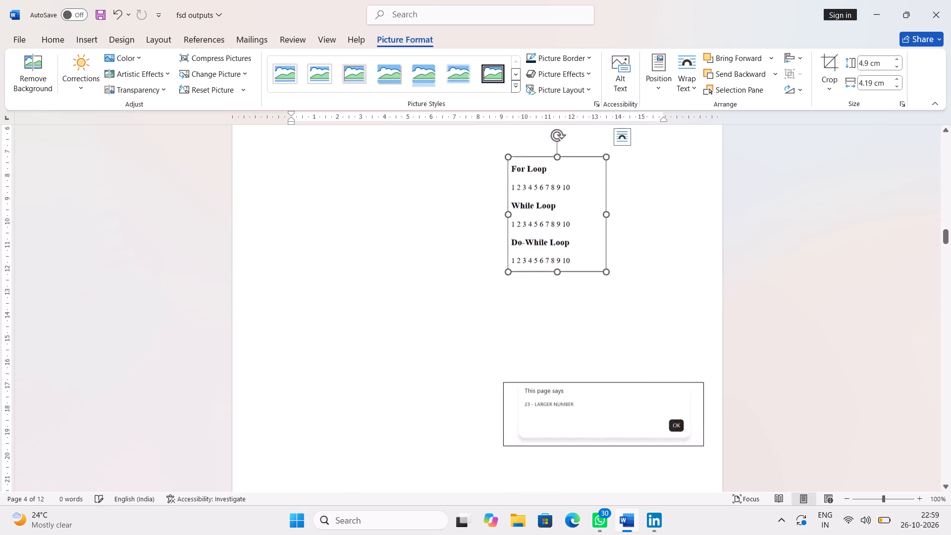
drag(548, 197, 560, 122)
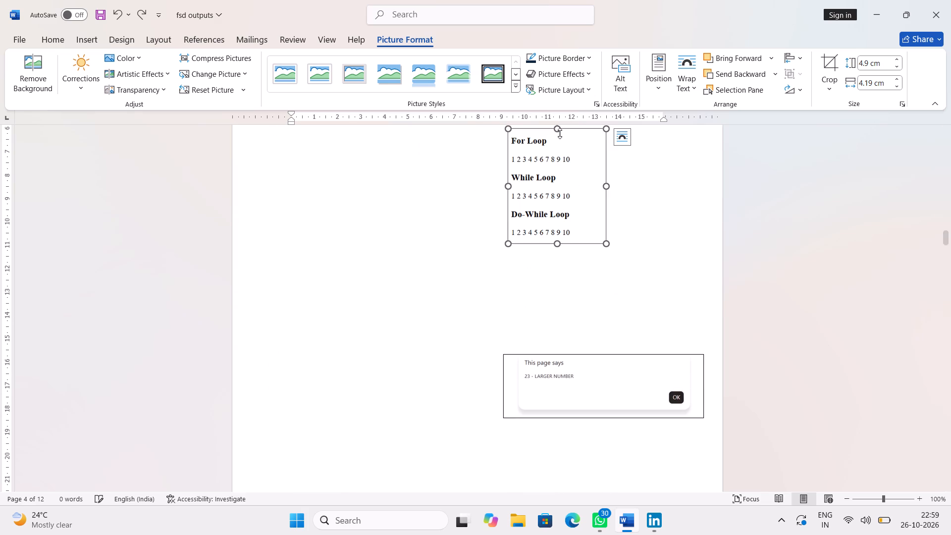
scroll(560, 192, up, 1)
drag(563, 262, 601, 159)
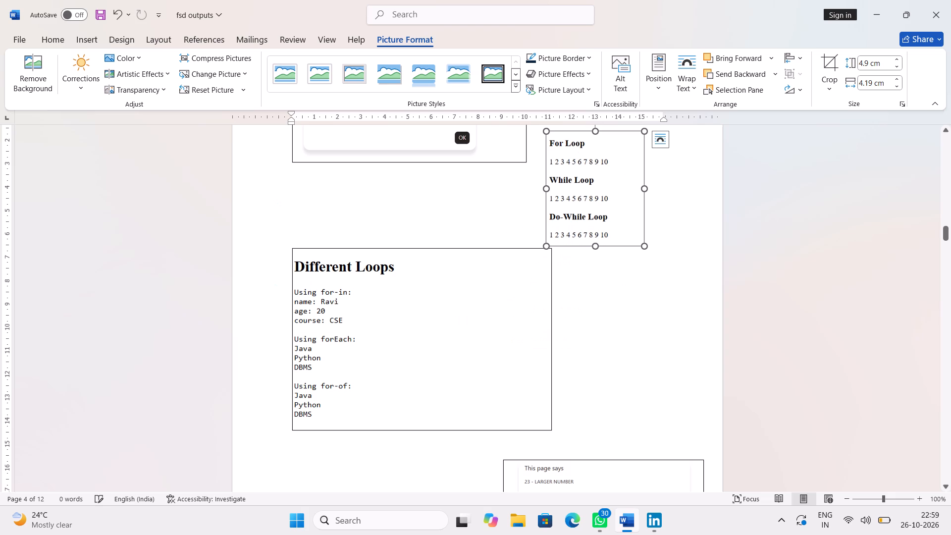
Move the For/While/Do-While Loop picture up to page 3, beside the "Enter first integer" prompt.
scroll(601, 159, up, 1)
drag(591, 309, 588, 200)
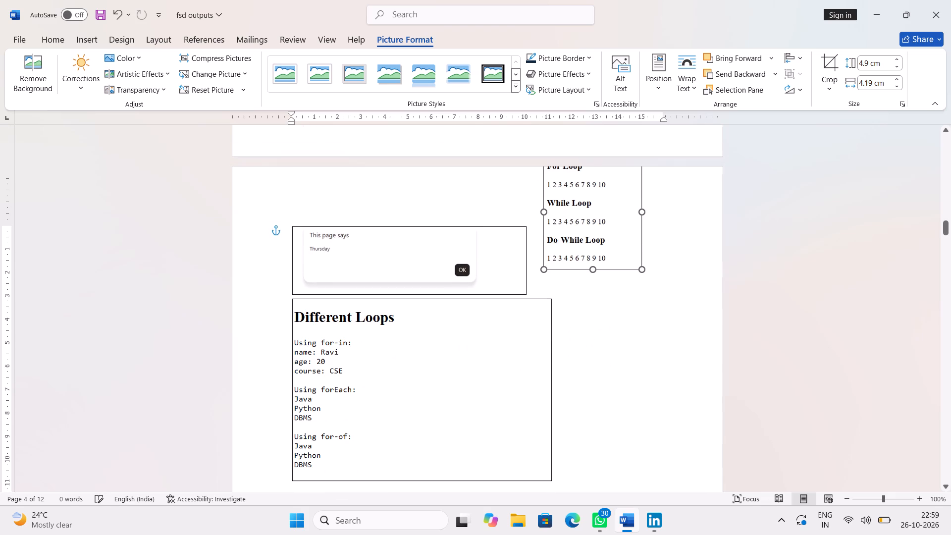
scroll(588, 200, up, 2)
drag(588, 321, 586, 233)
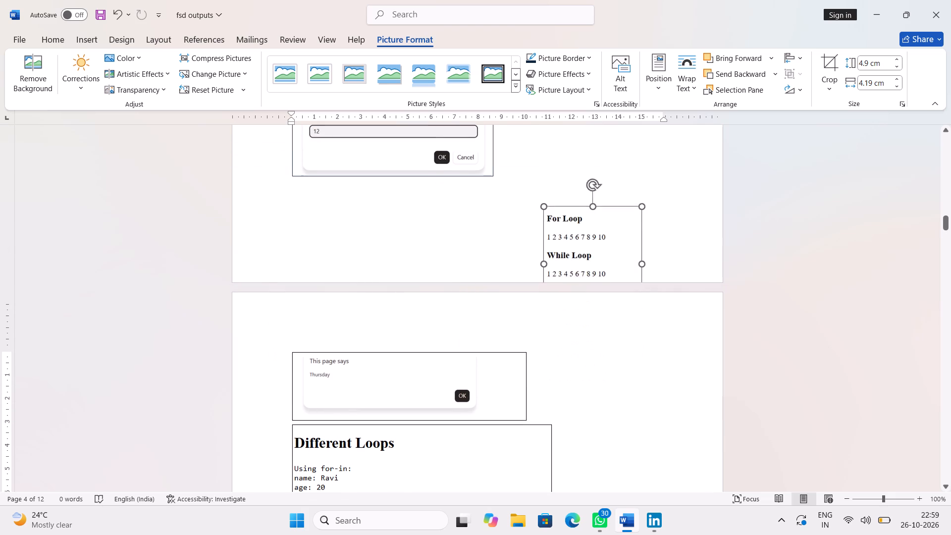
drag(586, 233, 581, 183)
scroll(581, 183, up, 2)
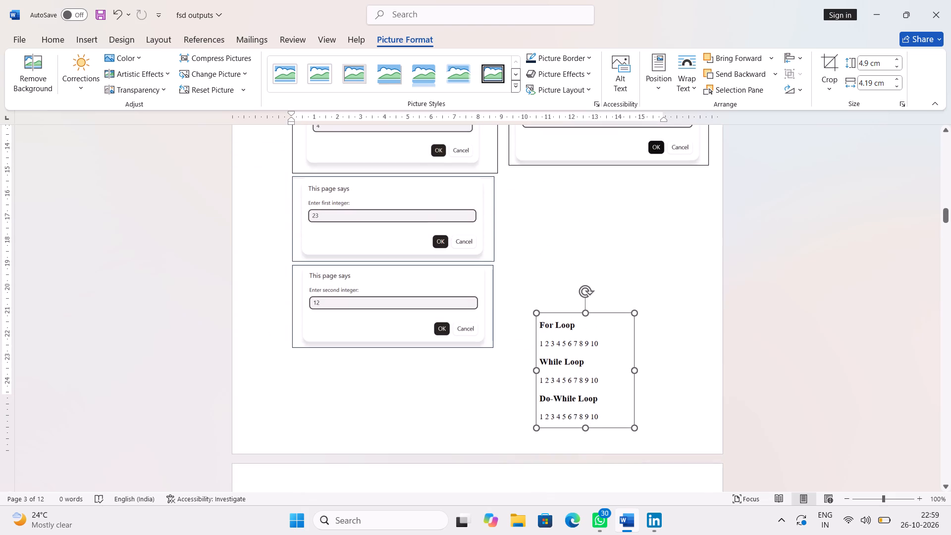
drag(589, 335, 573, 206)
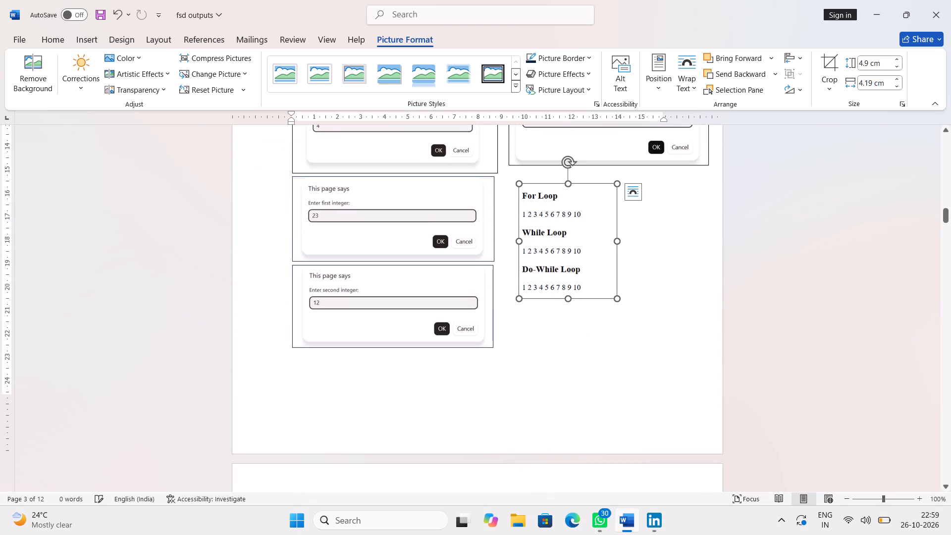
Reposition the For/While/Do-While Loop picture just below the "Enter third integer" prompt, beside the first and second integer prompts.
scroll(646, 329, down, 2)
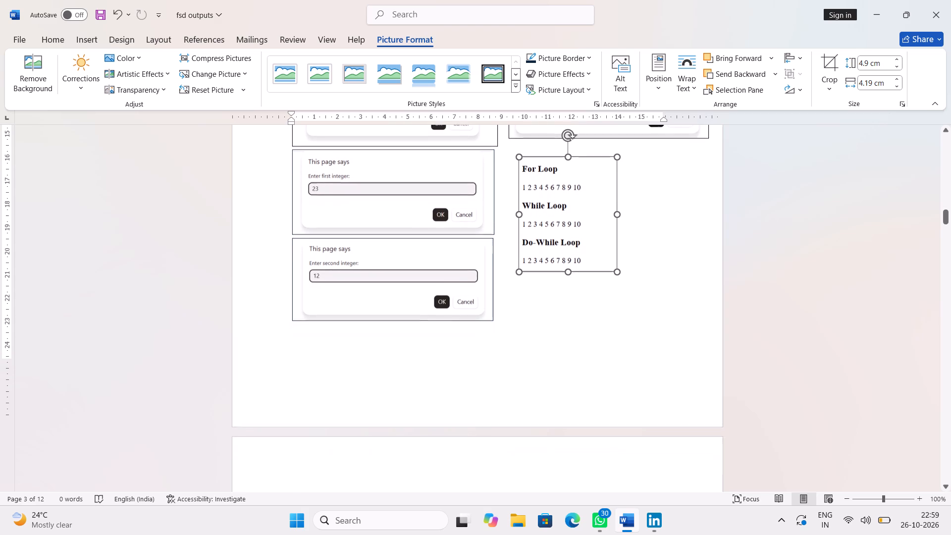
scroll(646, 329, down, 3)
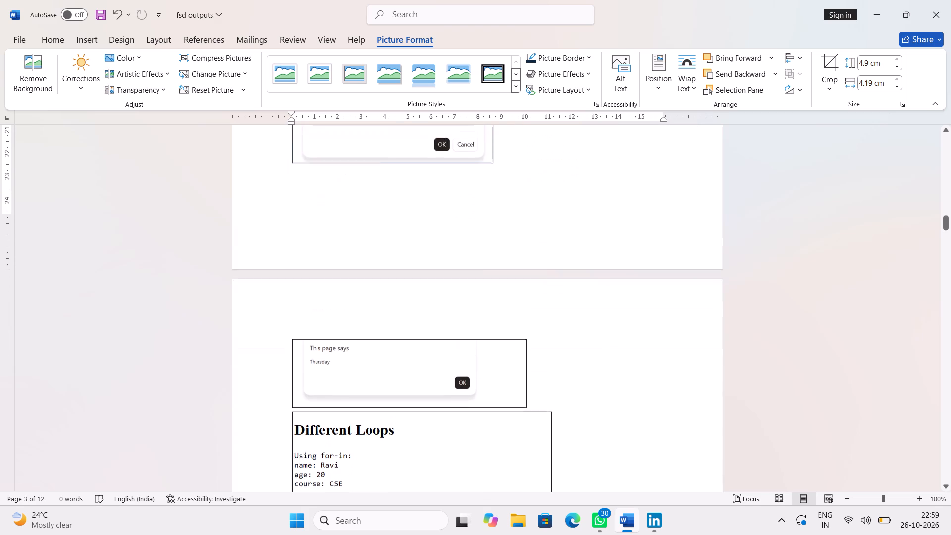
scroll(646, 329, down, 1)
scroll(646, 329, up, 1)
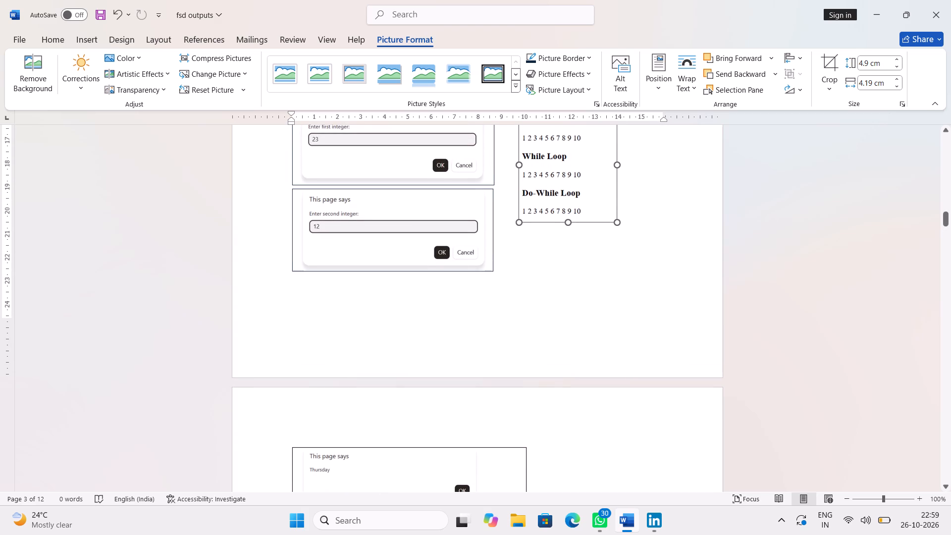
drag(579, 202, 584, 144)
scroll(584, 144, up, 1)
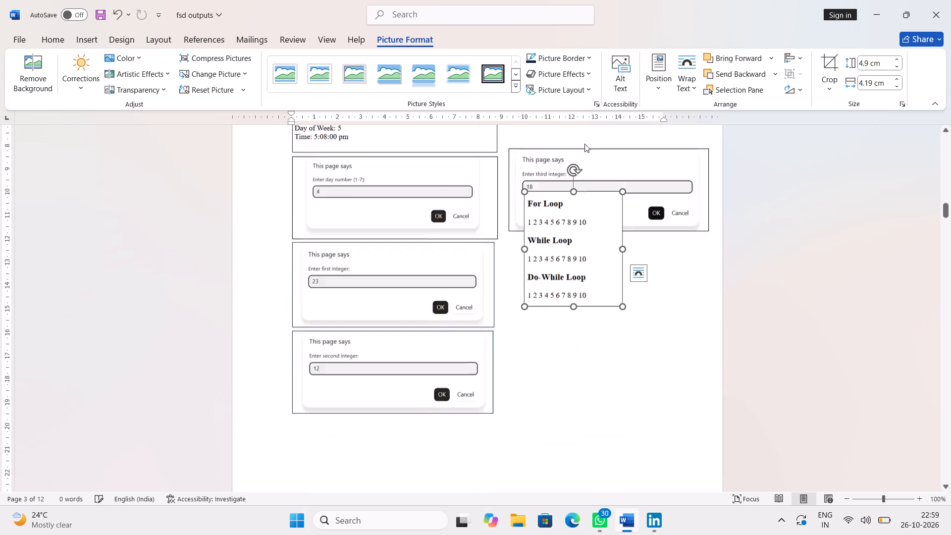
scroll(584, 144, up, 1)
drag(569, 270, 584, 325)
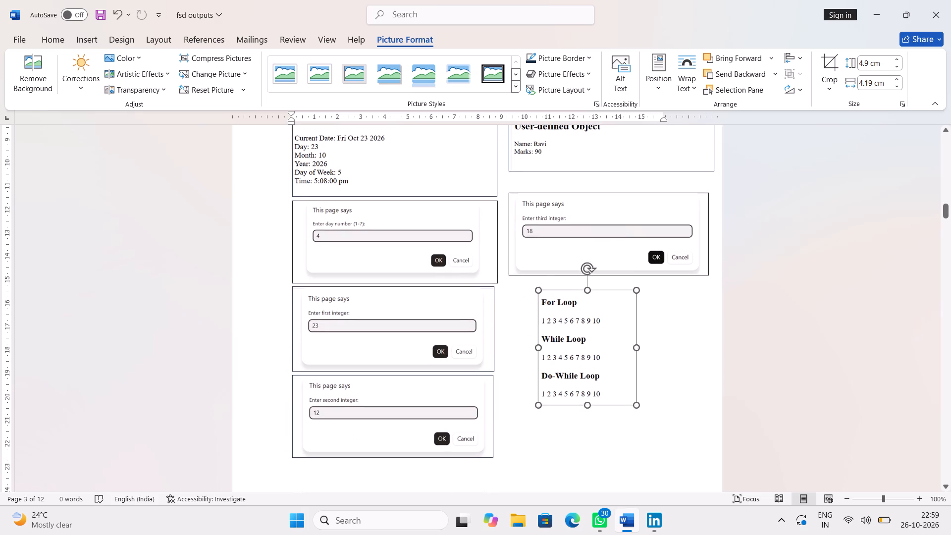
drag(584, 325, 589, 336)
Shrink the Different Loops picture on page 4 to a height of 5.5 cm.
scroll(589, 336, down, 5)
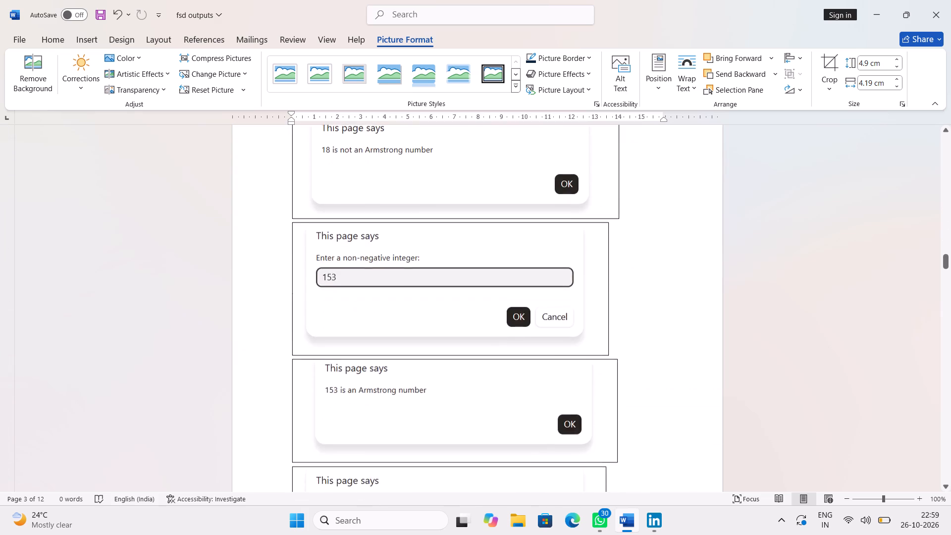
scroll(589, 336, up, 6)
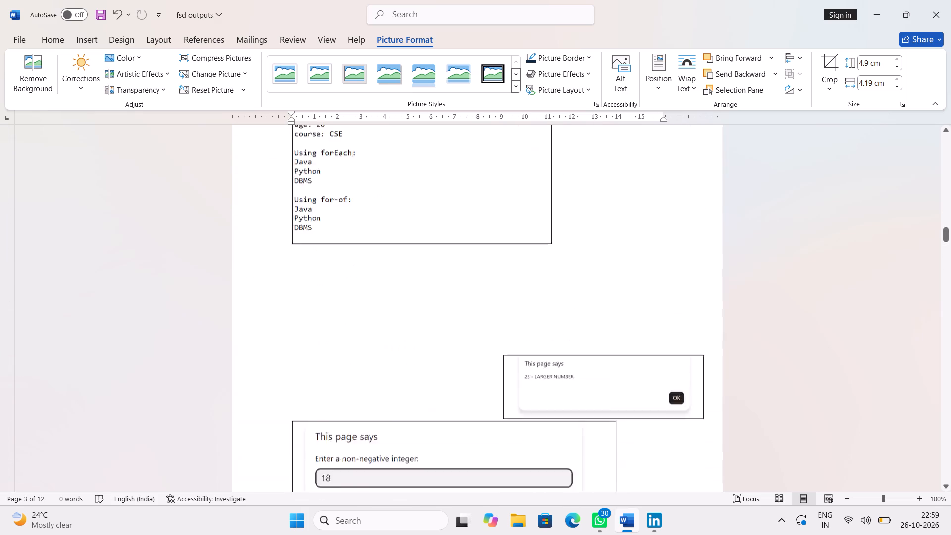
scroll(589, 336, up, 2)
click(468, 359)
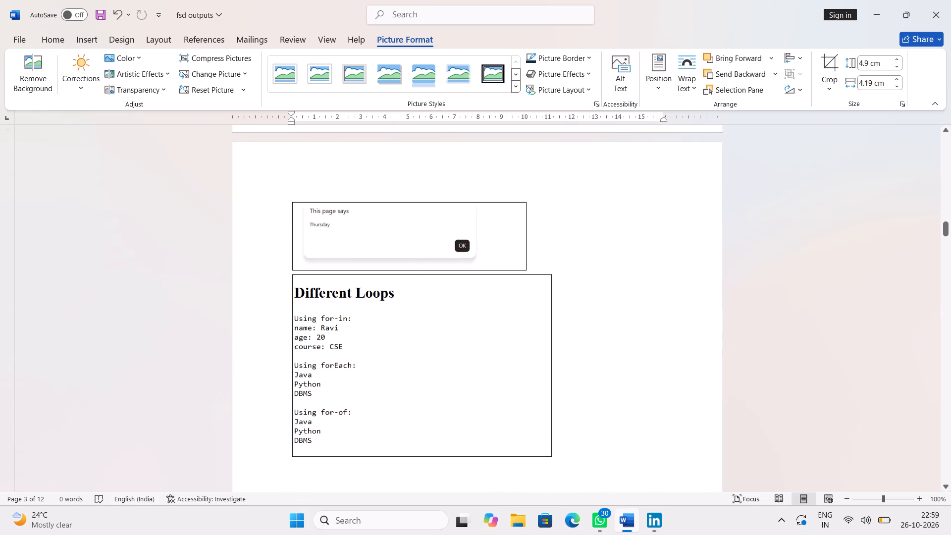
click(468, 359)
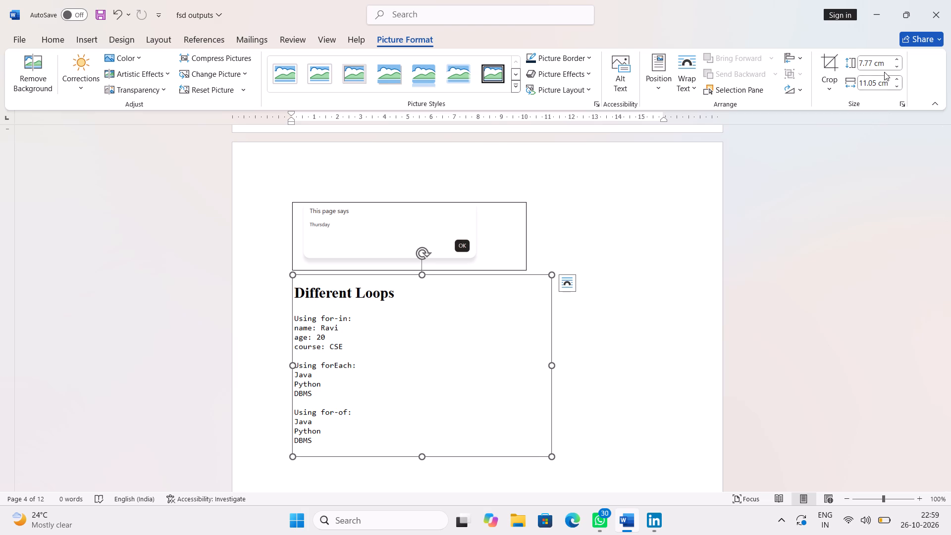
triple_click(897, 67)
triple_click(897, 67)
double_click(897, 67)
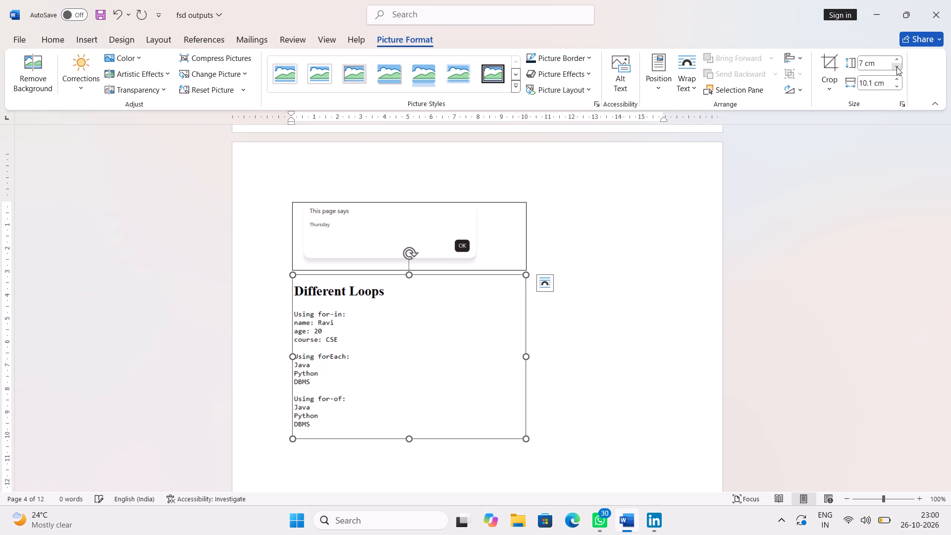
click(897, 67)
triple_click(897, 67)
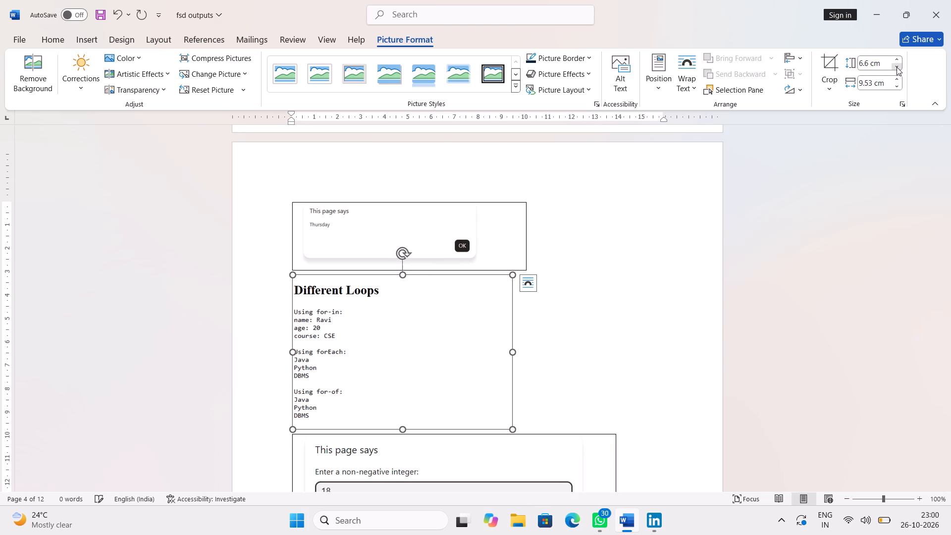
triple_click(897, 67)
triple_click(897, 67)
triple_click(897, 67)
click(897, 67)
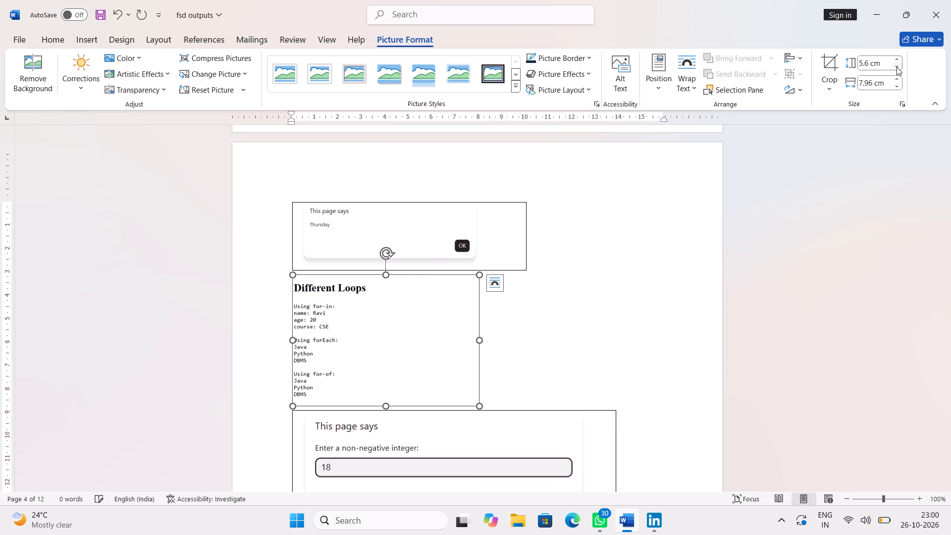
click(897, 66)
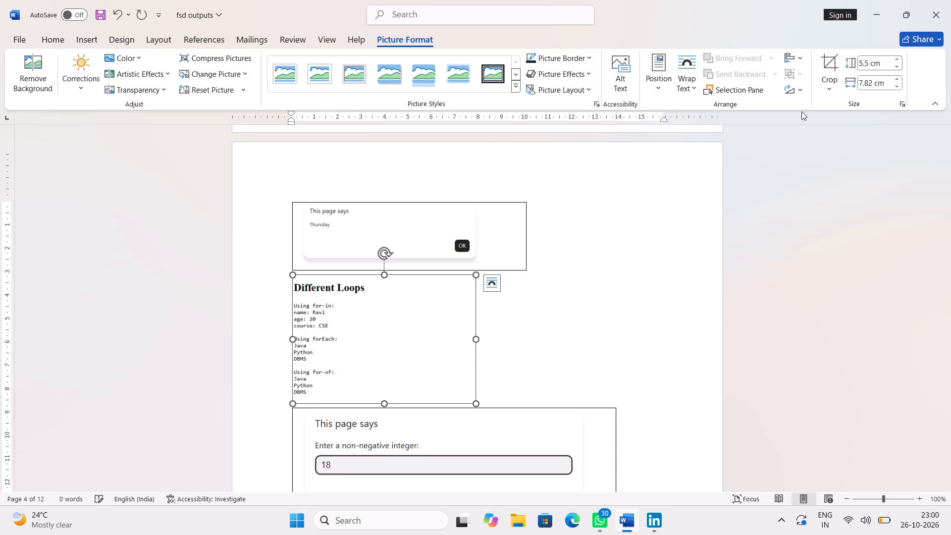
Shrink the "Thursday" alert picture to a height of 2.5 cm.
click(482, 218)
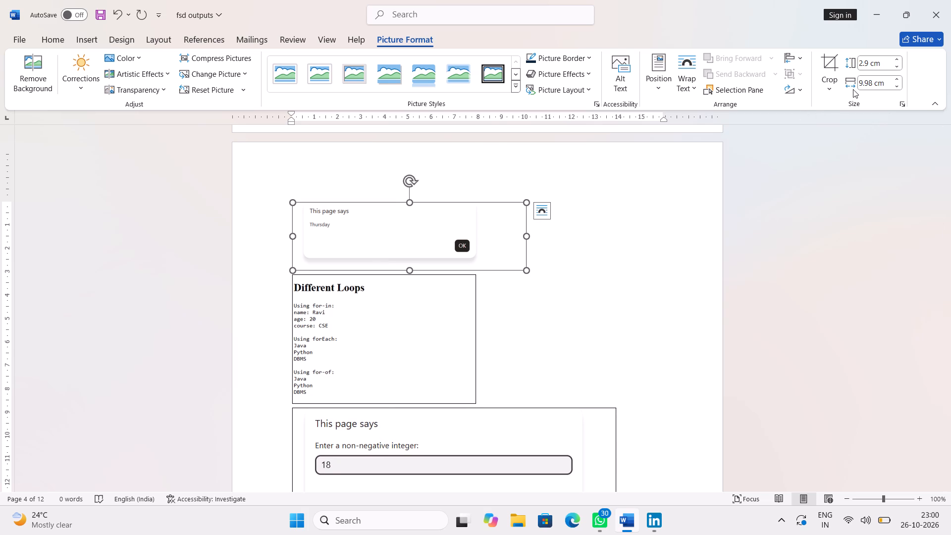
click(898, 65)
triple_click(898, 65)
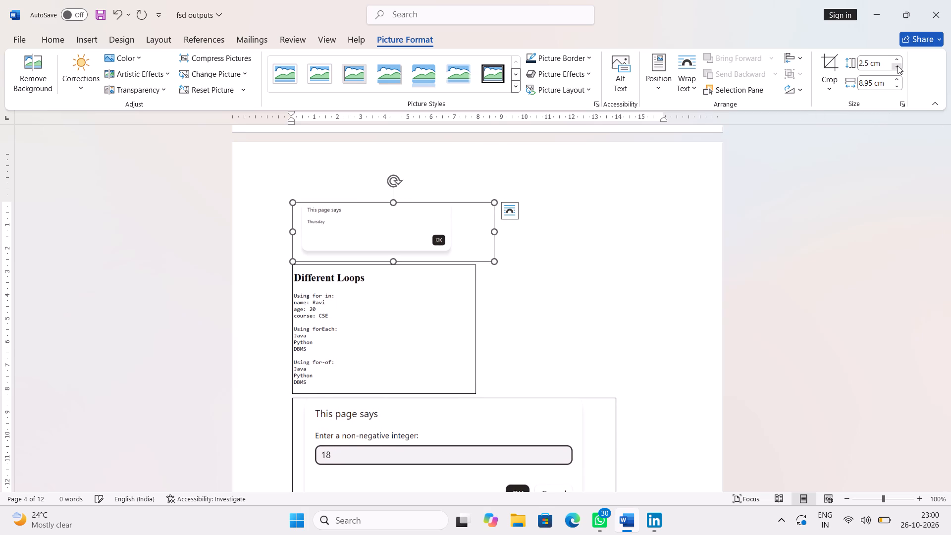
Shrink the "Enter a non-negative integer" prompt picture containing 18 to a height of 3.5 cm.
click(547, 460)
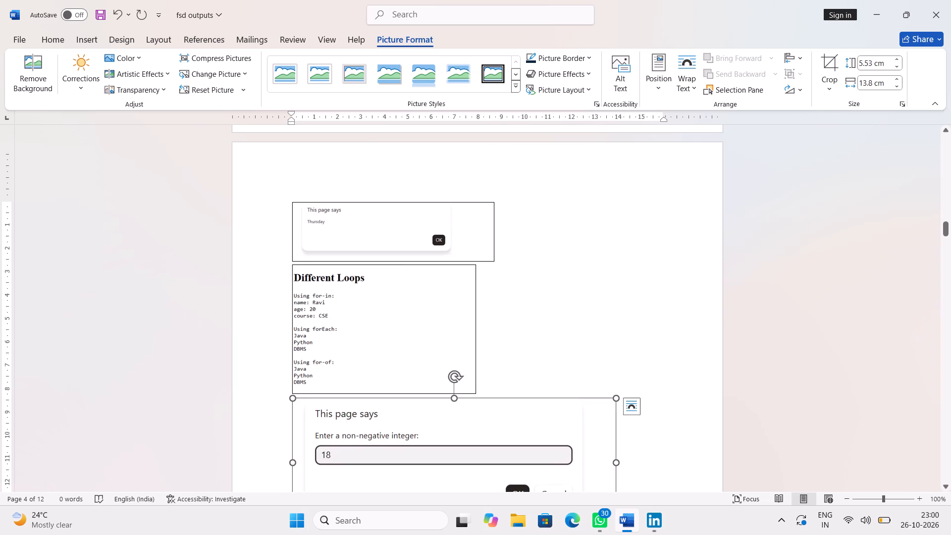
triple_click(897, 69)
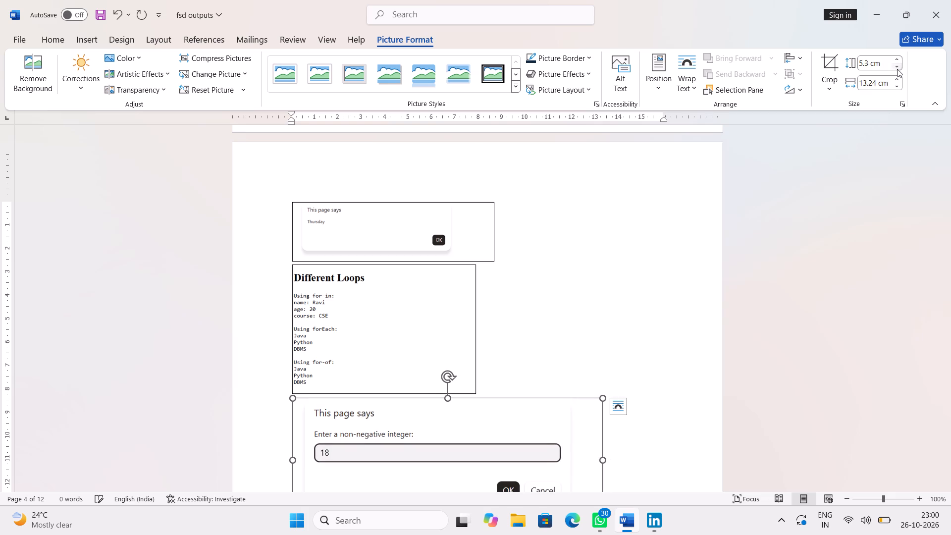
triple_click(897, 69)
triple_click(897, 69)
triple_click(897, 69)
triple_click(897, 69)
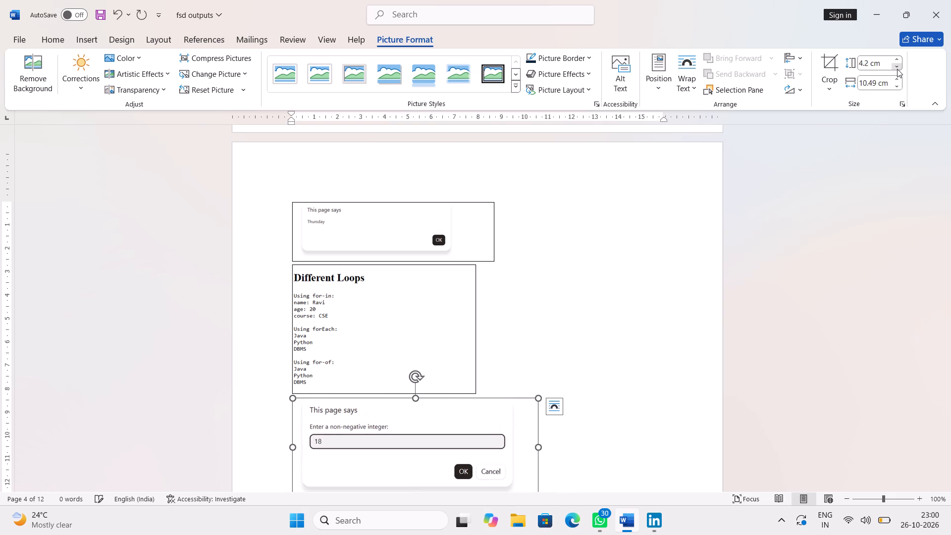
triple_click(897, 69)
triple_click(897, 69)
Move the "23 - LARGER NUMBER" alert picture up page 4, beside the Different Loops picture.
scroll(656, 256, down, 1)
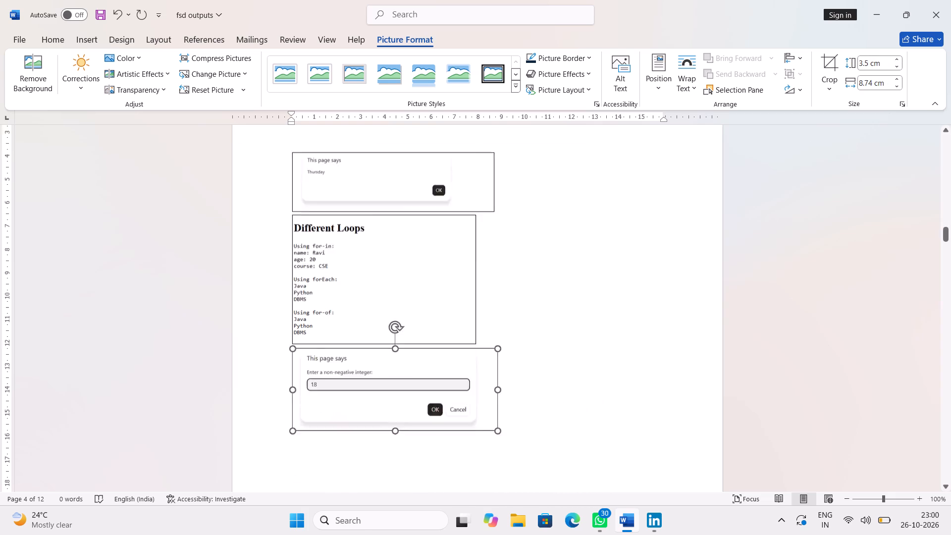
scroll(656, 256, down, 1)
click(612, 429)
drag(612, 429, 608, 325)
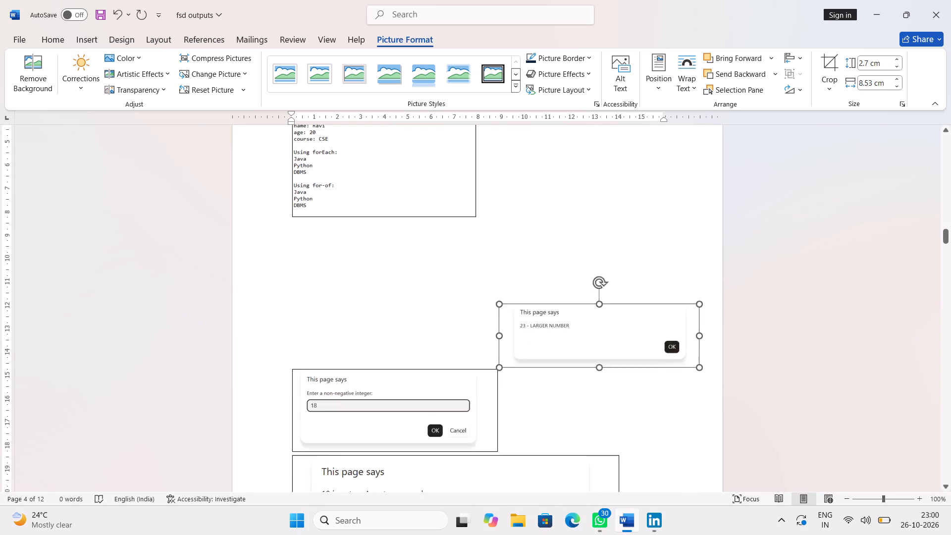
drag(608, 325, 604, 156)
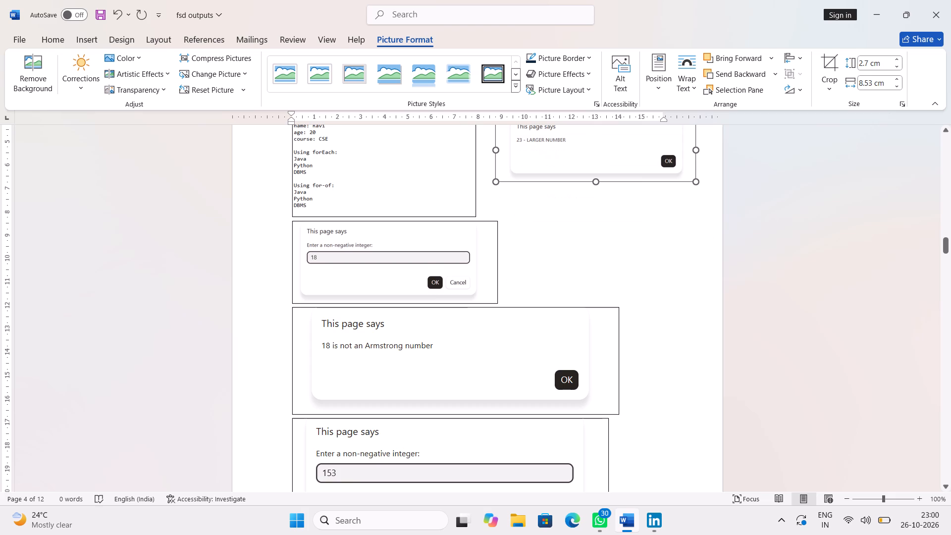
scroll(614, 229, up, 3)
drag(597, 293, 595, 293)
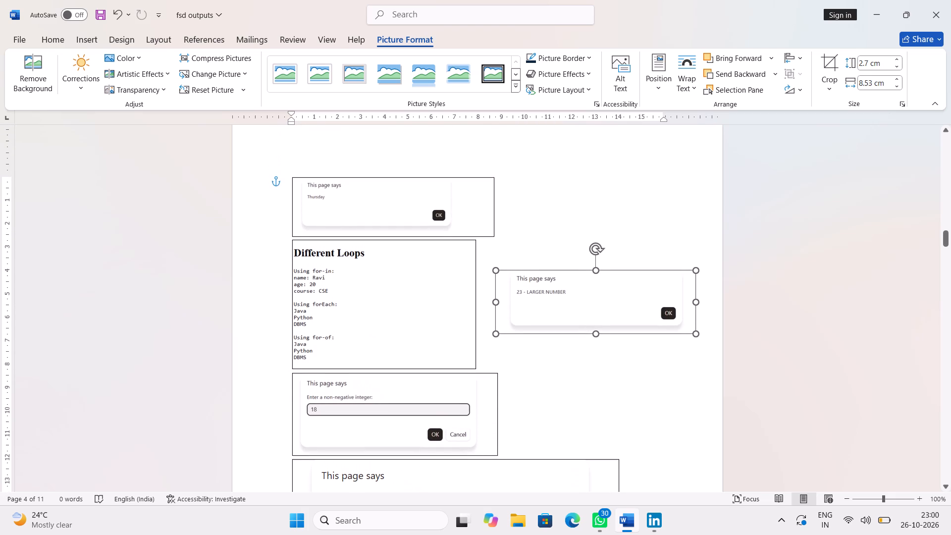
drag(595, 293, 603, 276)
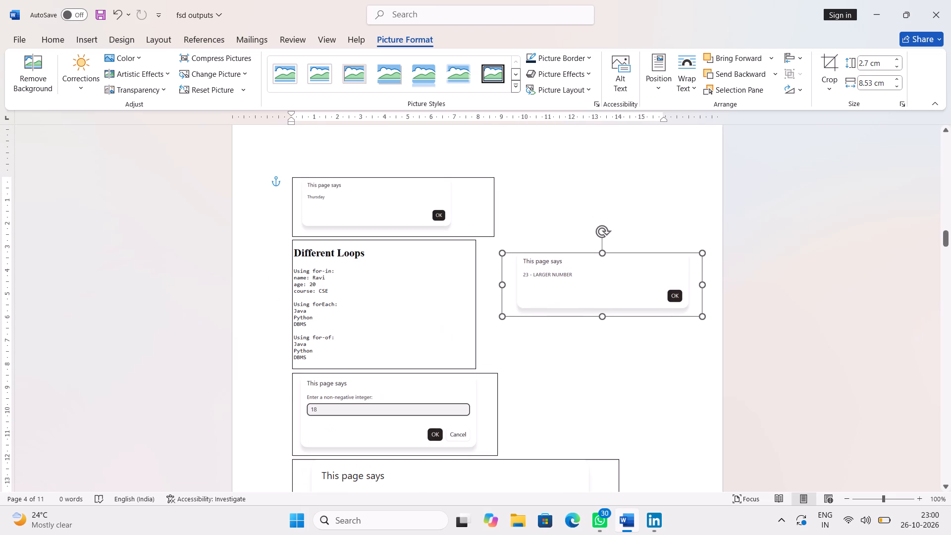
Move the "23 - LARGER NUMBER" alert picture slightly closer to the Different Loops picture.
drag(603, 276, 587, 273)
Shrink the "18 is not an Armstrong number" alert picture on page 4 to a height of 2.9 cm.
scroll(609, 315, down, 2)
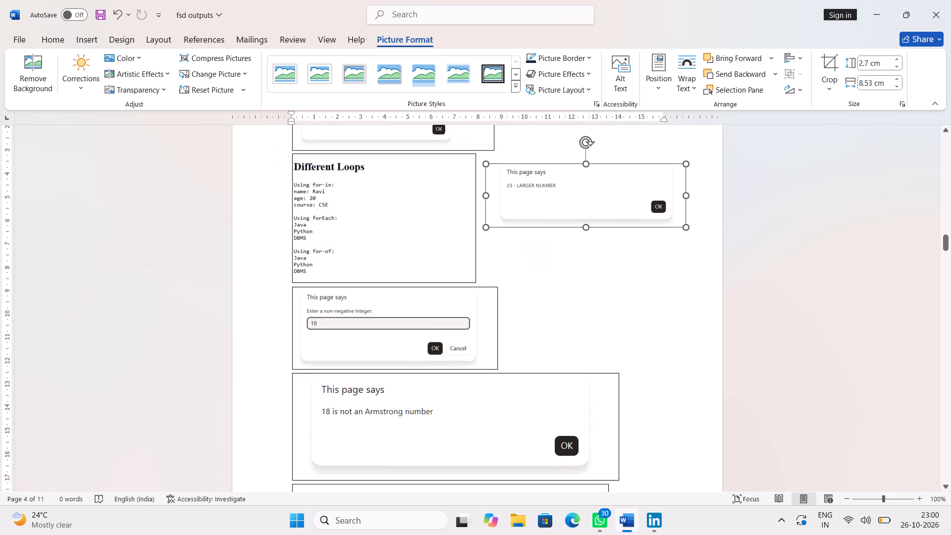
scroll(609, 315, down, 1)
click(573, 351)
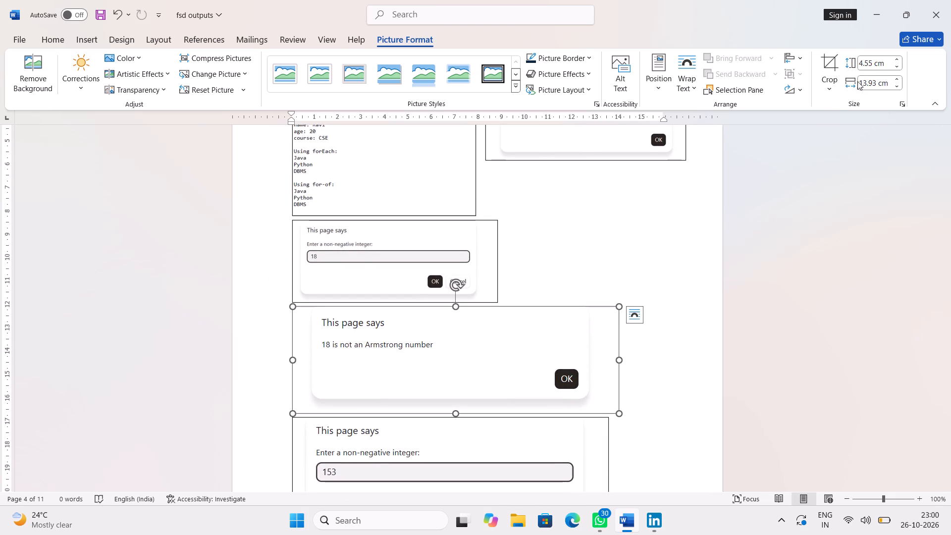
triple_click(898, 66)
triple_click(898, 66)
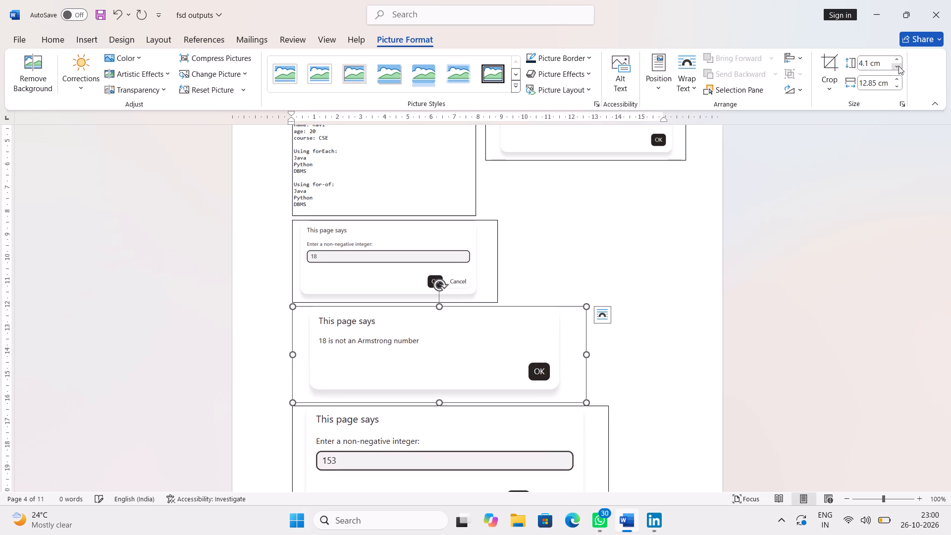
triple_click(898, 66)
triple_click(898, 66)
triple_click(898, 66)
click(898, 66)
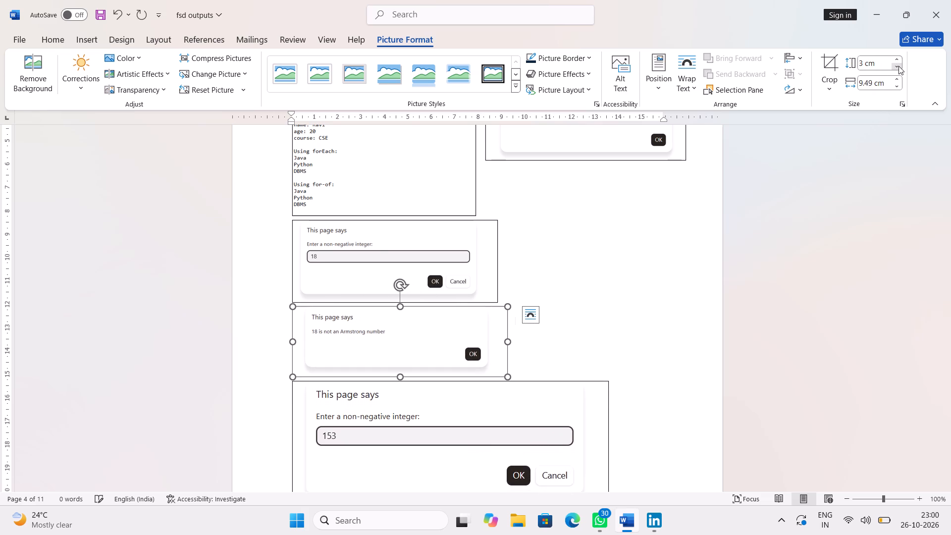
click(898, 66)
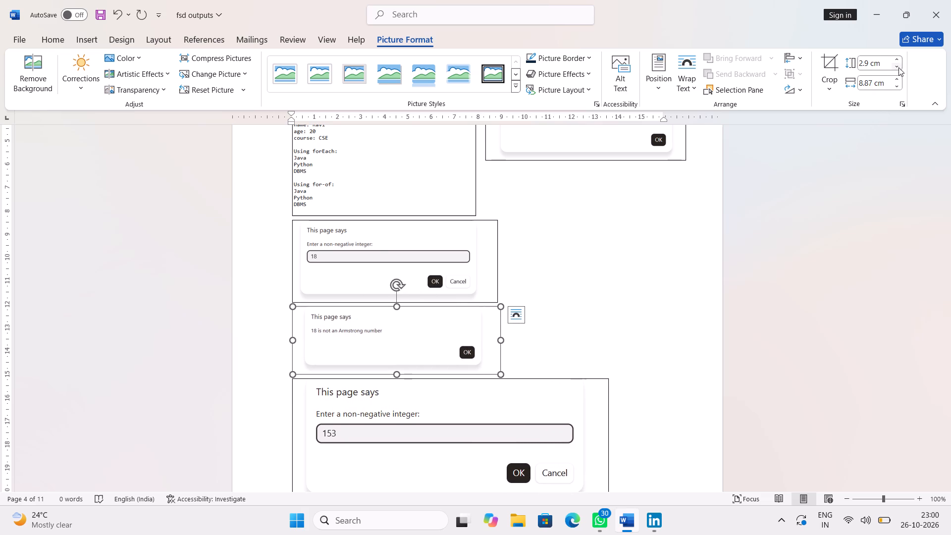
Shrink the "Enter a non-negative integer" prompt picture containing 153 to a height of 3.8 cm.
click(594, 421)
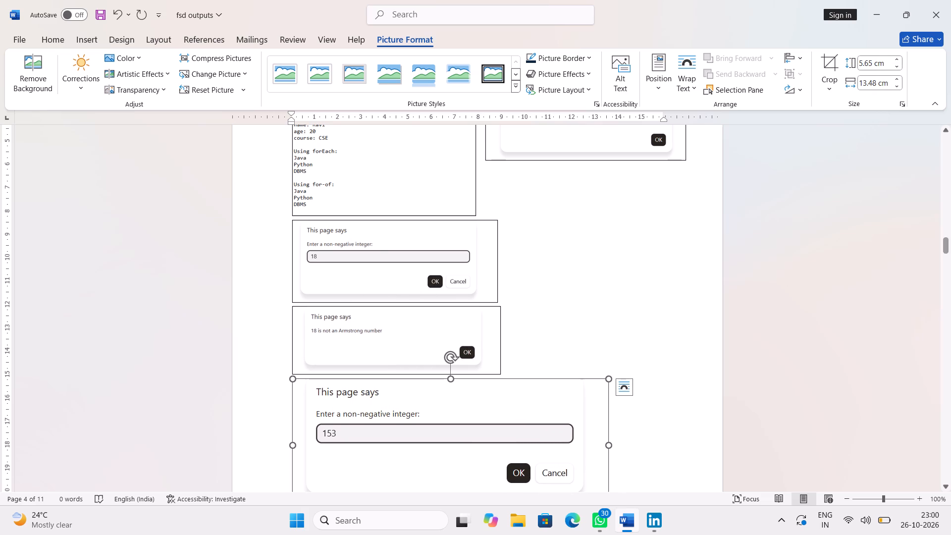
triple_click(894, 67)
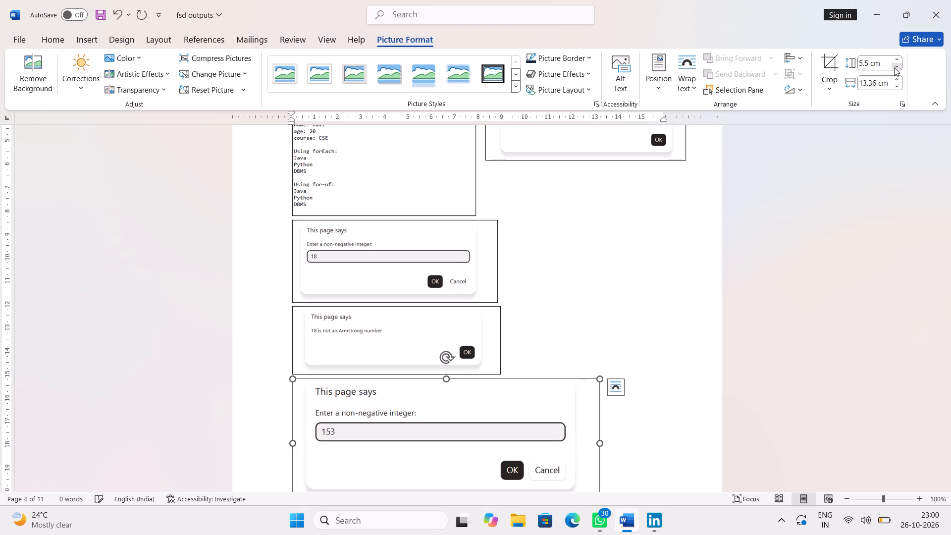
triple_click(894, 67)
triple_click(894, 67)
triple_click(894, 67)
triple_click(894, 67)
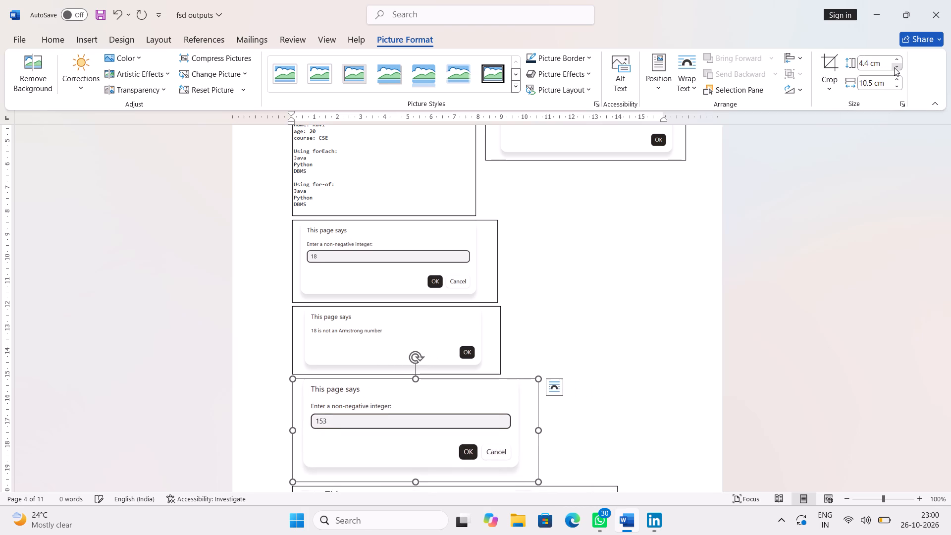
triple_click(894, 67)
triple_click(894, 67)
click(894, 67)
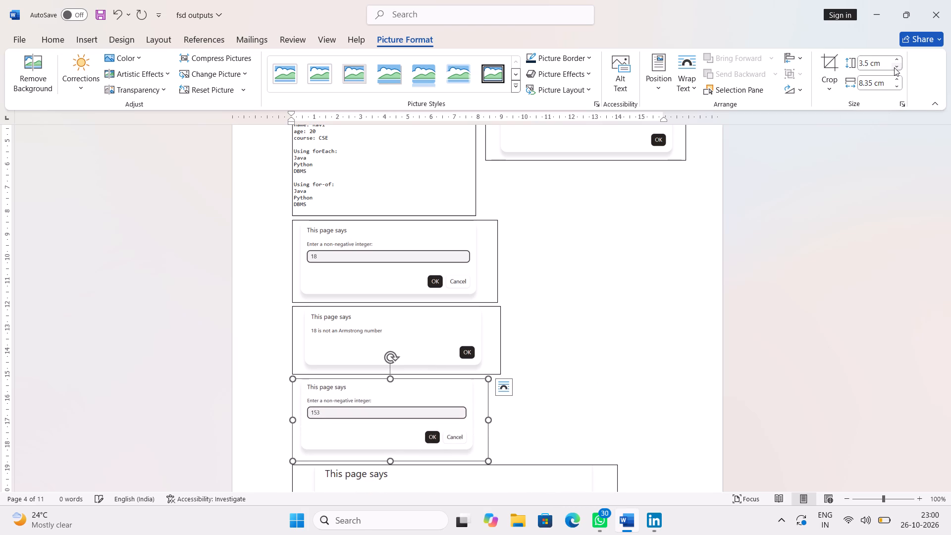
triple_click(896, 57)
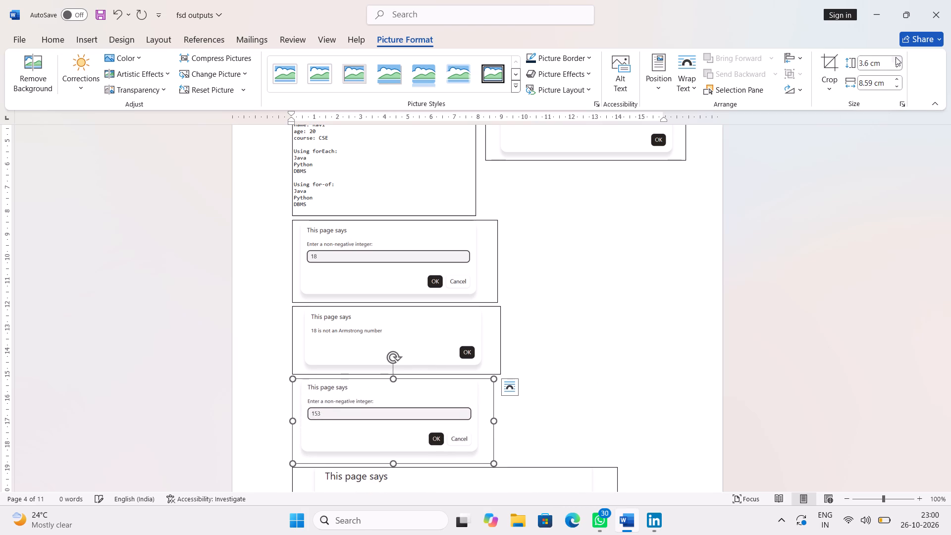
Shrink the "153 is an Armstrong number" alert picture at the end of page 4 to a height of 3 cm.
scroll(798, 190, down, 2)
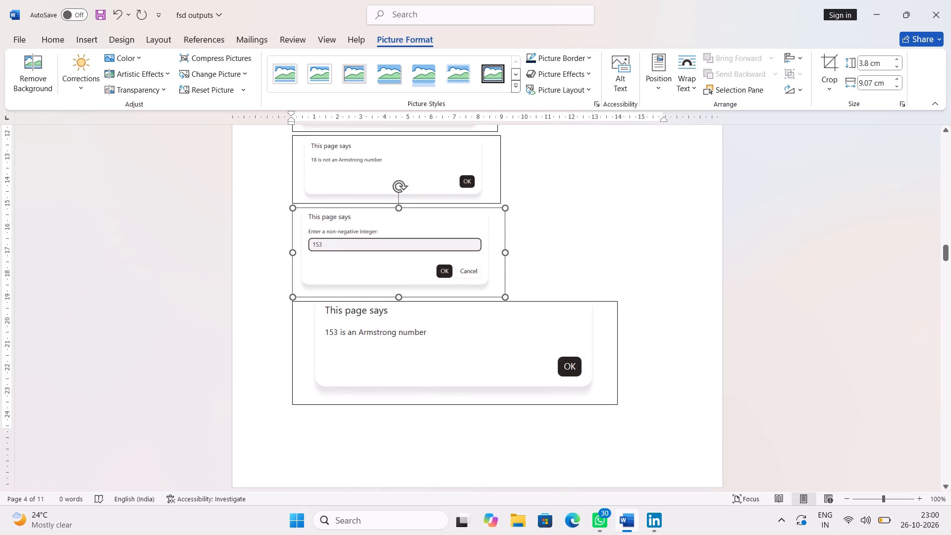
click(572, 344)
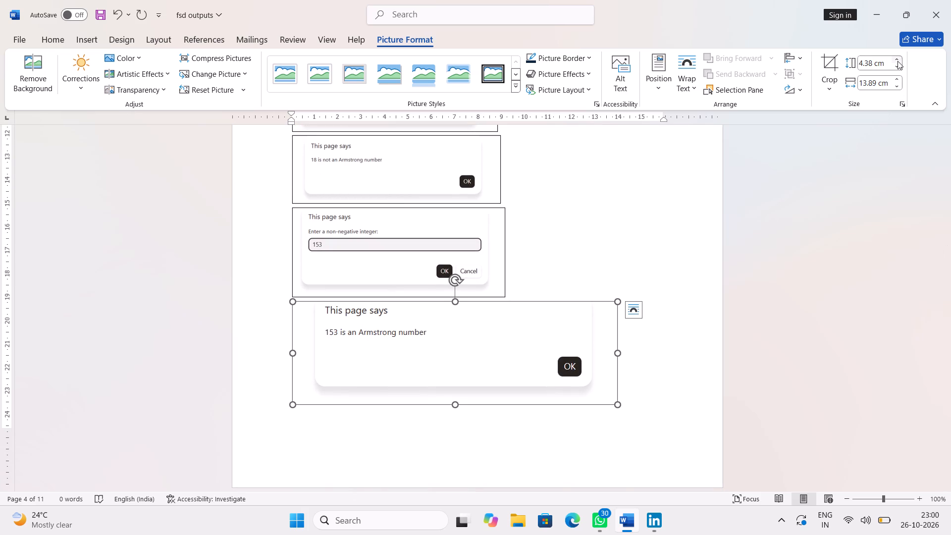
triple_click(896, 69)
triple_click(896, 69)
triple_click(896, 69)
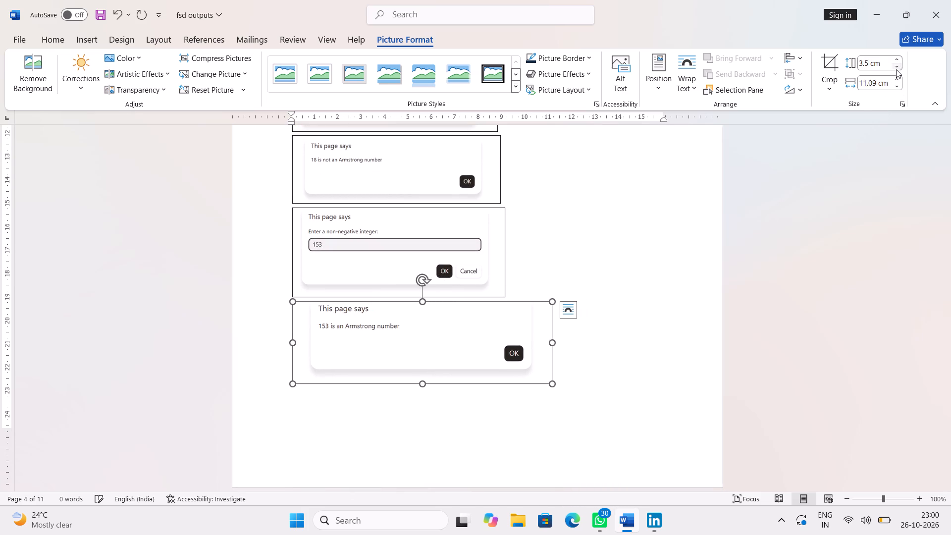
triple_click(896, 69)
double_click(896, 69)
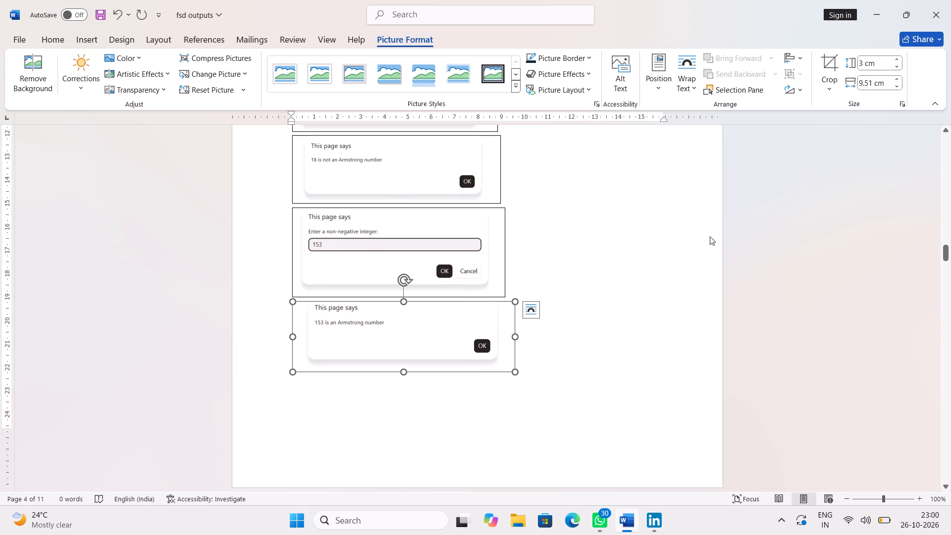
Shrink the "Enter deposited amount" prompt picture containing 2457 on page 5 to a height of 3.5 cm.
scroll(696, 243, up, 1)
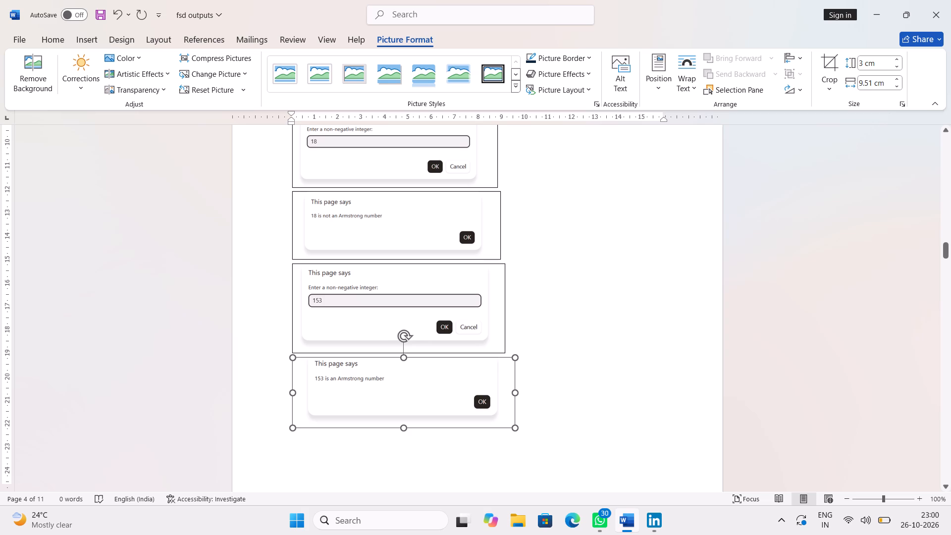
scroll(696, 243, up, 1)
scroll(577, 250, down, 2)
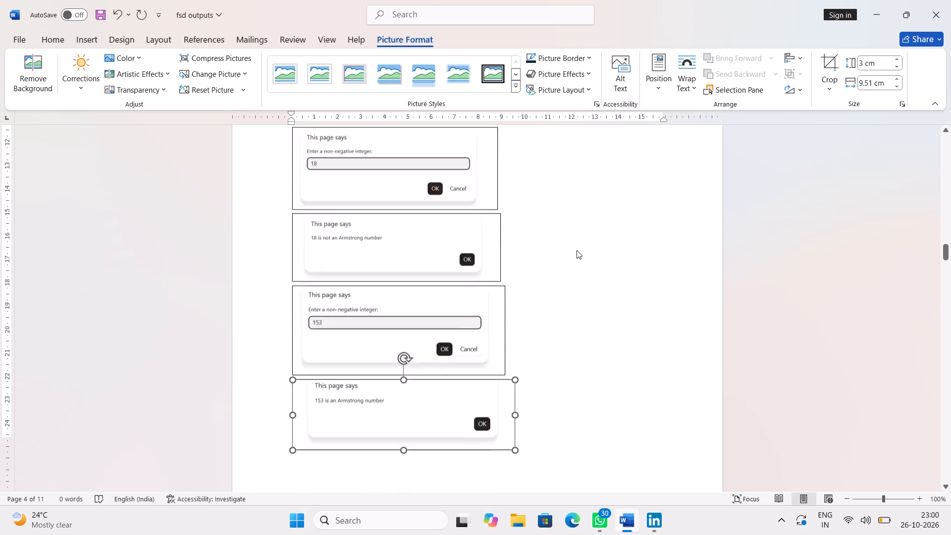
scroll(577, 250, down, 3)
click(556, 320)
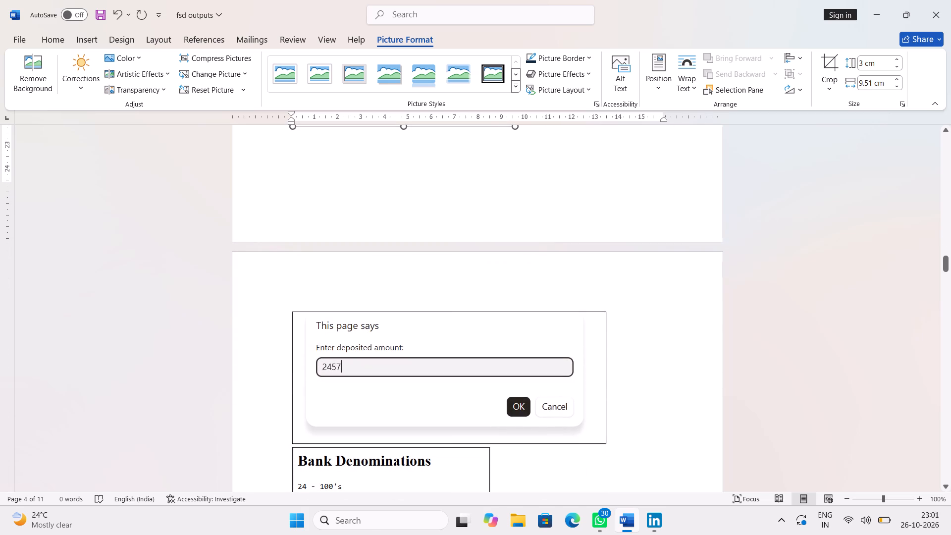
triple_click(897, 66)
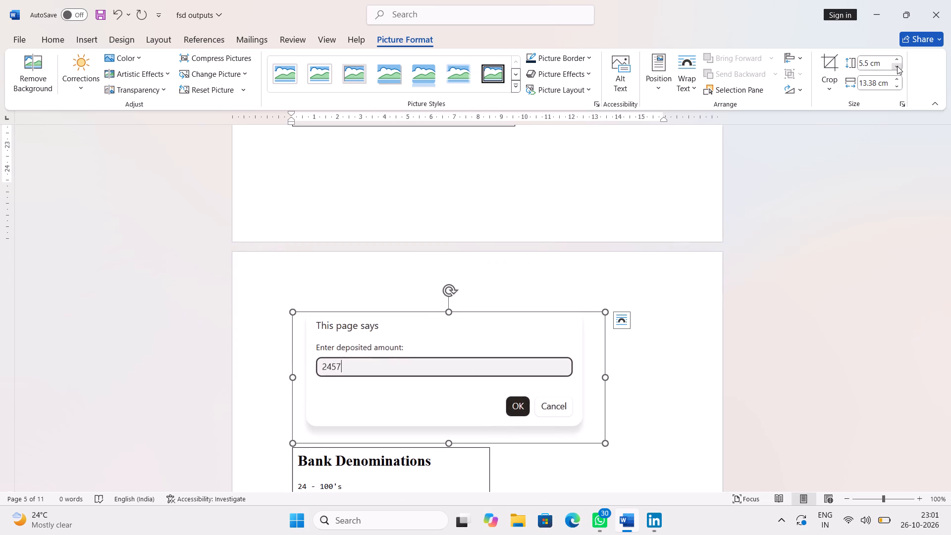
triple_click(897, 66)
triple_click(897, 66)
triple_click(897, 66)
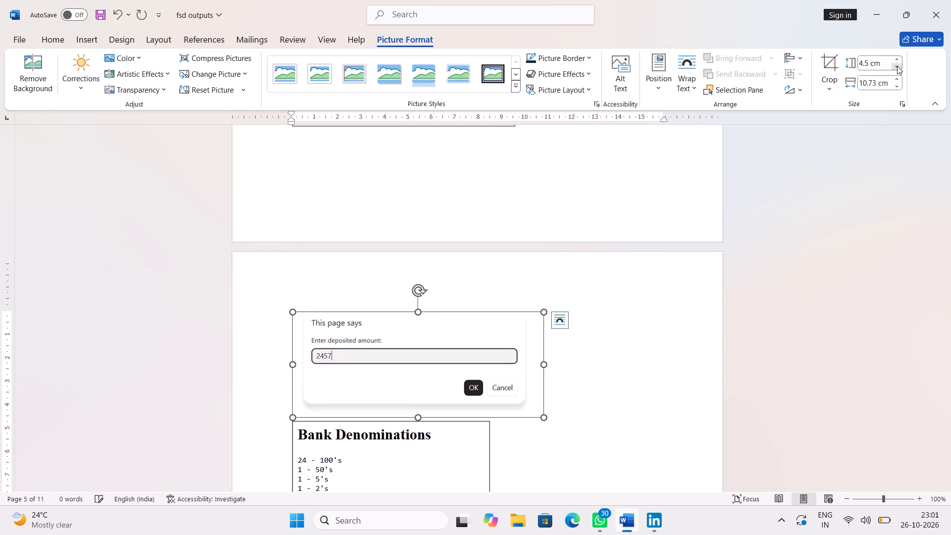
triple_click(897, 66)
triple_click(897, 66)
double_click(897, 66)
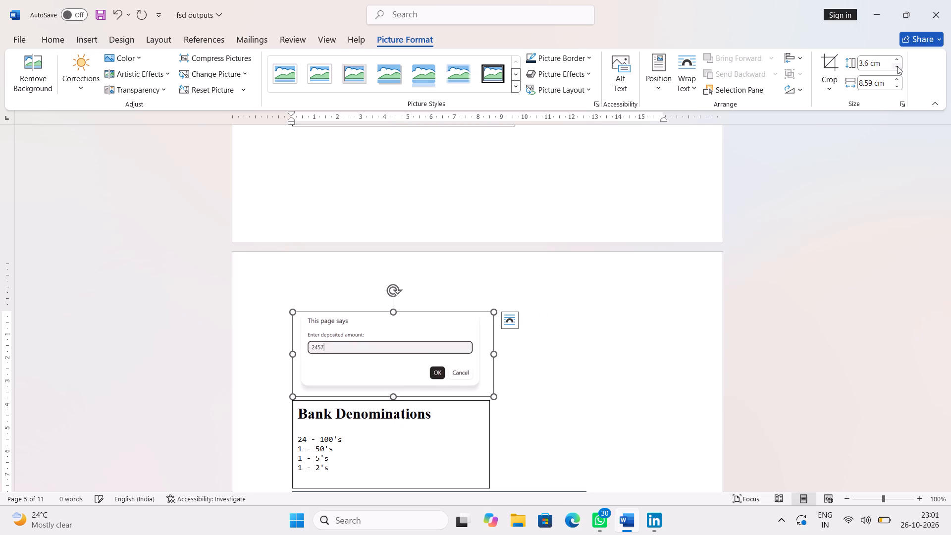
click(897, 66)
Shrink the "Enter a number" prompt picture containing 5, below Bank Denominations, to a height of 3.6 cm.
scroll(665, 328, down, 1)
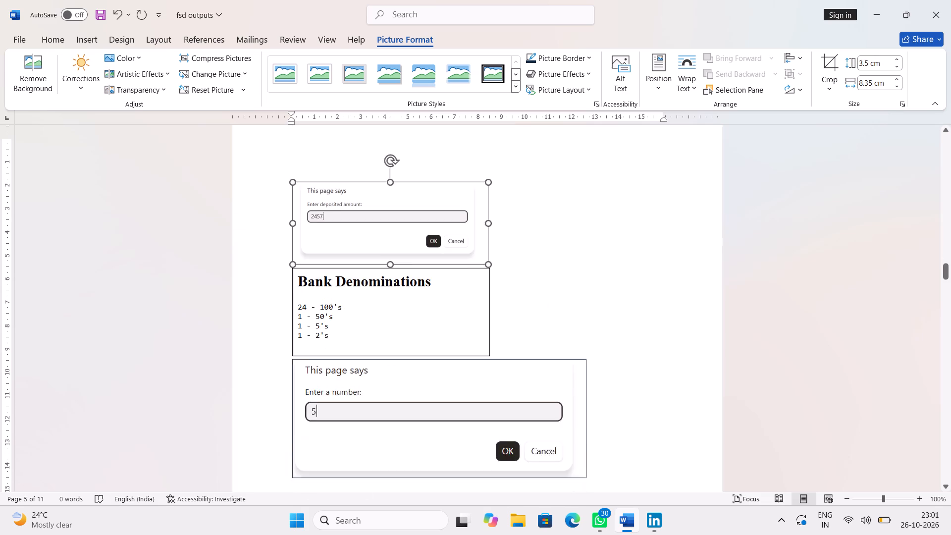
scroll(665, 328, down, 1)
click(557, 351)
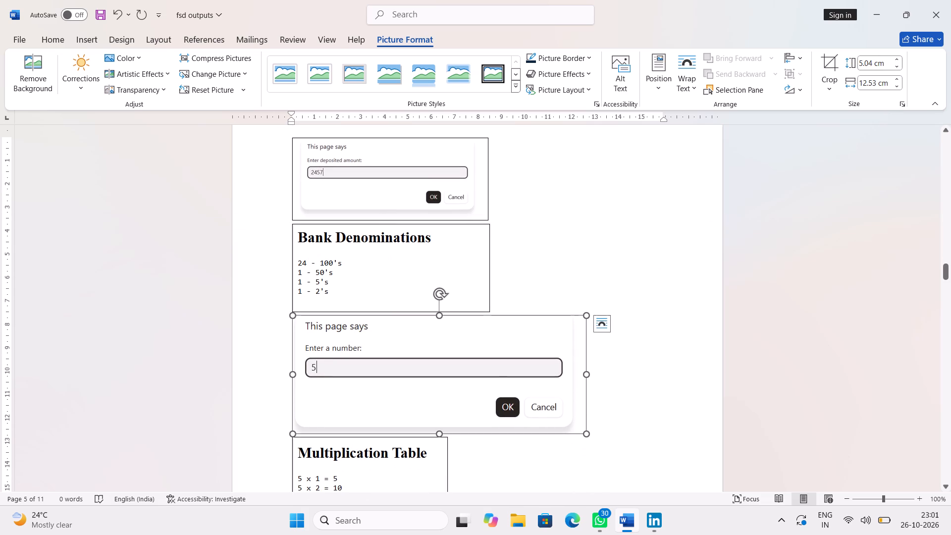
triple_click(895, 67)
triple_click(895, 67)
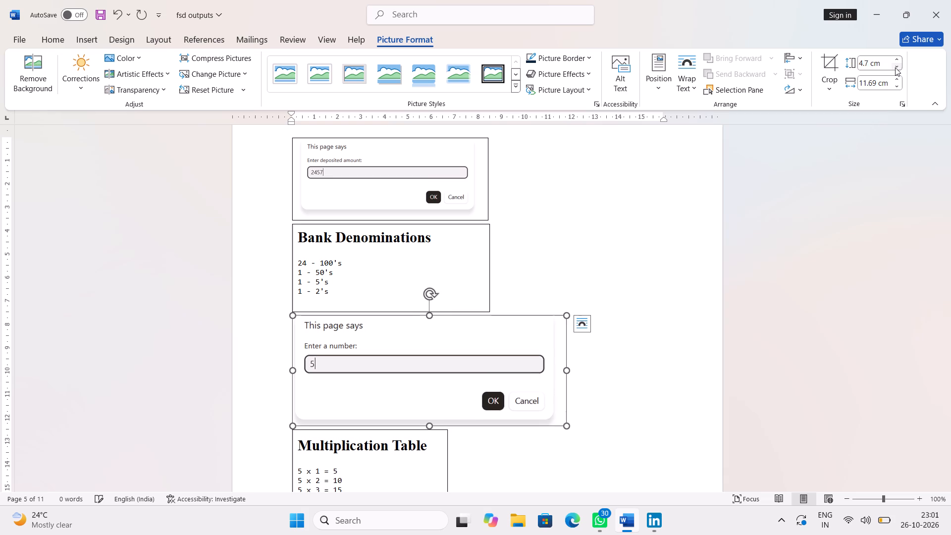
triple_click(895, 67)
triple_click(895, 67)
triple_click(895, 67)
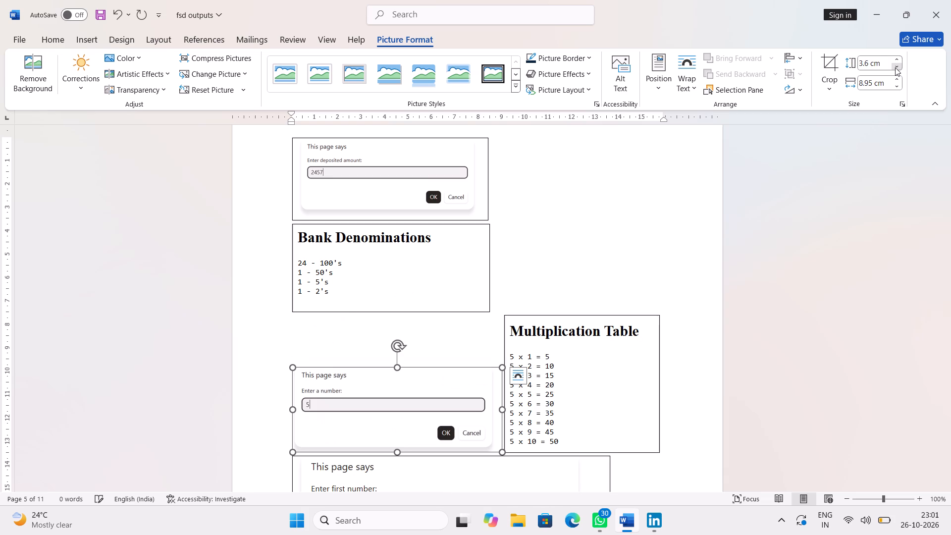
Shrink the Multiplication Table picture on page 5 to a height of 4.7 cm.
scroll(658, 294, down, 1)
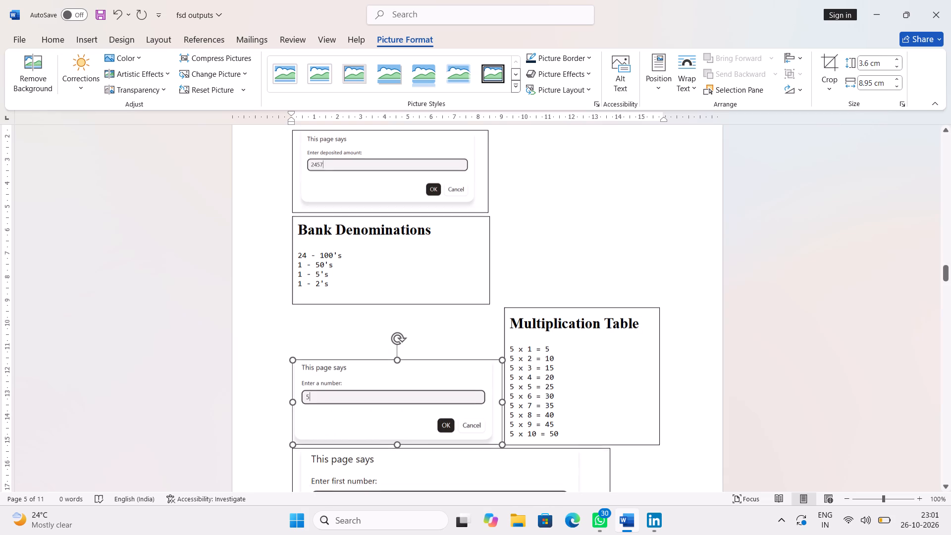
scroll(658, 294, down, 1)
click(614, 295)
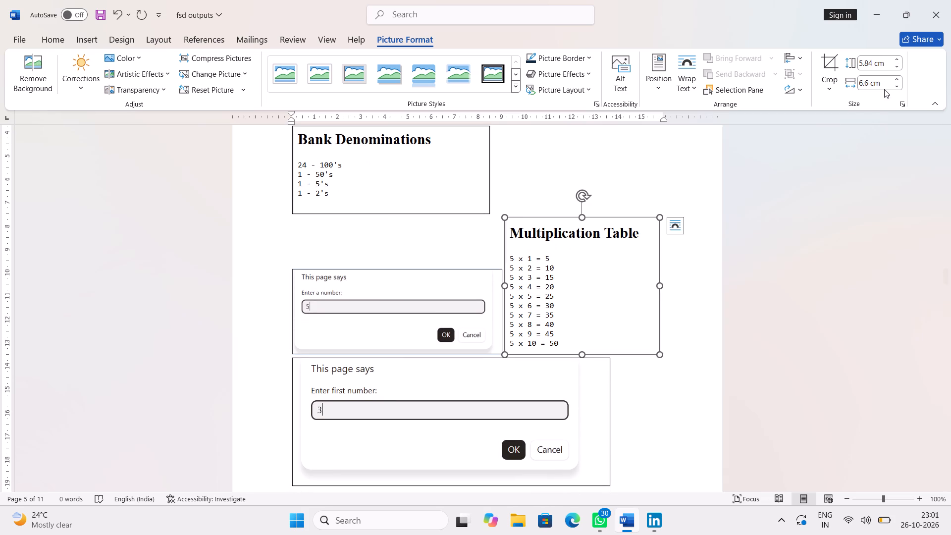
triple_click(898, 68)
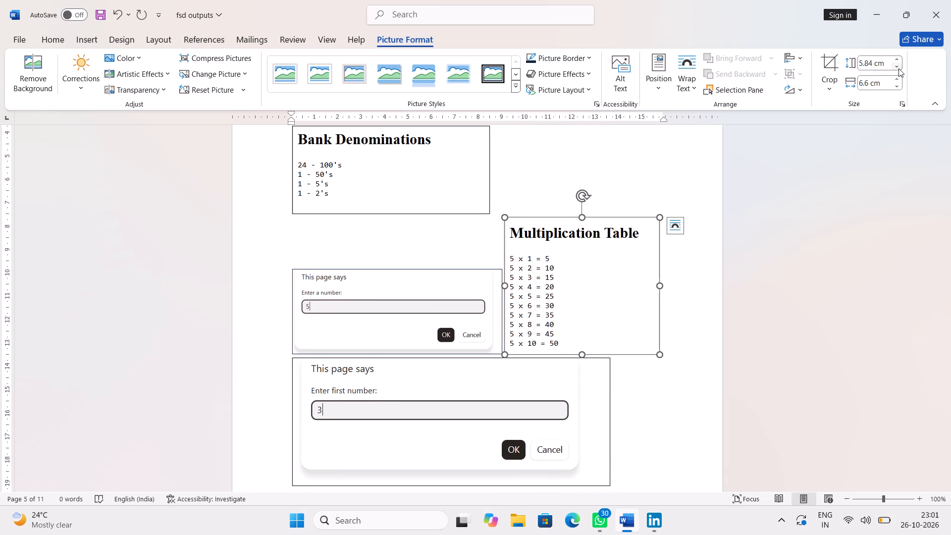
triple_click(898, 68)
triple_click(898, 68)
triple_click(898, 68)
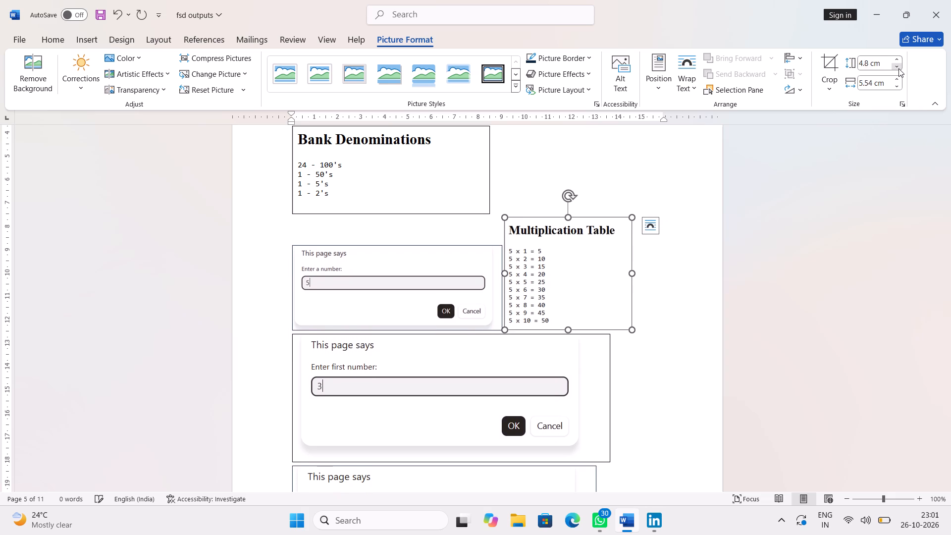
Shrink the "Enter first number" prompt picture containing 3 to a height of 3.5 cm.
scroll(663, 240, down, 1)
click(548, 324)
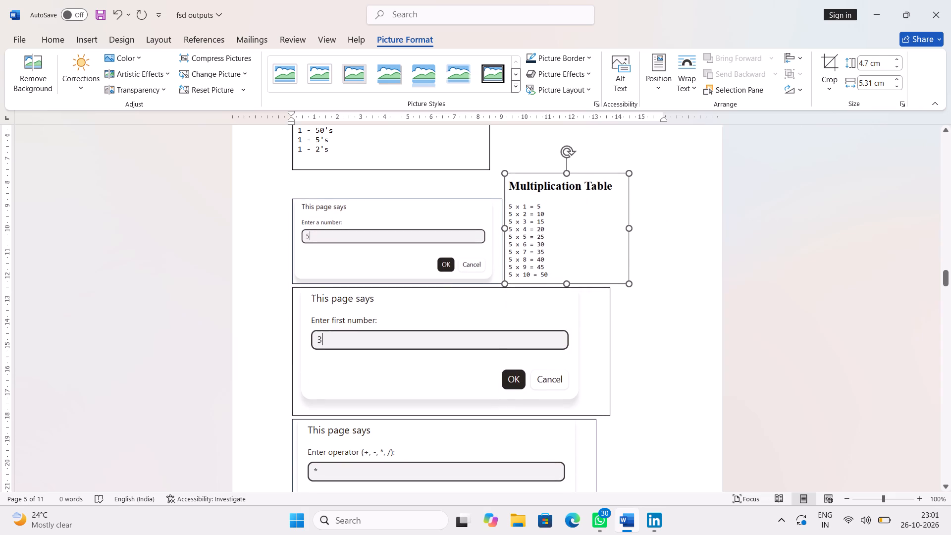
triple_click(896, 64)
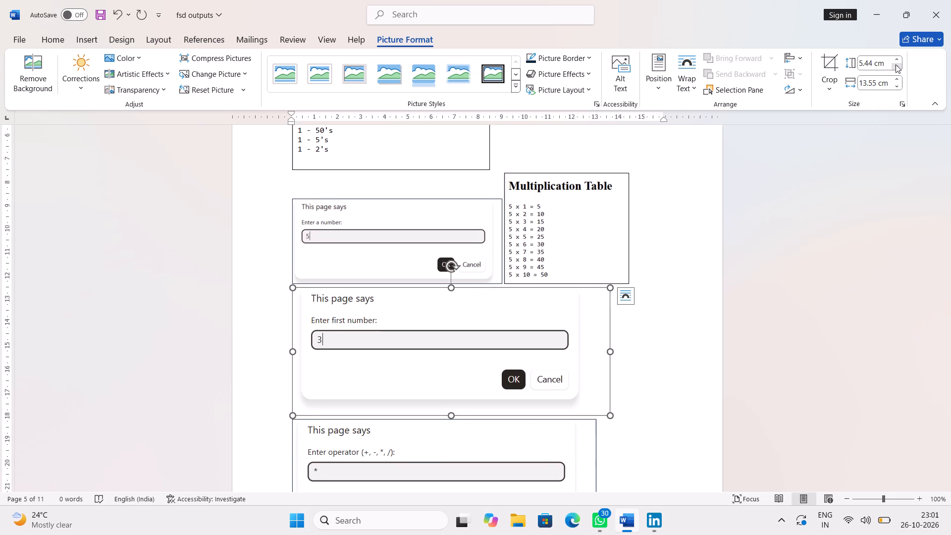
triple_click(896, 64)
triple_click(896, 64)
triple_click(896, 64)
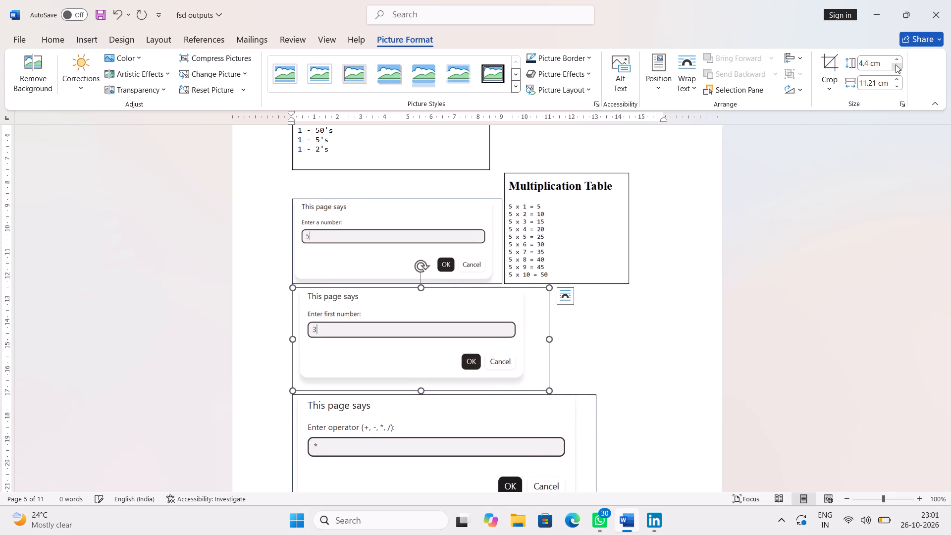
triple_click(896, 64)
triple_click(896, 64)
double_click(896, 64)
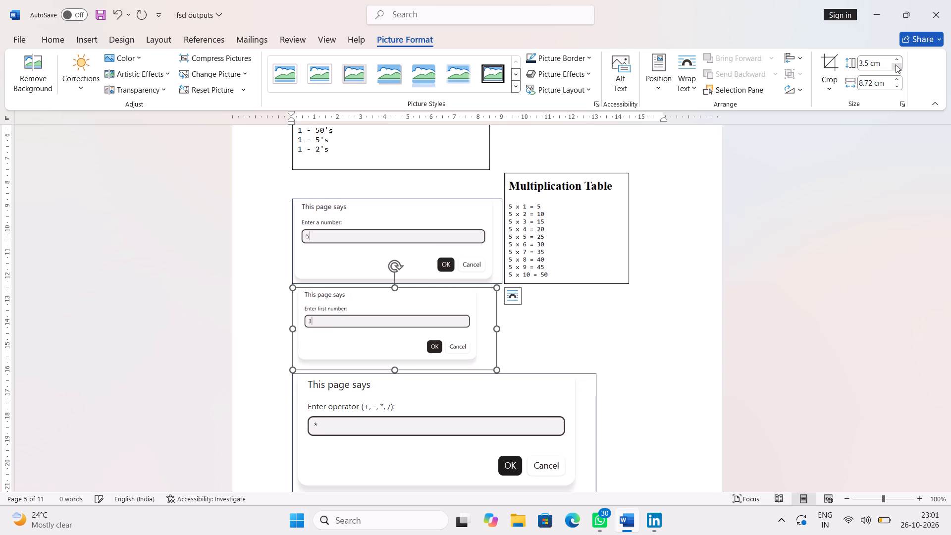
Shrink the "Enter operator (+, -, *, /)" prompt picture on page 5 to a height of 3.9 cm.
scroll(772, 240, down, 1)
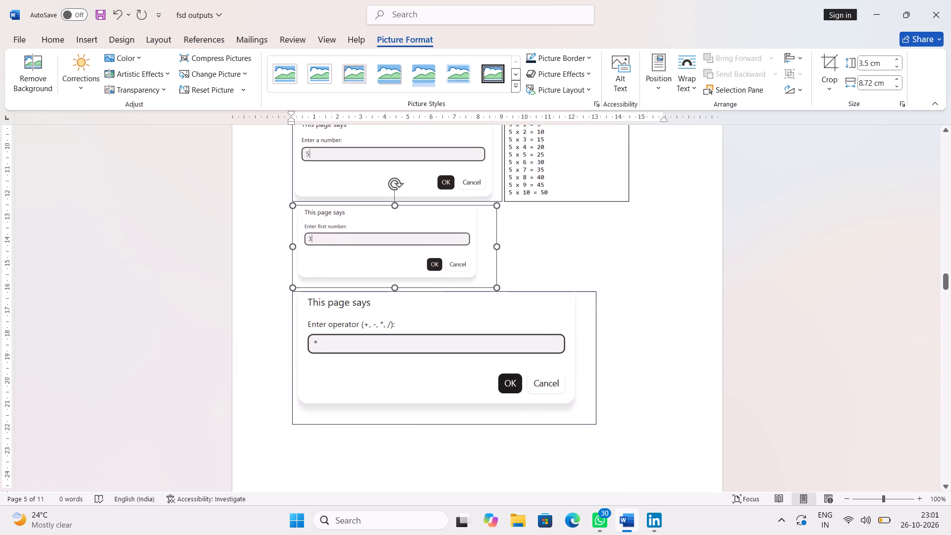
click(584, 328)
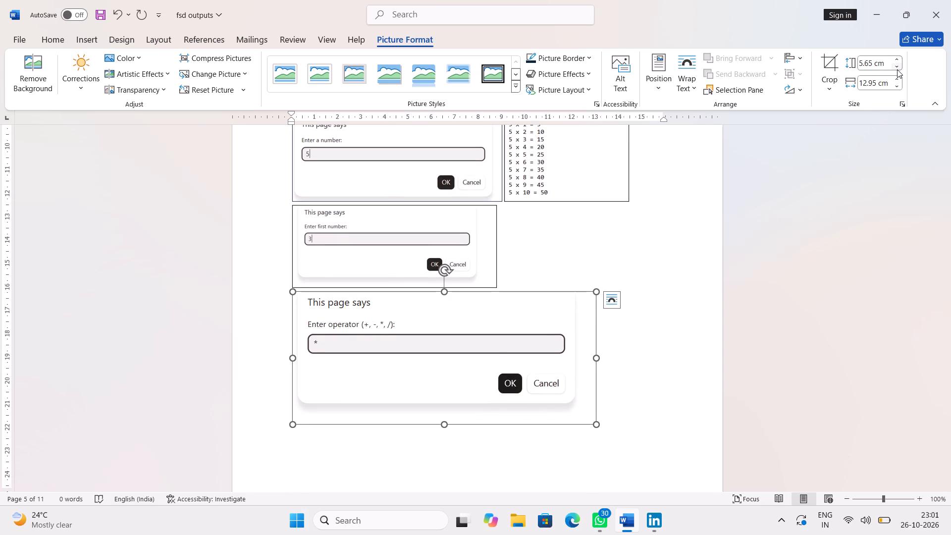
triple_click(897, 69)
triple_click(897, 69)
triple_click(897, 69)
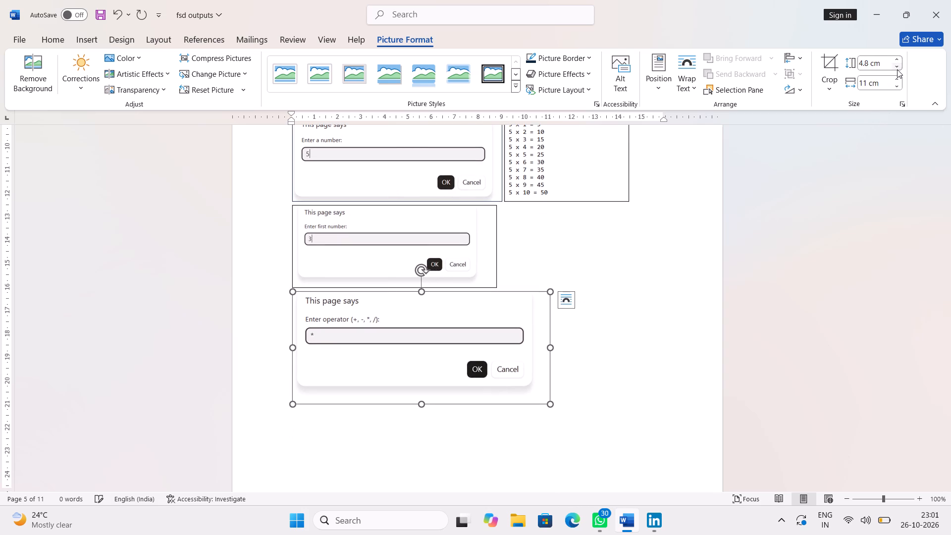
triple_click(897, 69)
triple_click(897, 69)
triple_click(897, 69)
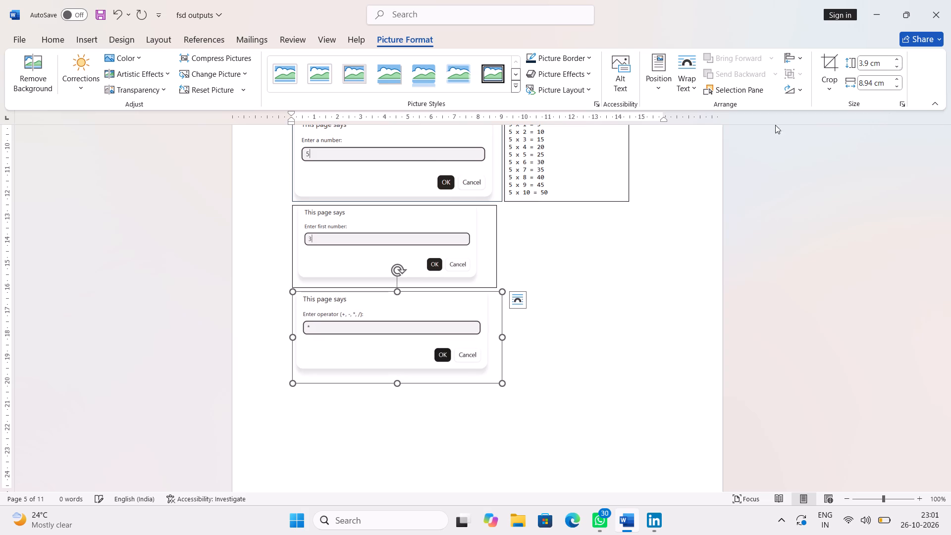
Position the "Enter deposited amount" picture containing 2457 at the top centre of its page with text wrapping.
scroll(650, 185, up, 2)
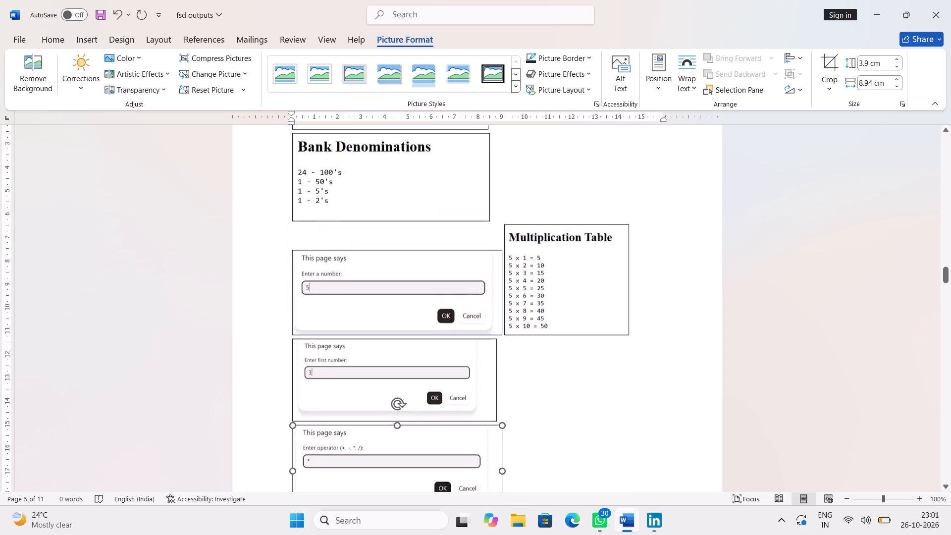
scroll(650, 185, up, 4)
scroll(650, 185, down, 1)
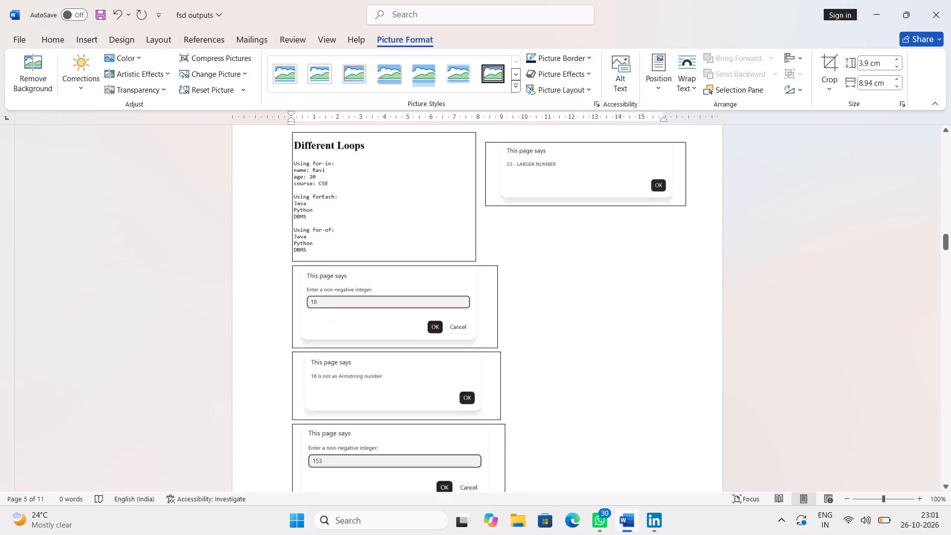
scroll(650, 185, down, 3)
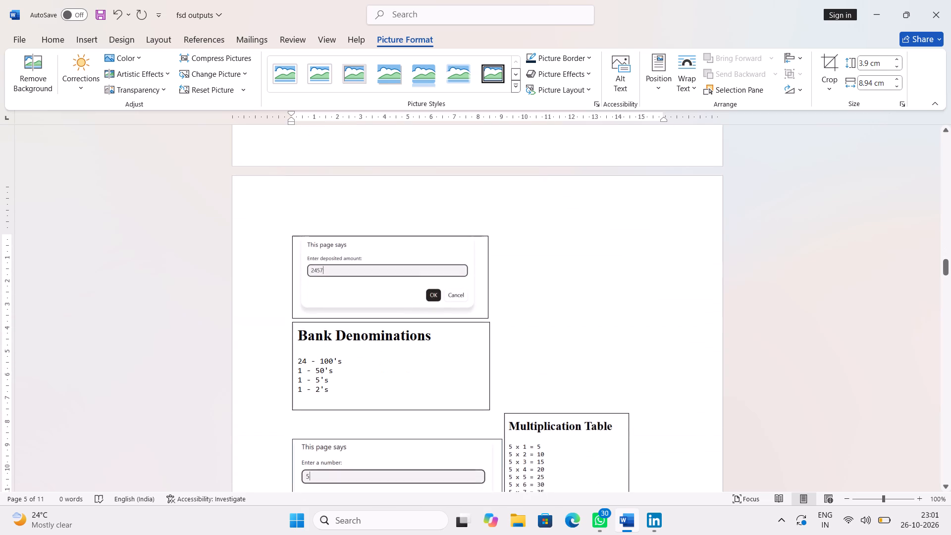
click(469, 279)
click(659, 85)
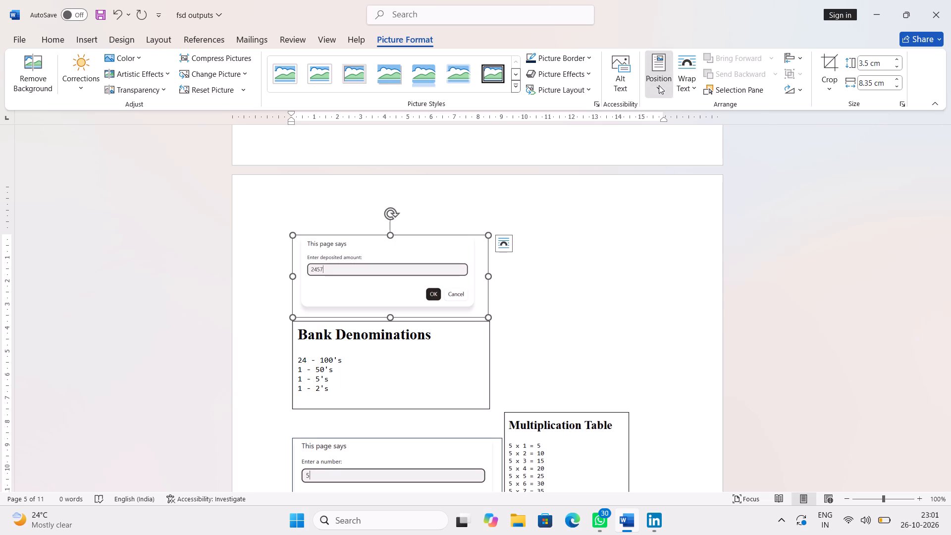
click(701, 193)
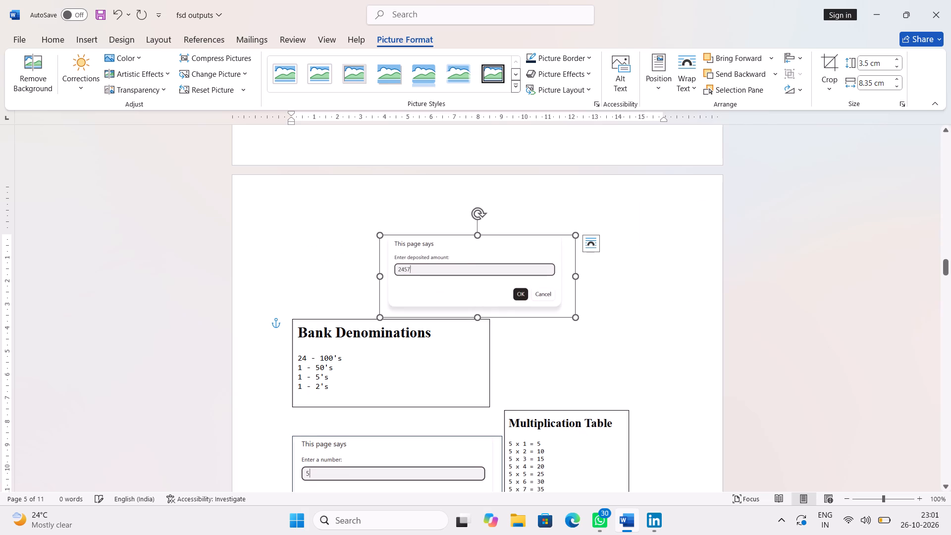
Move the "Enter deposited amount" picture to page 4, beside the "Enter a non-negative integer" prompt containing 18.
drag(507, 268, 549, 153)
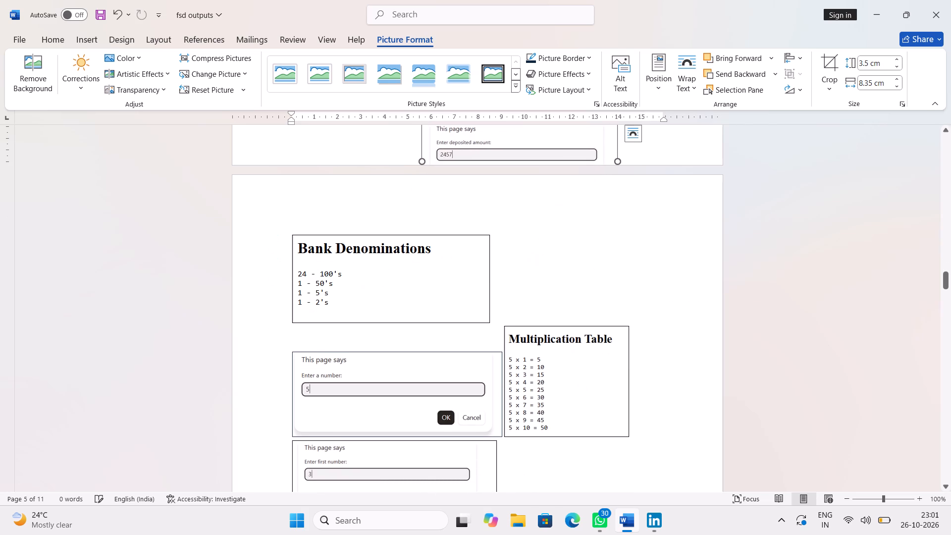
scroll(574, 205, up, 2)
drag(558, 341, 577, 287)
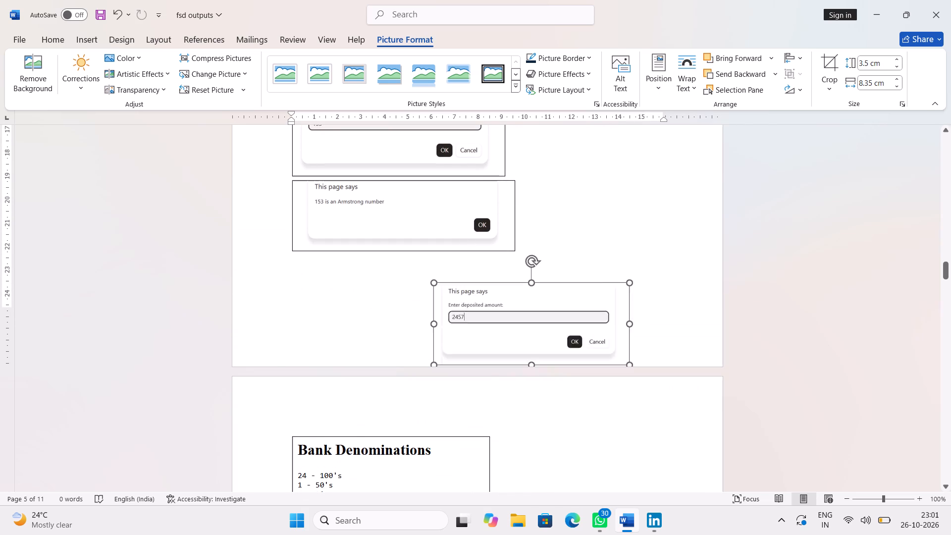
drag(577, 287, 624, 159)
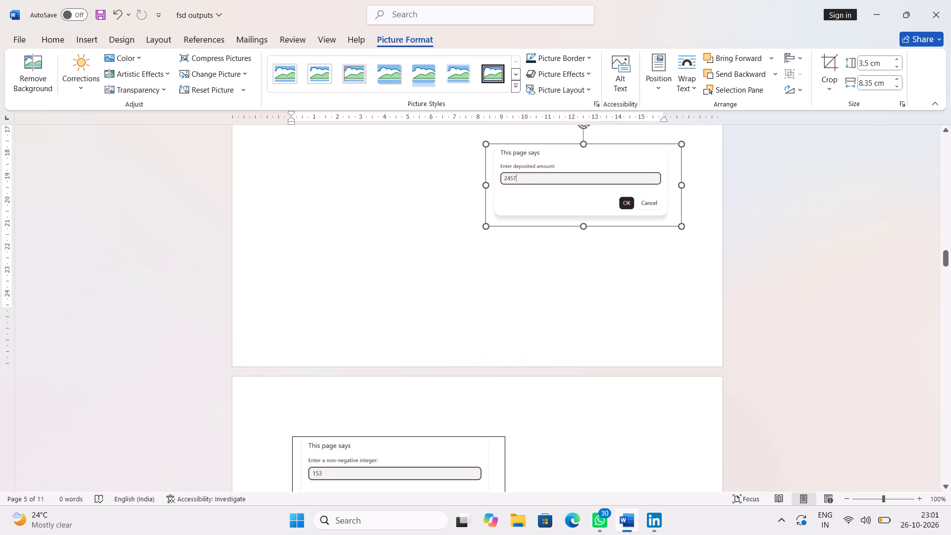
drag(624, 159, 624, 155)
scroll(577, 250, up, 3)
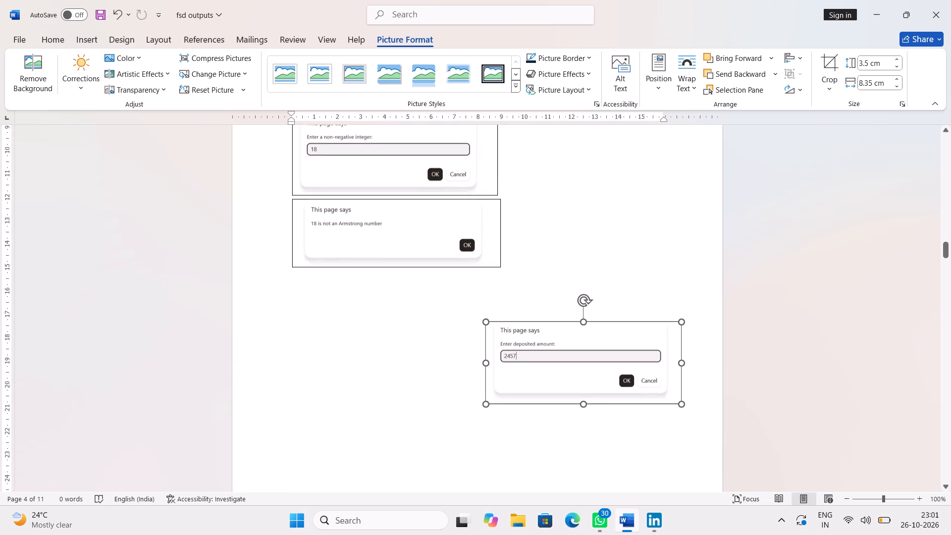
drag(573, 363, 605, 219)
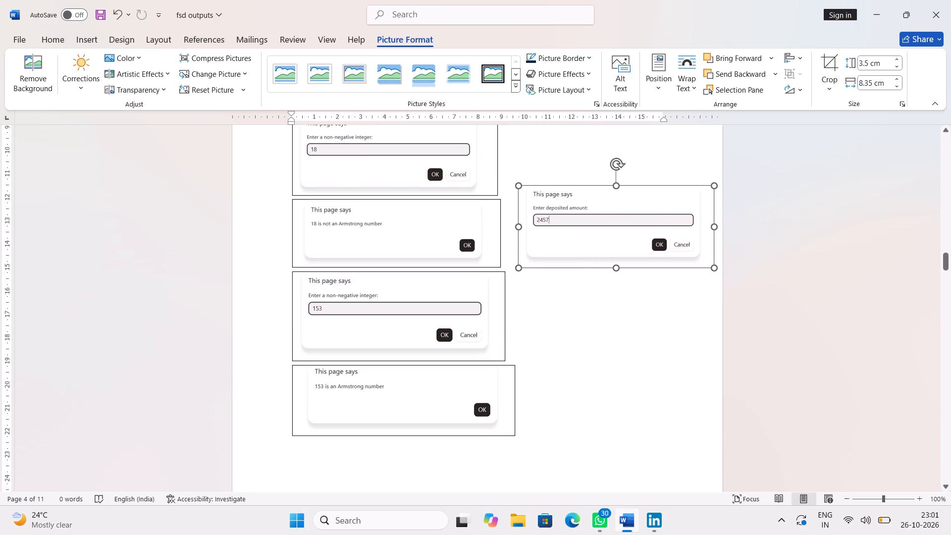
drag(605, 219, 614, 157)
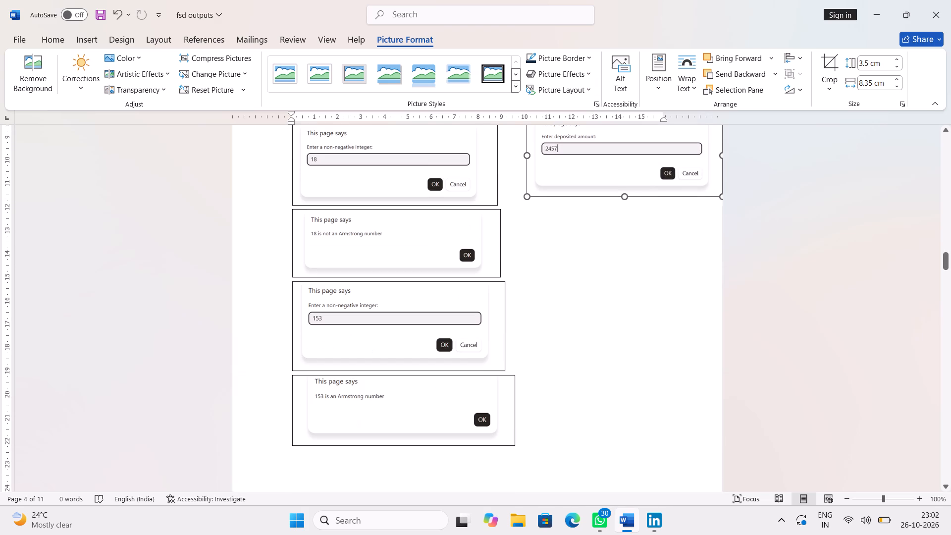
drag(614, 157, 600, 163)
click(605, 225)
scroll(605, 225, up, 3)
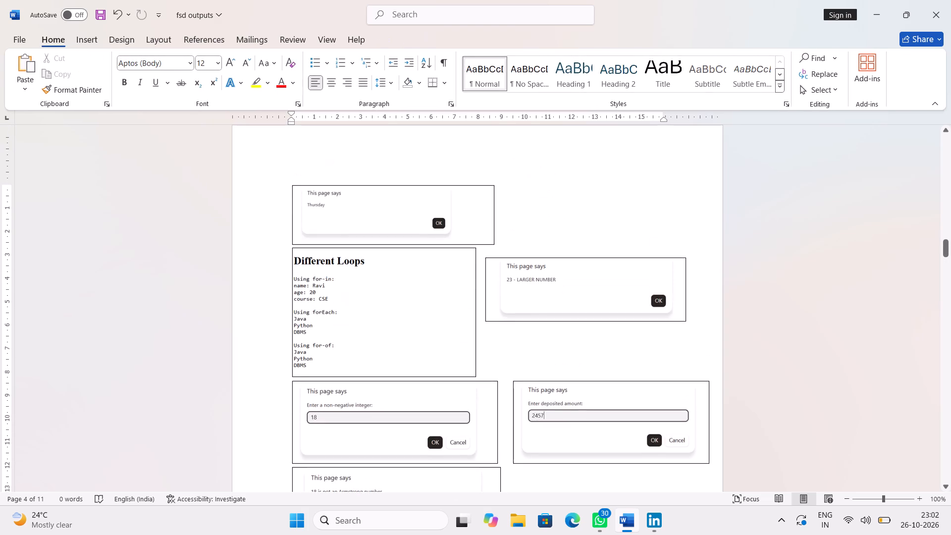
Position the Multiplication Table picture at the top centre of its page with text wrapping.
scroll(605, 225, down, 6)
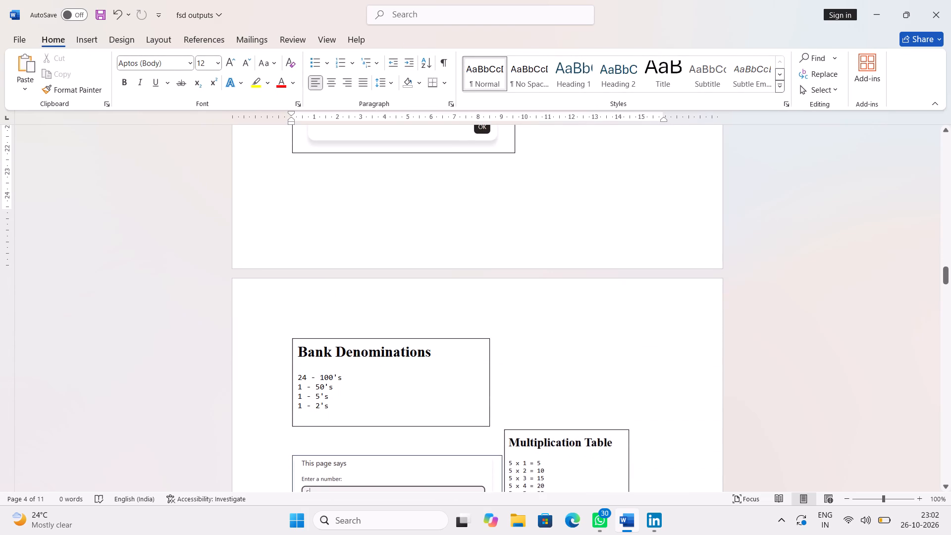
click(538, 462)
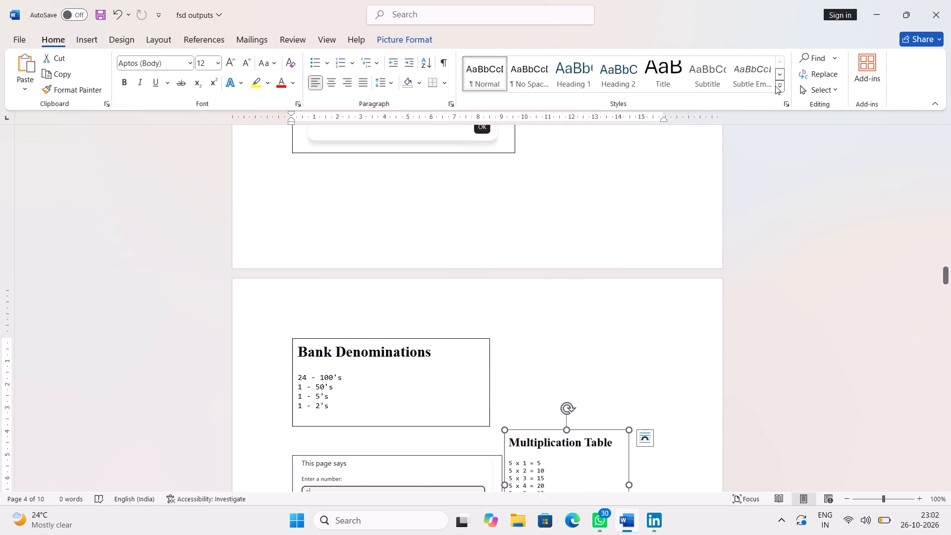
click(430, 36)
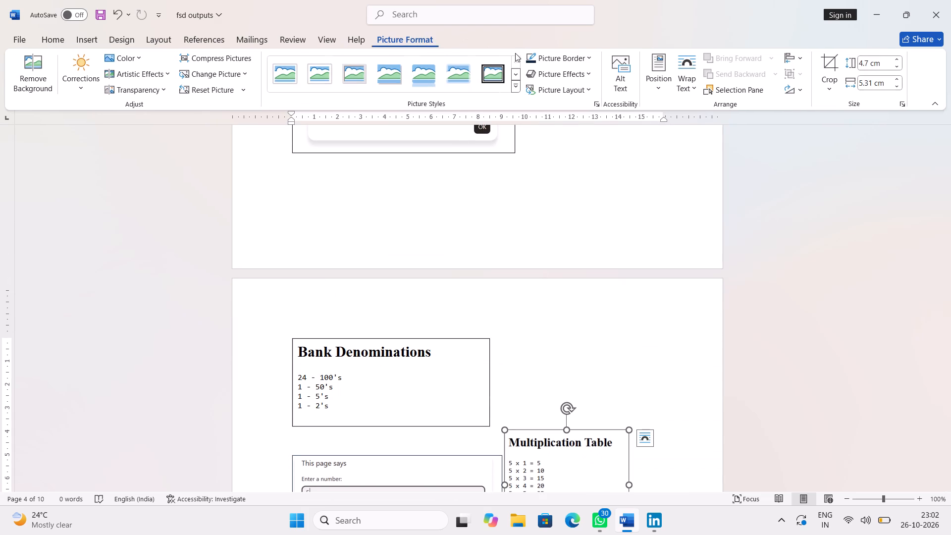
click(667, 83)
click(697, 192)
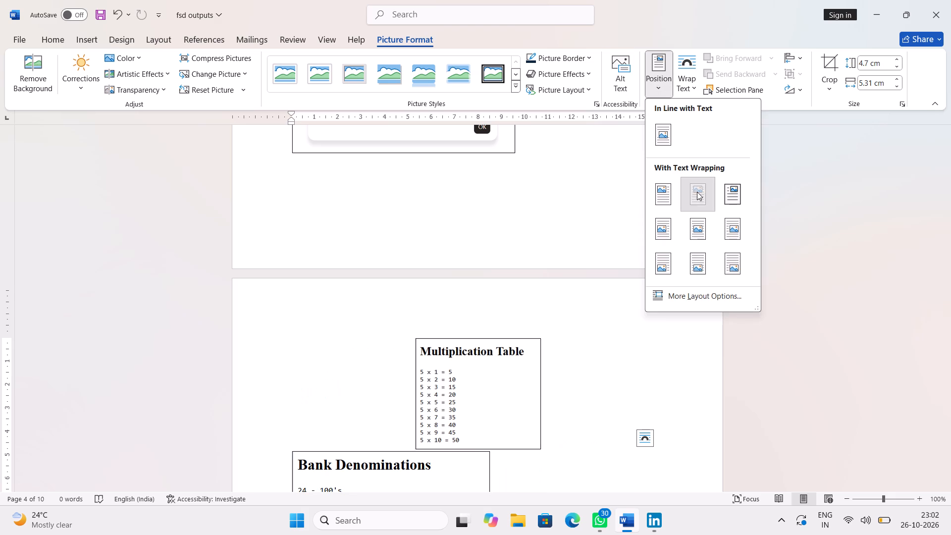
Move the Multiplication Table picture to page 4, just right of the prompt containing 153 and its Armstrong result picture.
drag(513, 380, 627, 172)
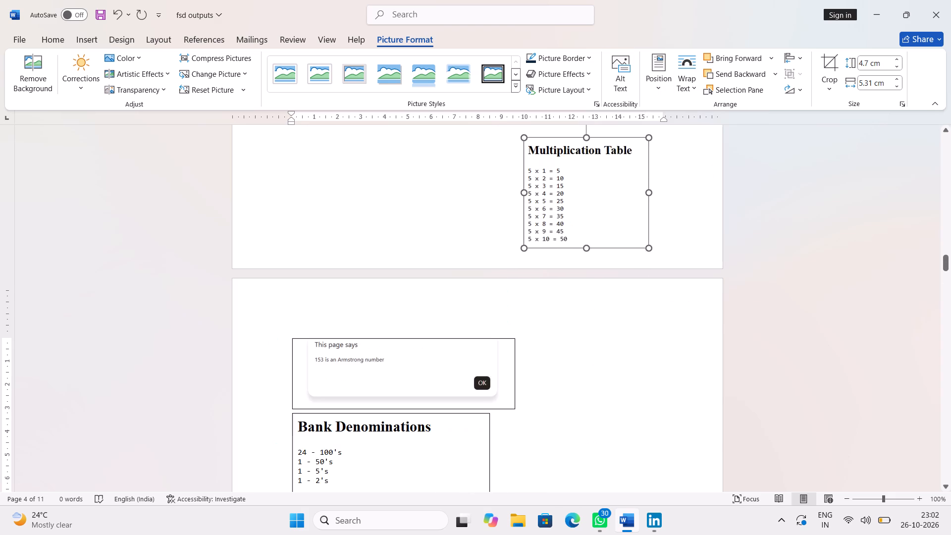
drag(627, 172, 634, 152)
scroll(701, 186, up, 2)
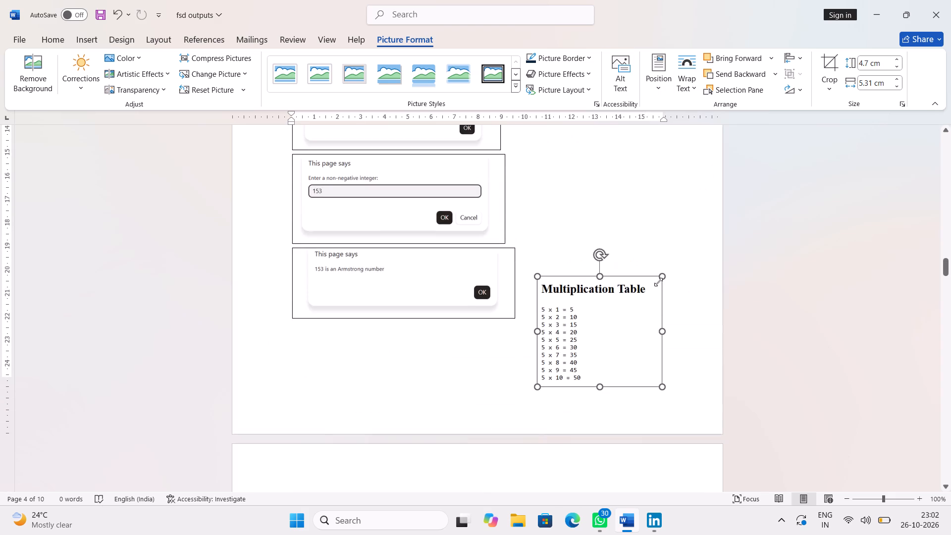
drag(614, 334, 611, 212)
scroll(637, 289, up, 1)
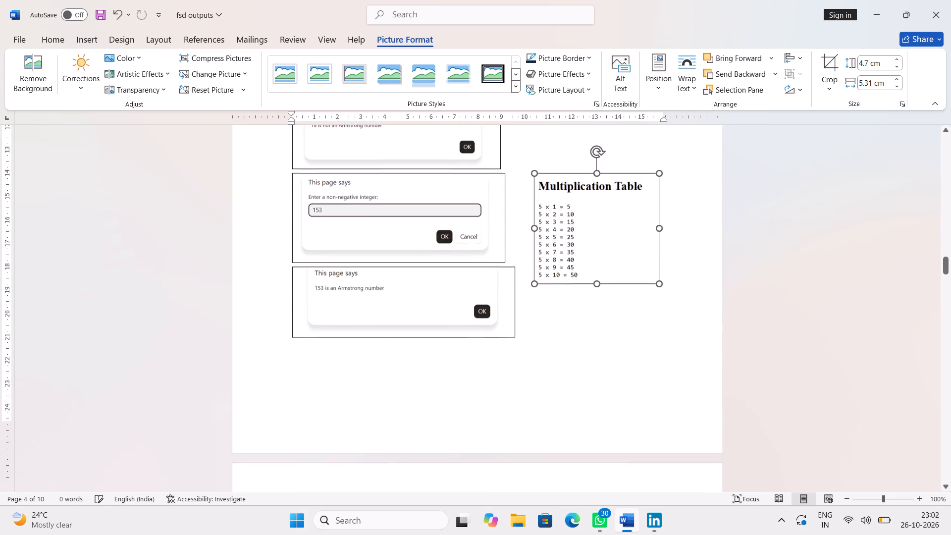
scroll(637, 289, up, 1)
Shrink the "Enter second number" prompt picture containing 6 on page 5 to a height of 3.8 cm.
scroll(637, 289, down, 4)
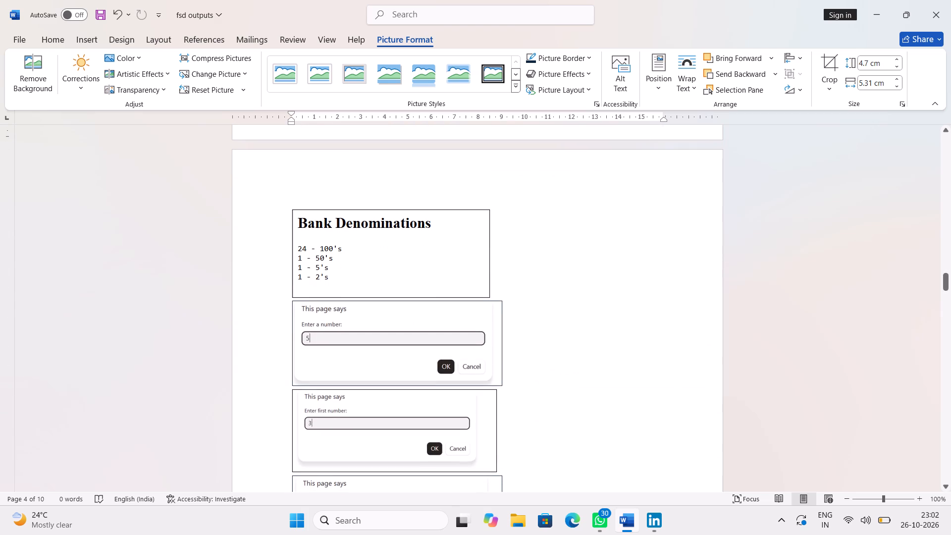
scroll(481, 274, down, 2)
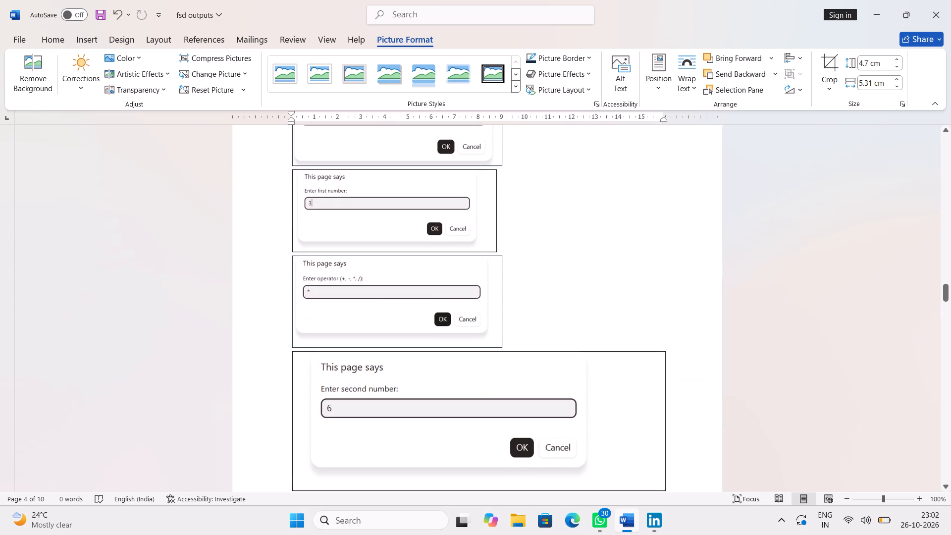
click(578, 372)
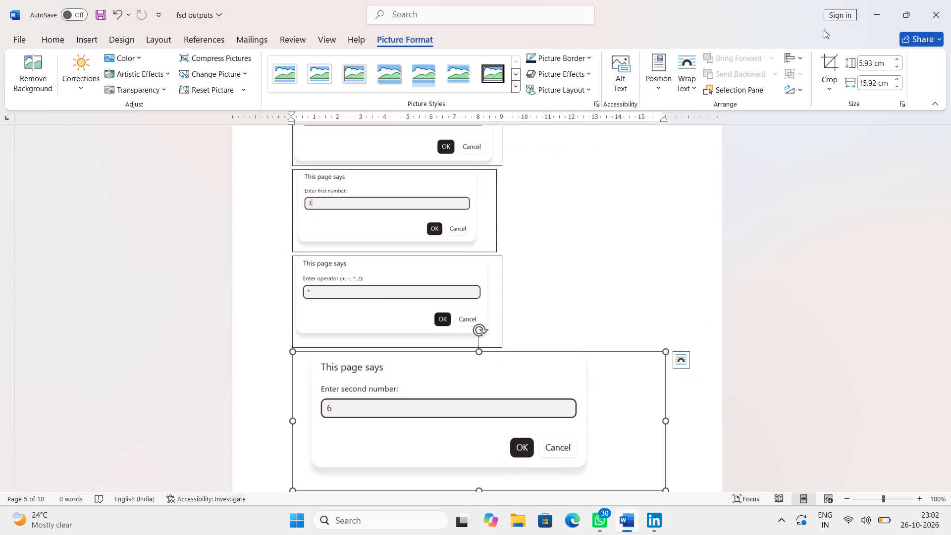
triple_click(899, 67)
triple_click(899, 67)
triple_click(899, 67)
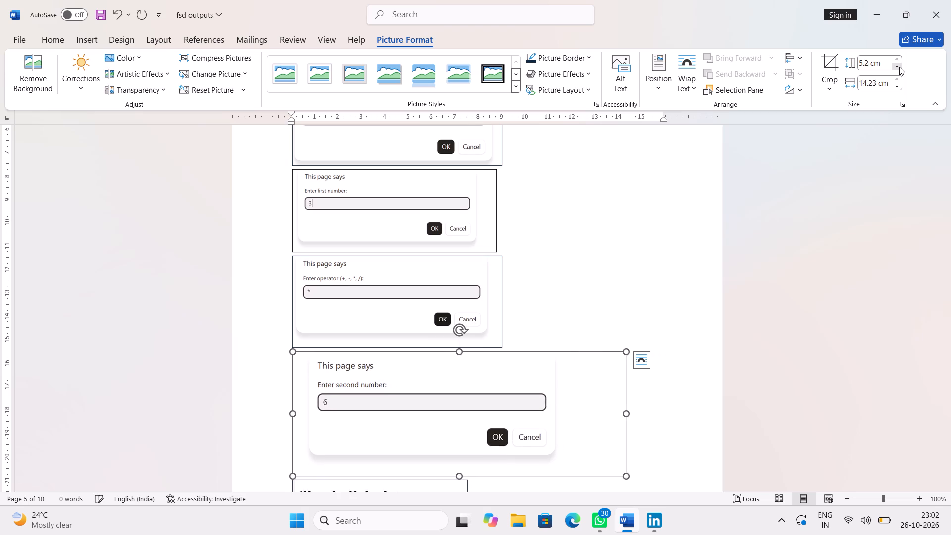
triple_click(899, 67)
triple_click(899, 67)
triple_click(899, 67)
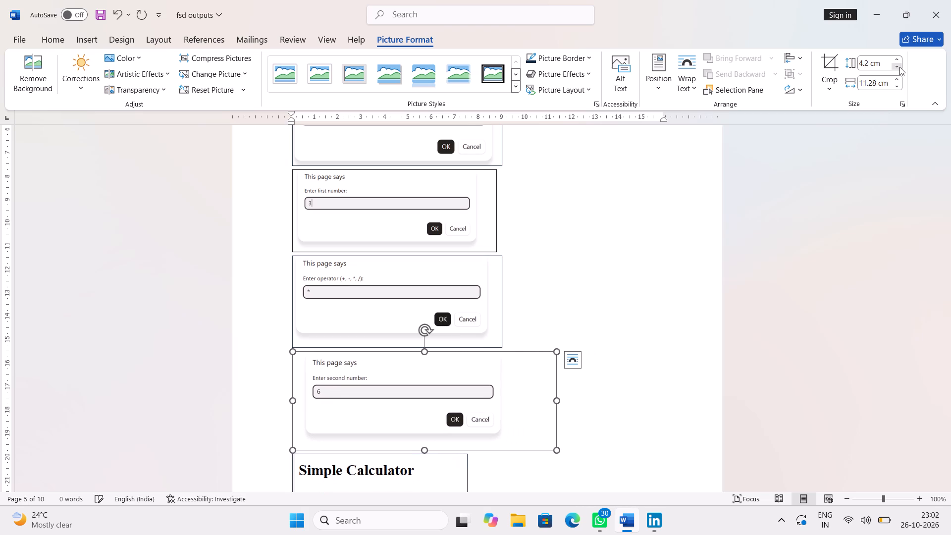
triple_click(899, 67)
click(899, 67)
Shrink the "Enter a non-negative integer" prompt picture containing 45 on page 6 to a height of 3.5 cm.
scroll(681, 240, down, 1)
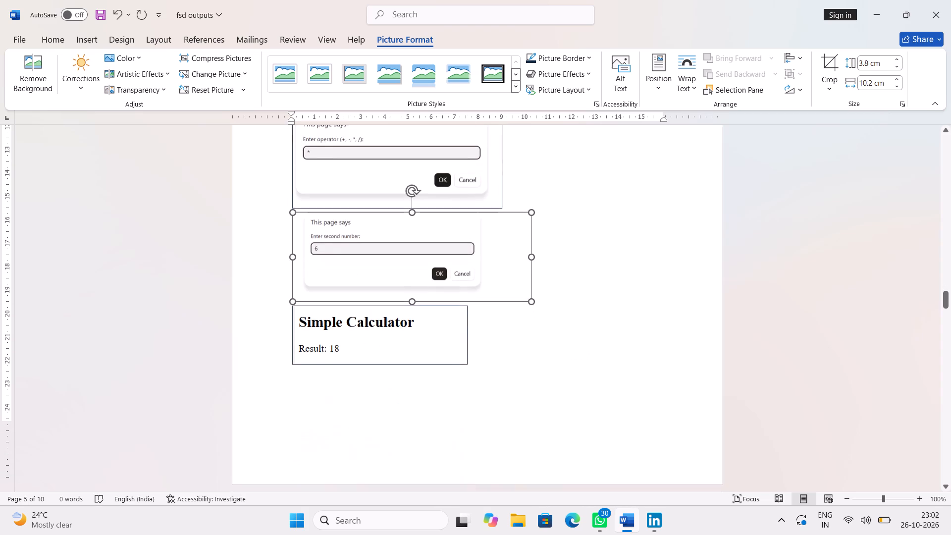
scroll(550, 349, down, 1)
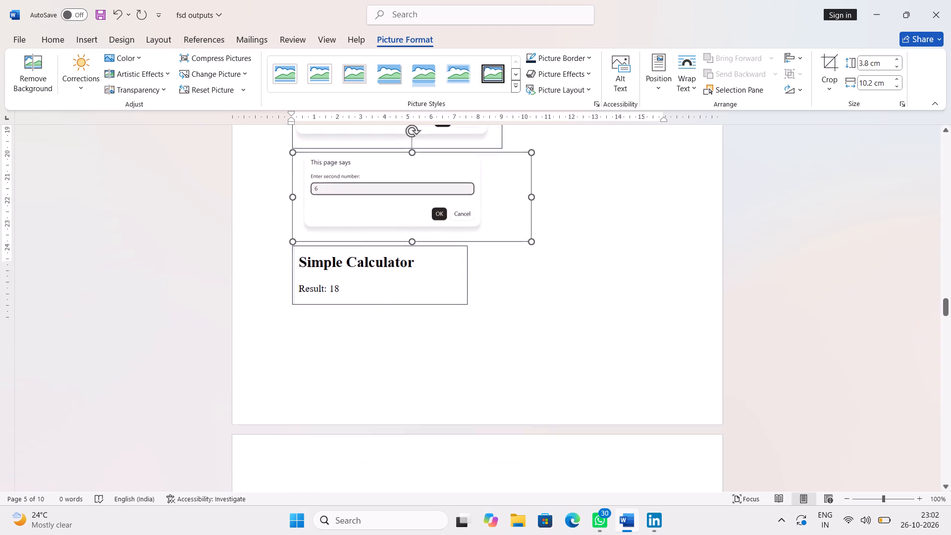
scroll(550, 349, down, 2)
click(551, 281)
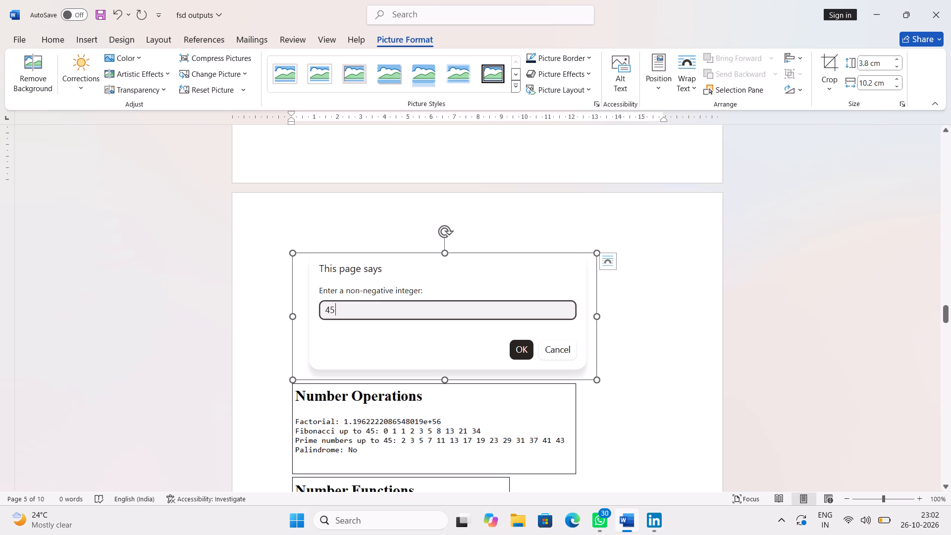
triple_click(896, 67)
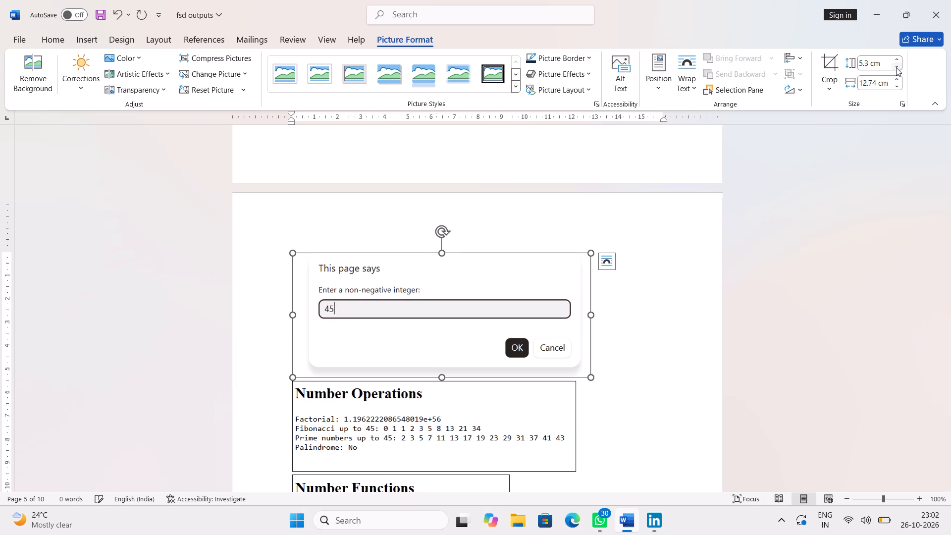
triple_click(896, 67)
triple_click(896, 67)
triple_click(896, 67)
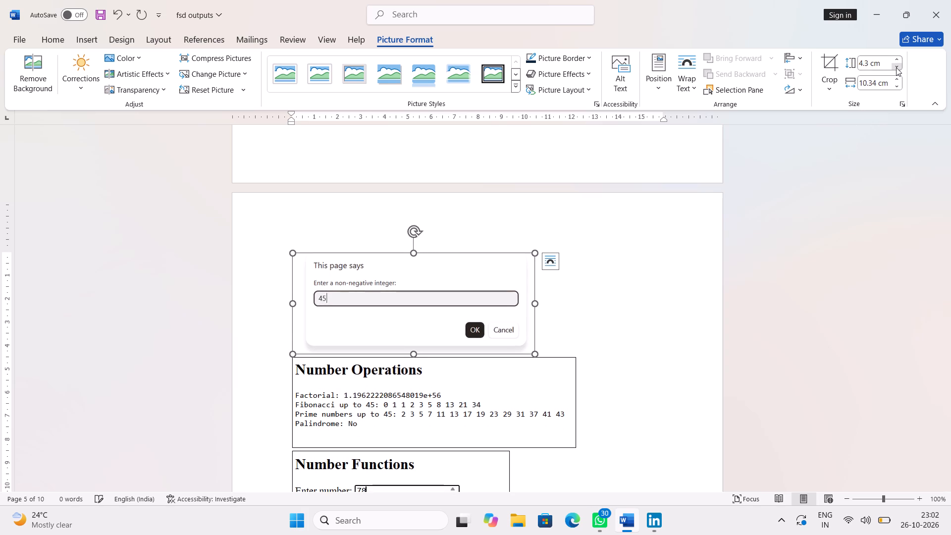
triple_click(896, 67)
triple_click(896, 67)
click(896, 67)
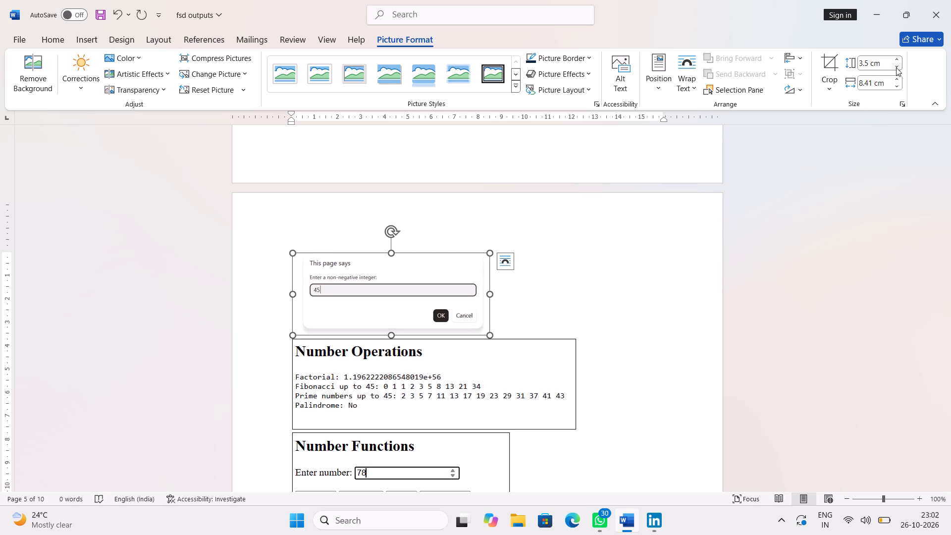
Shrink the Number Operations result picture on page 6 to a height of 3.5 cm.
click(518, 370)
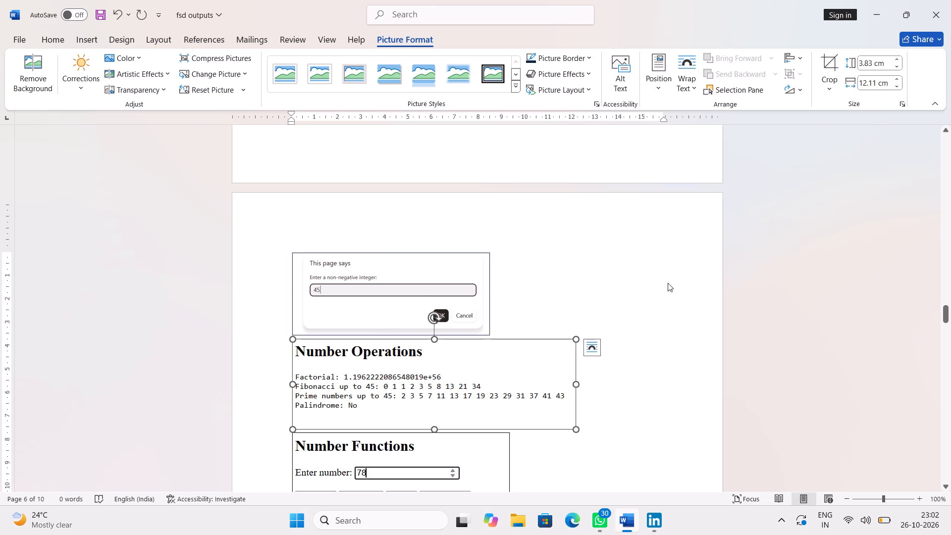
triple_click(899, 66)
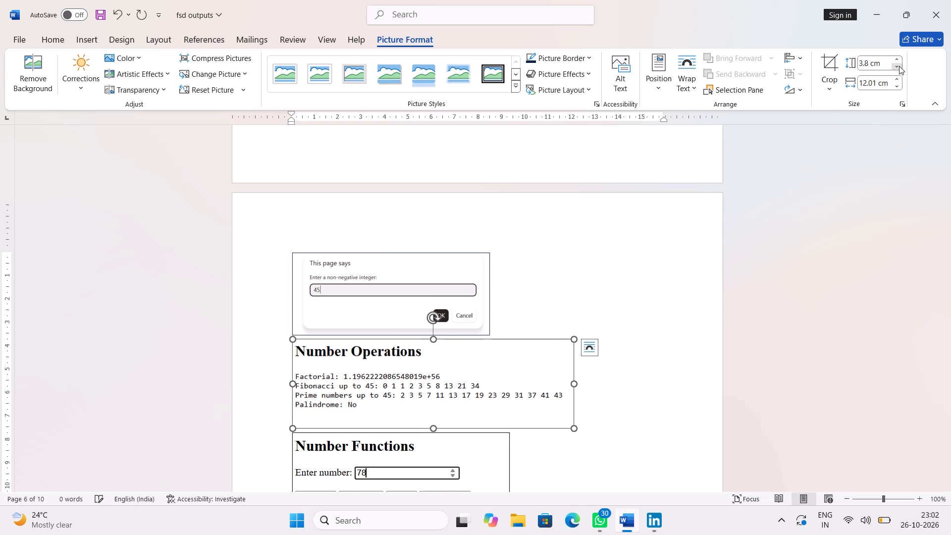
click(899, 66)
Shrink the Number Functions picture showing the prime numbers result to a height of 3.3 cm.
scroll(611, 305, down, 1)
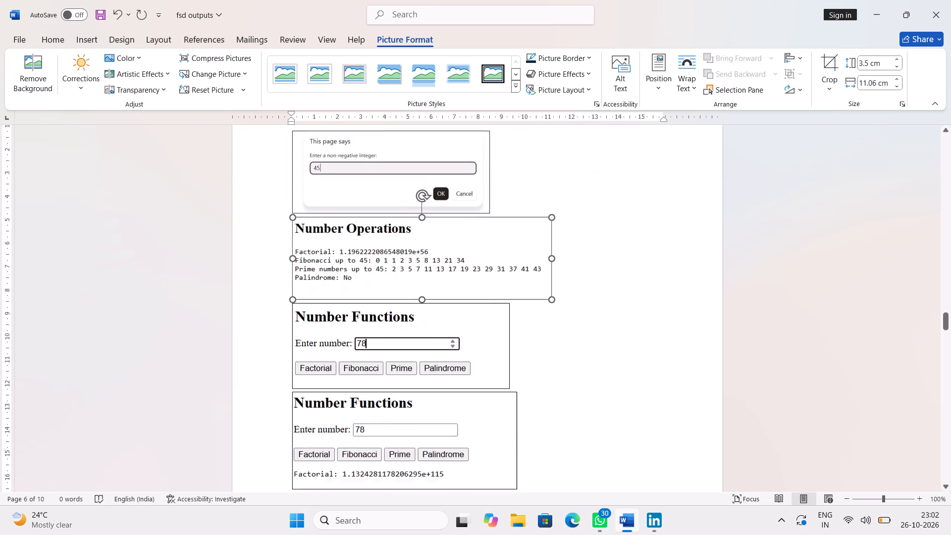
scroll(611, 305, down, 1)
scroll(495, 334, down, 3)
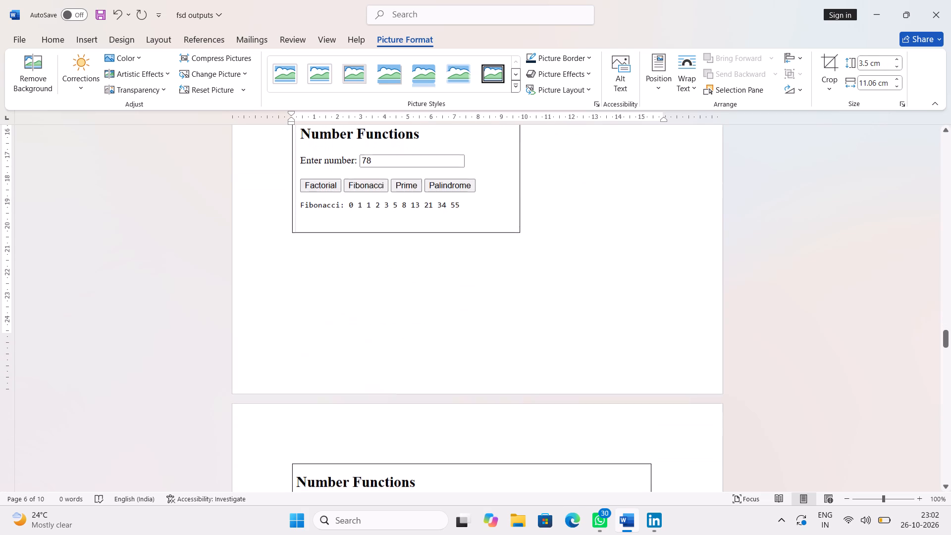
scroll(495, 334, up, 1)
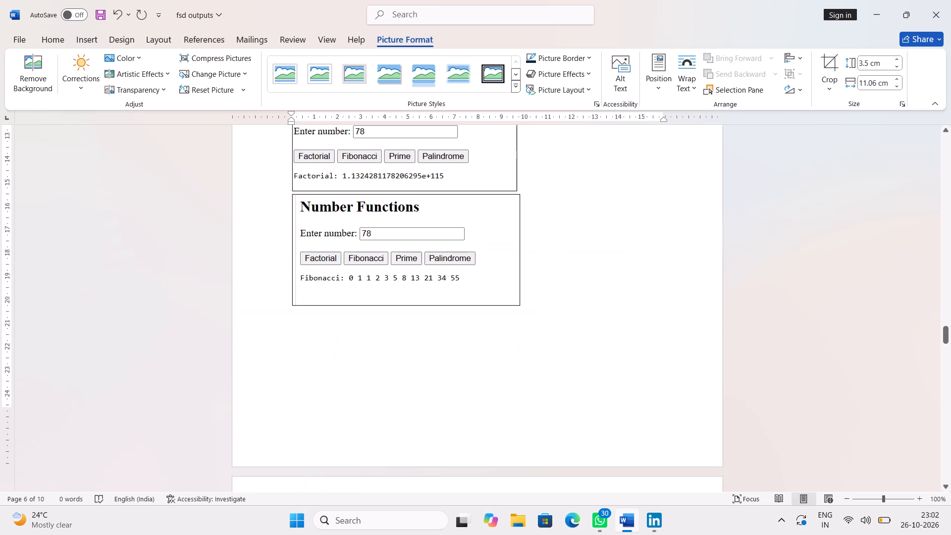
scroll(491, 272, down, 3)
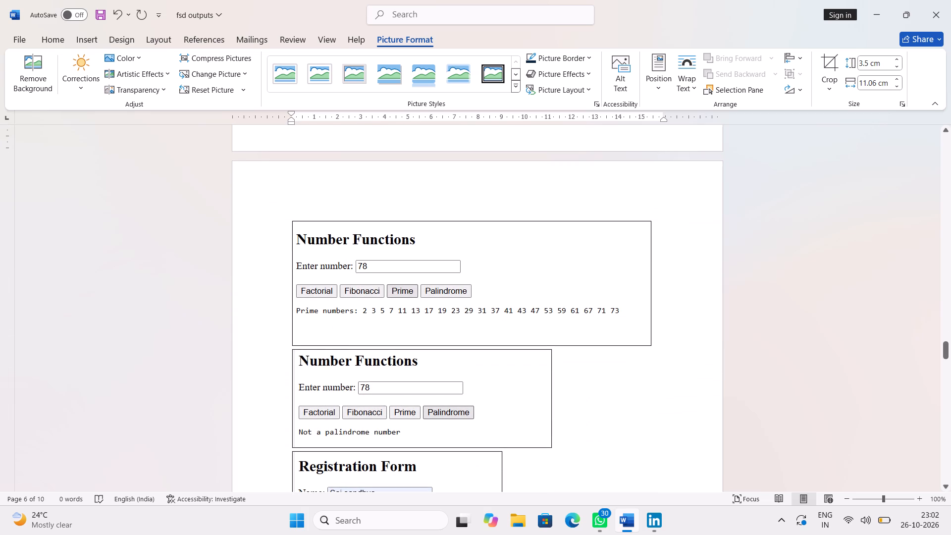
click(491, 272)
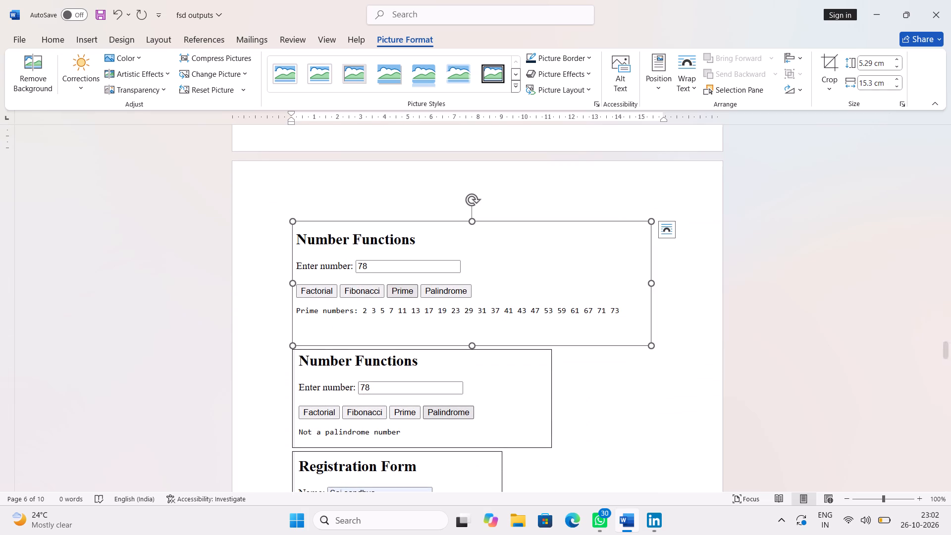
triple_click(898, 63)
triple_click(898, 63)
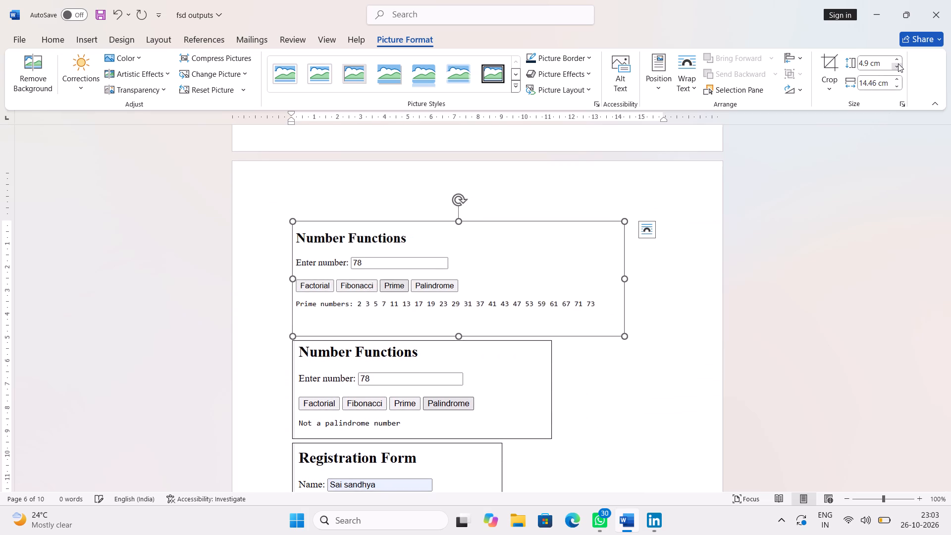
triple_click(898, 63)
triple_click(898, 63)
double_click(898, 63)
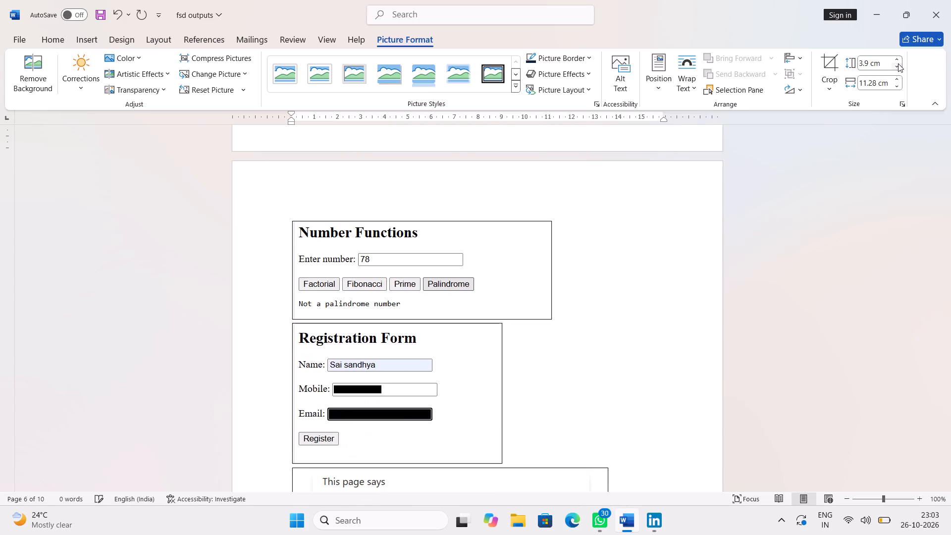
triple_click(898, 63)
click(898, 63)
scroll(709, 228, up, 2)
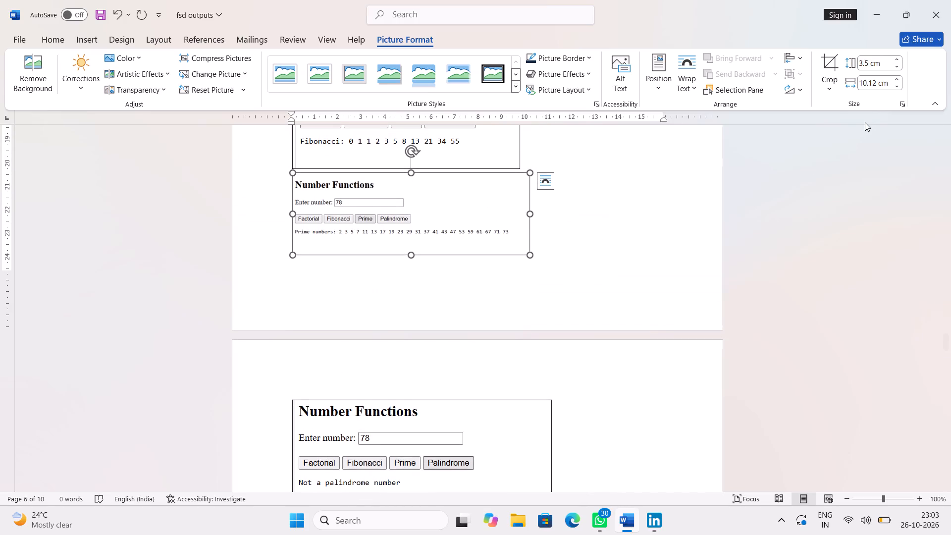
double_click(897, 68)
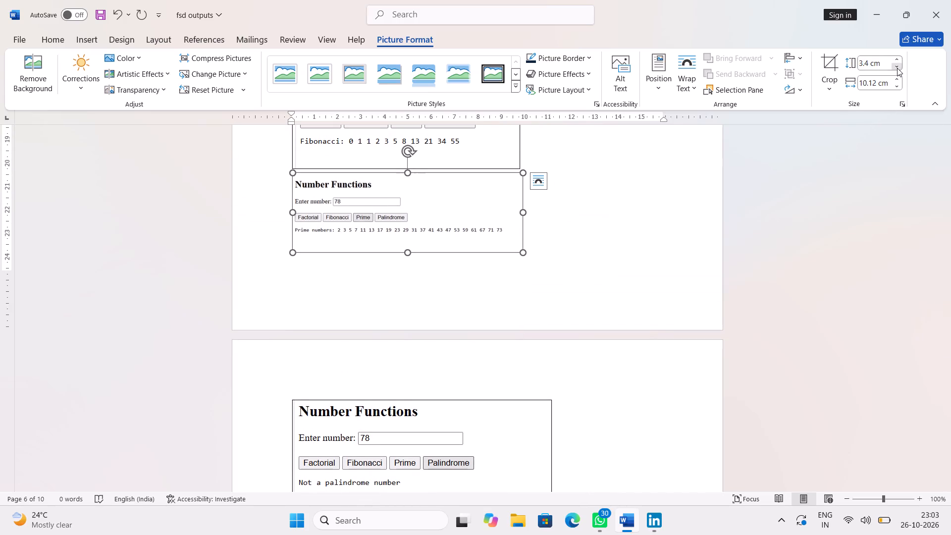
Shrink the Number Functions picture showing the factorial result to a height of 3.2 cm.
scroll(667, 277, up, 3)
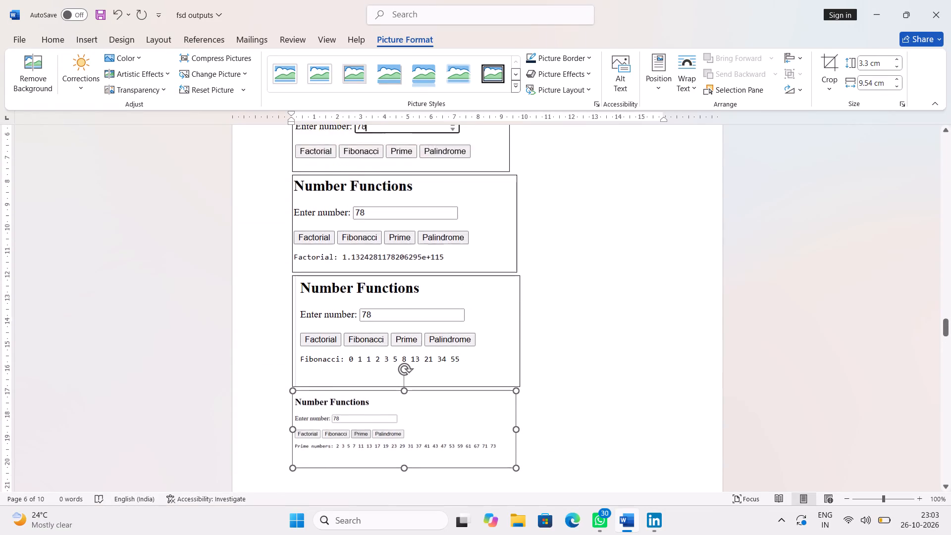
scroll(667, 277, up, 2)
click(466, 419)
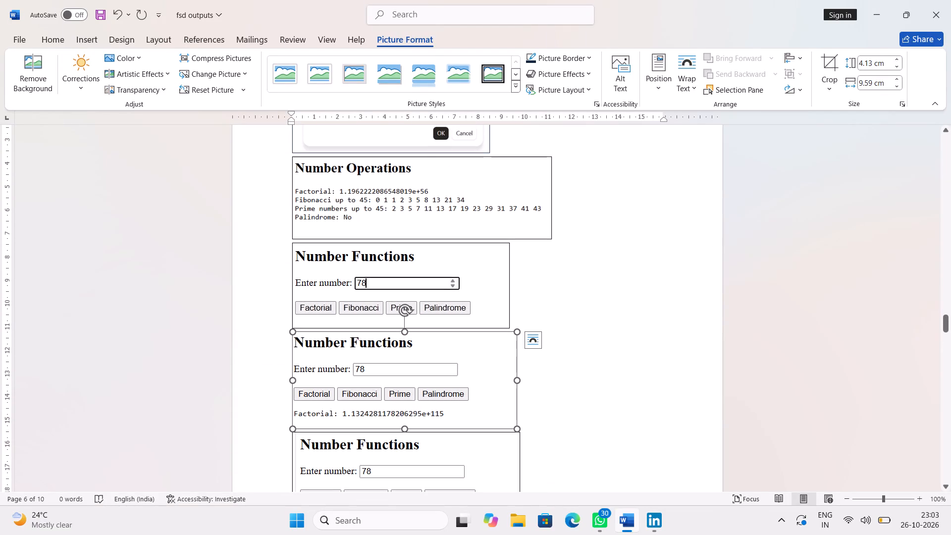
triple_click(898, 66)
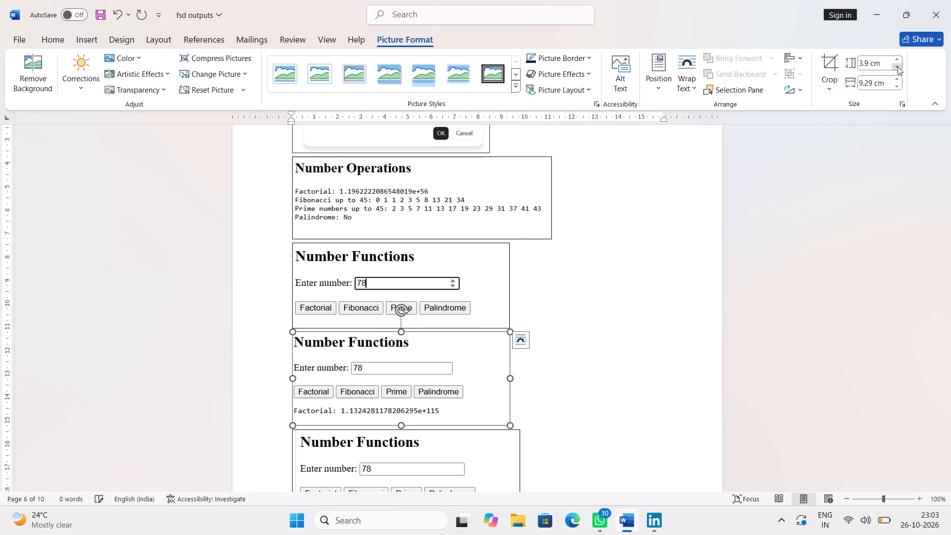
triple_click(898, 66)
triple_click(898, 66)
click(898, 66)
Shrink the Number Functions picture showing the Fibonacci result to a height of 3.5 cm.
scroll(624, 303, down, 1)
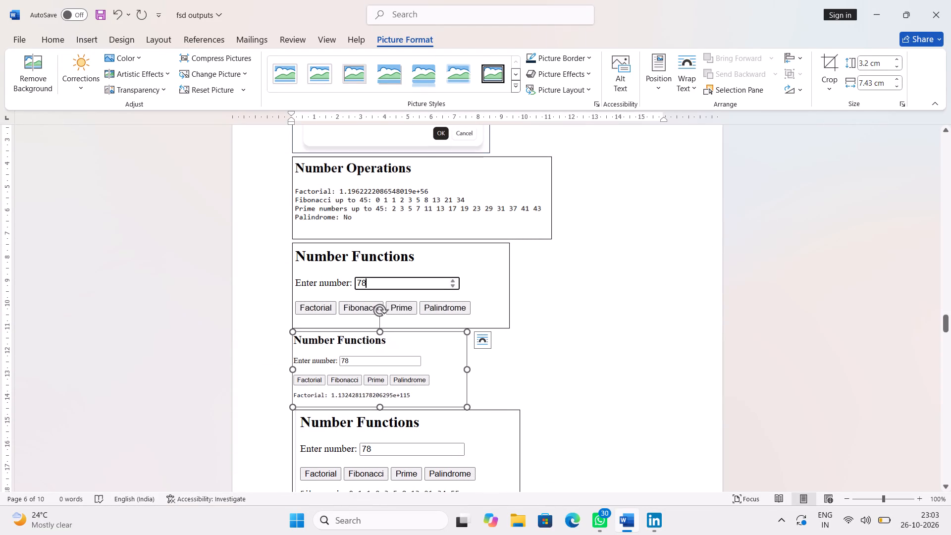
scroll(624, 303, down, 1)
click(499, 281)
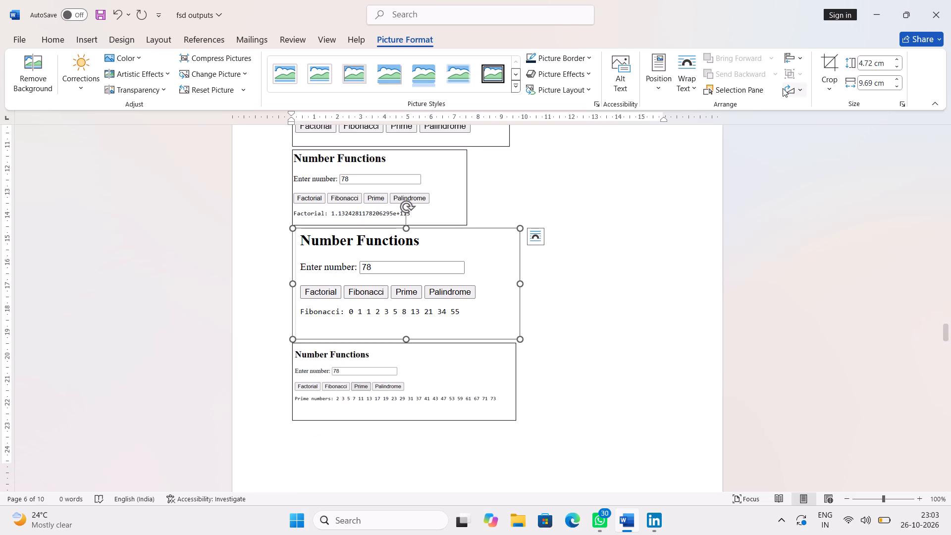
triple_click(893, 66)
triple_click(893, 66)
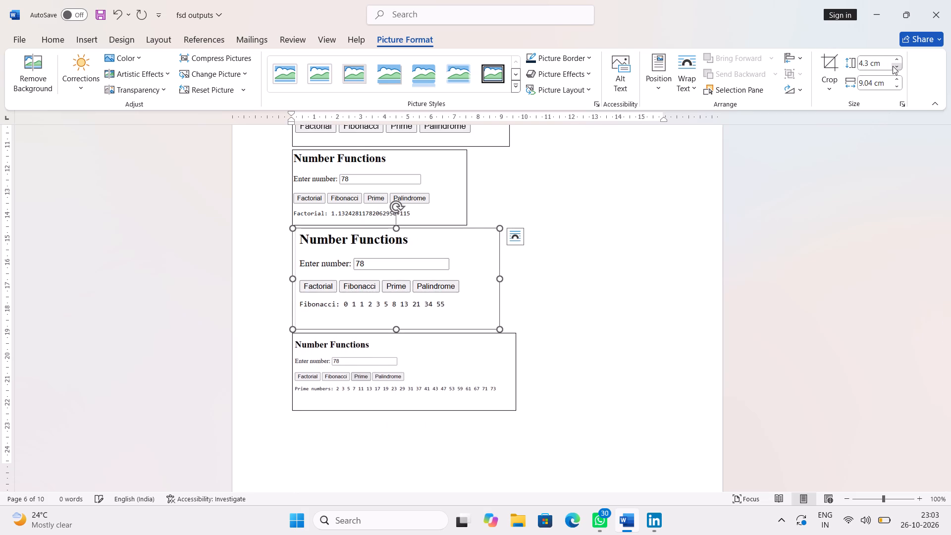
triple_click(893, 66)
click(893, 66)
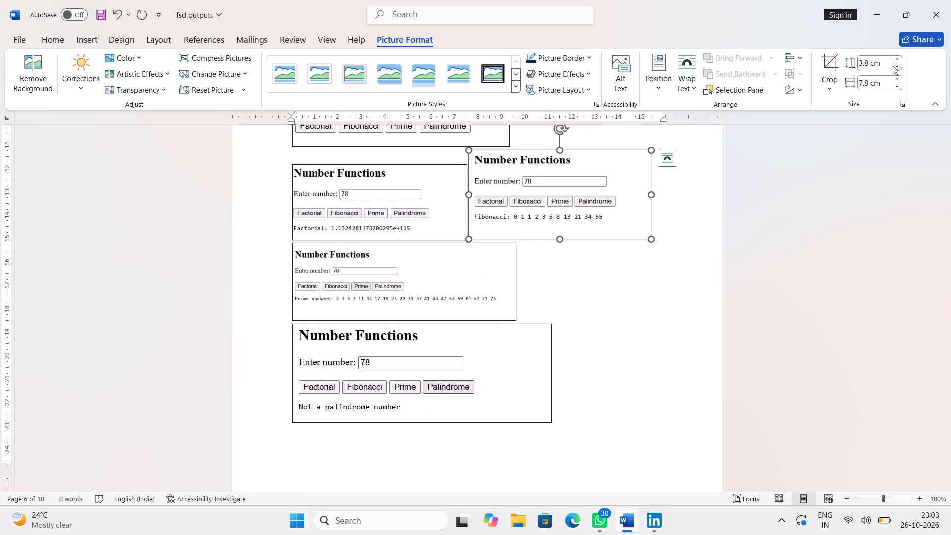
click(893, 66)
click(893, 66)
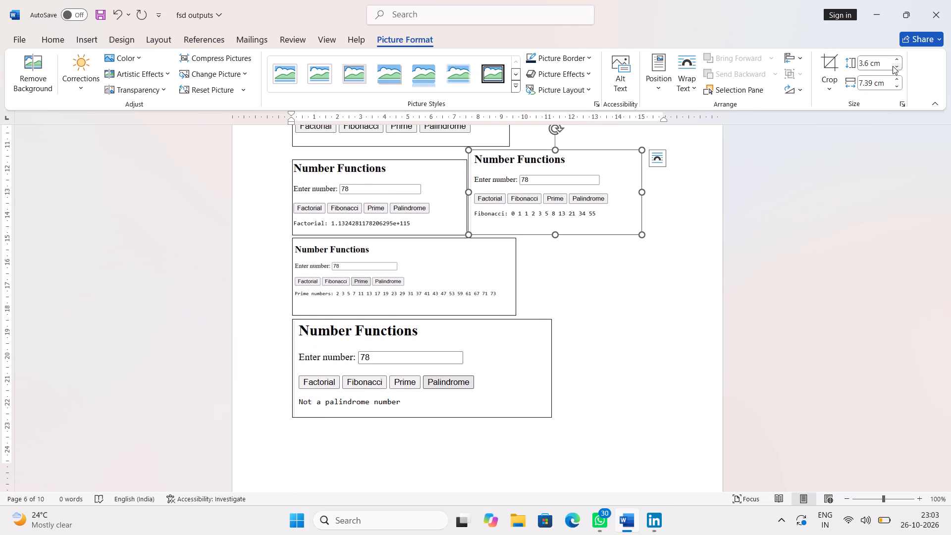
click(893, 66)
Shrink the Number Functions picture with 78 entered and no result line to a height of 3.2 cm.
scroll(648, 211, up, 1)
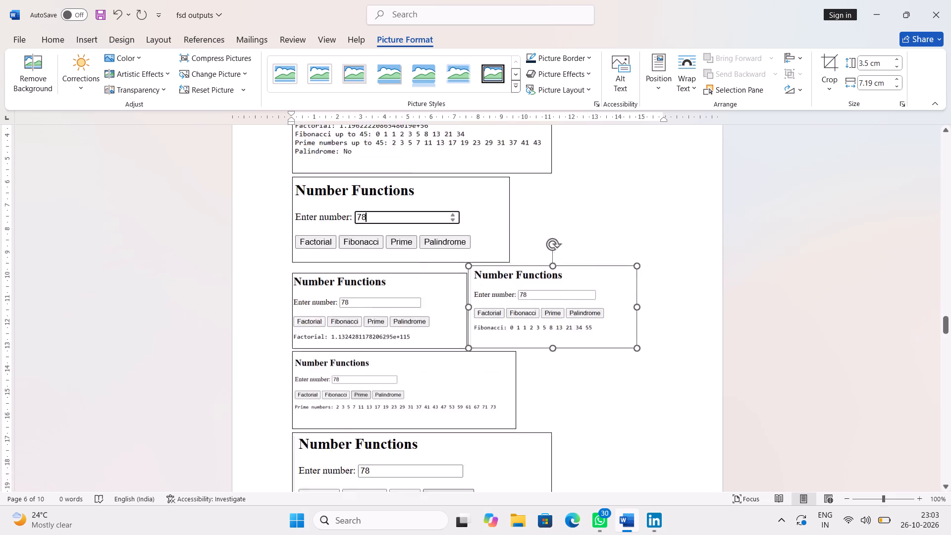
scroll(648, 211, up, 2)
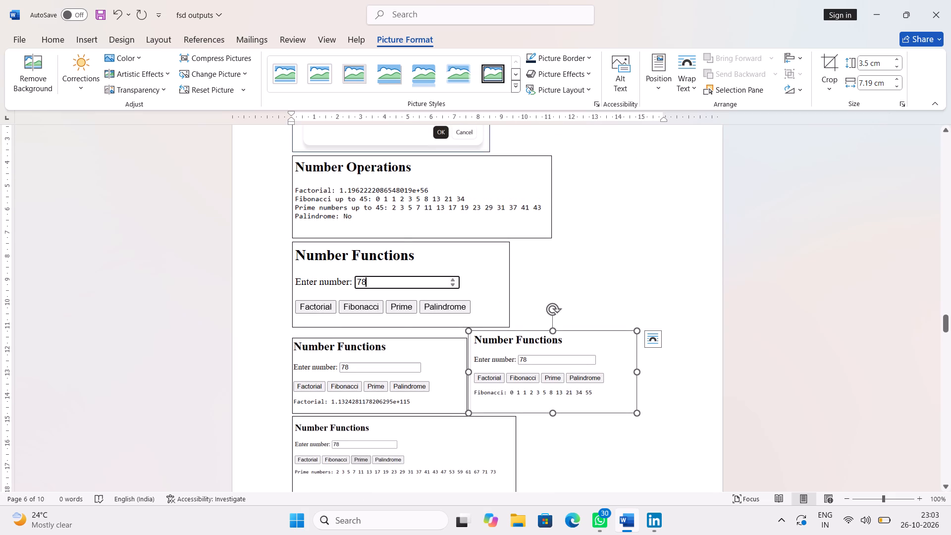
click(488, 278)
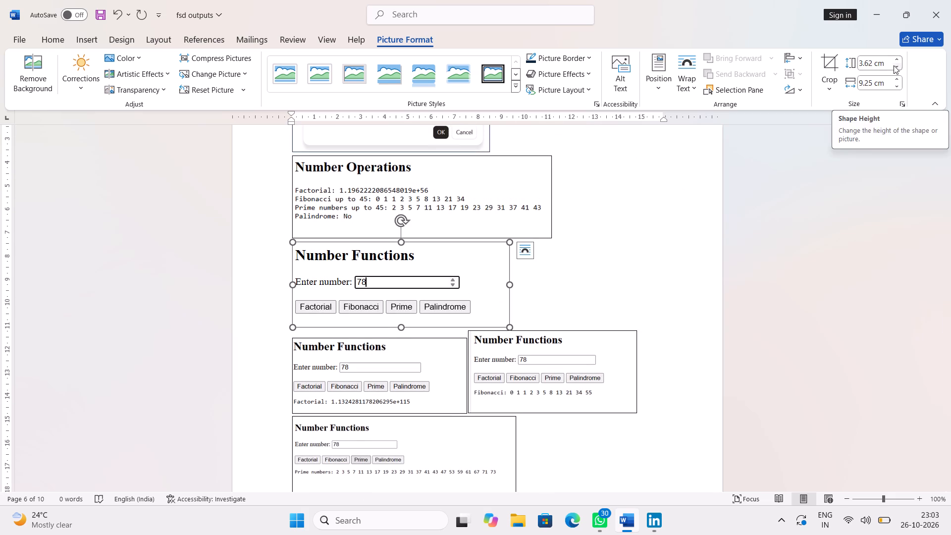
triple_click(892, 64)
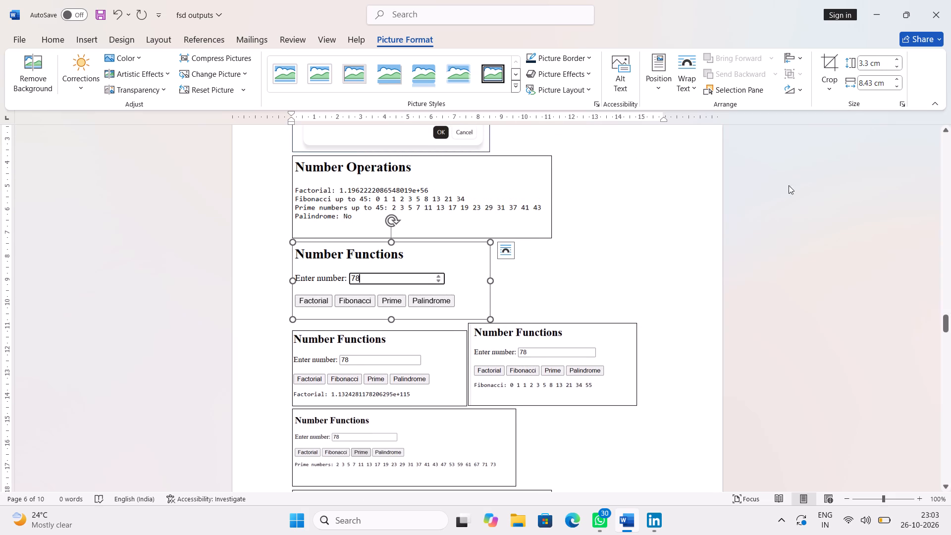
click(897, 64)
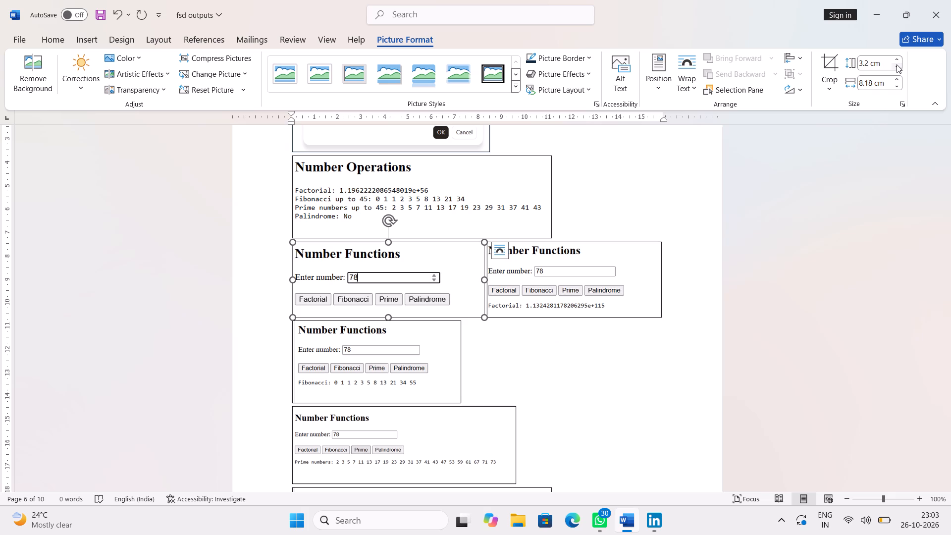
Reduce the prime numbers result picture further to a height of 3.1 cm.
click(489, 428)
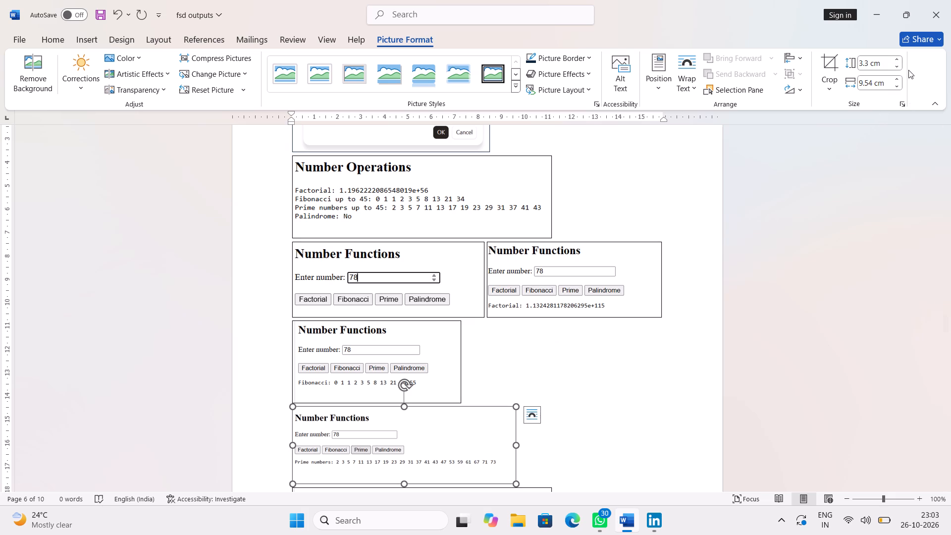
double_click(898, 68)
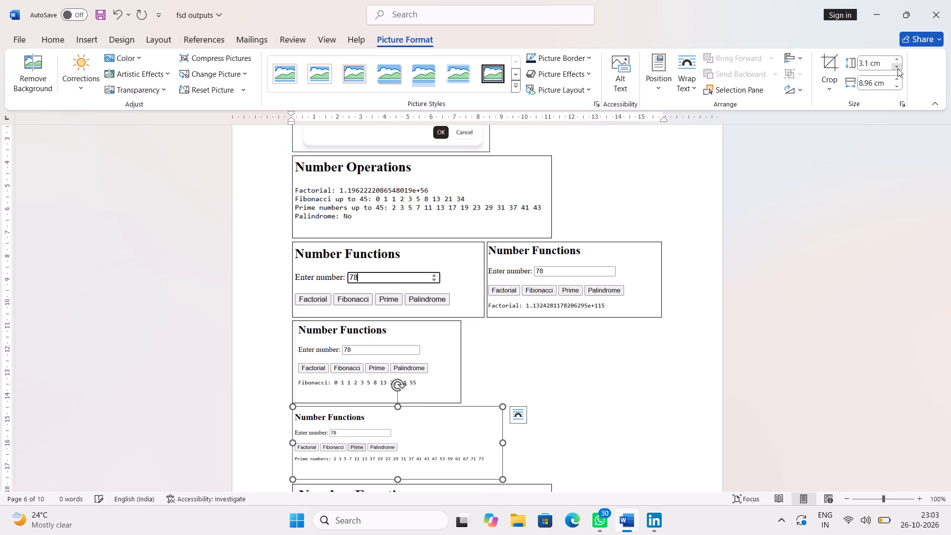
Shrink the Number Functions picture showing the palindrome result to a height of 3.2 cm.
scroll(682, 308, down, 1)
click(510, 415)
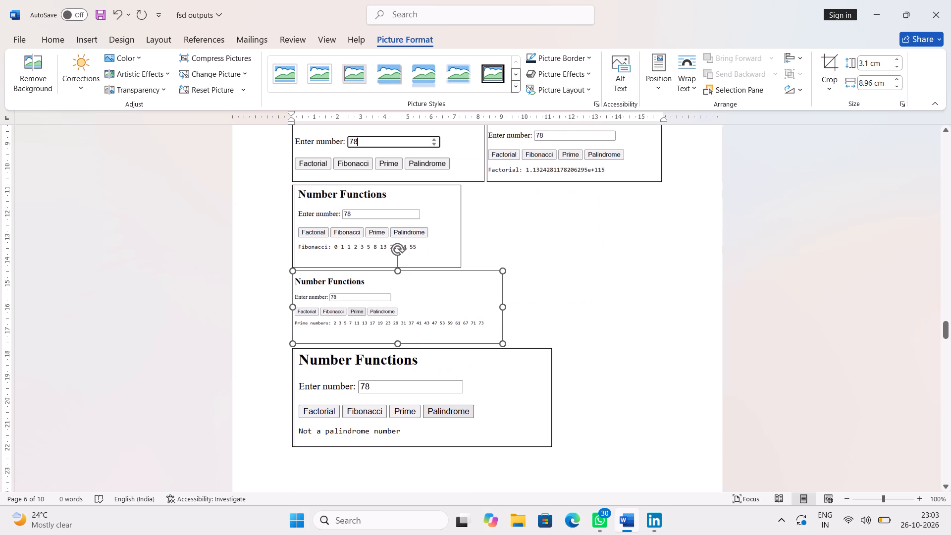
triple_click(897, 63)
triple_click(897, 63)
double_click(897, 63)
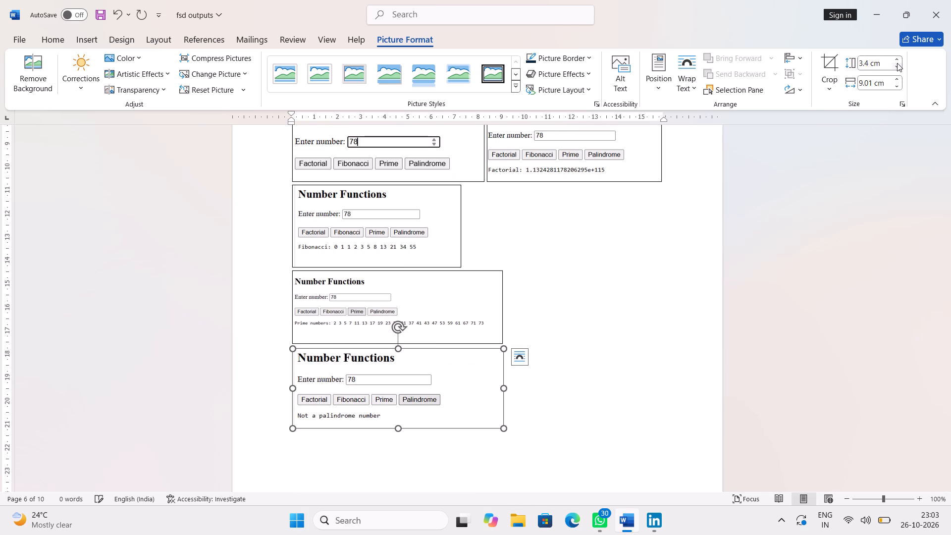
click(897, 63)
click(897, 63)
click(897, 63)
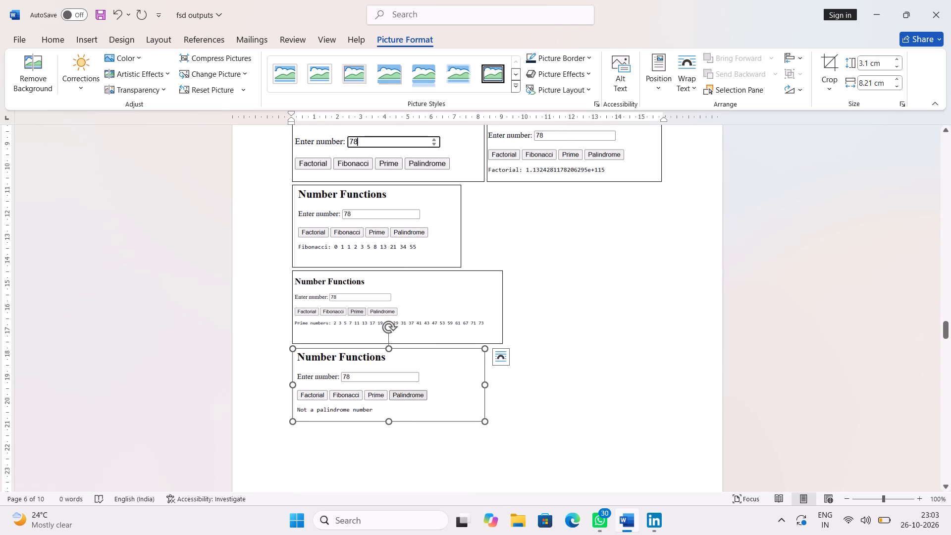
click(897, 58)
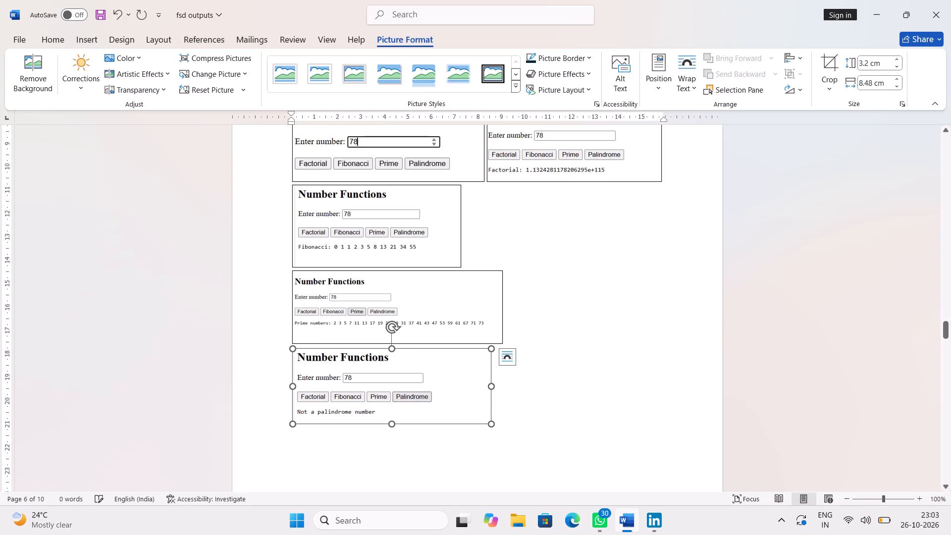
Shrink the first Registration Form picture, after the palindrome result, to a height of 4.6 cm.
scroll(604, 267, down, 3)
click(474, 364)
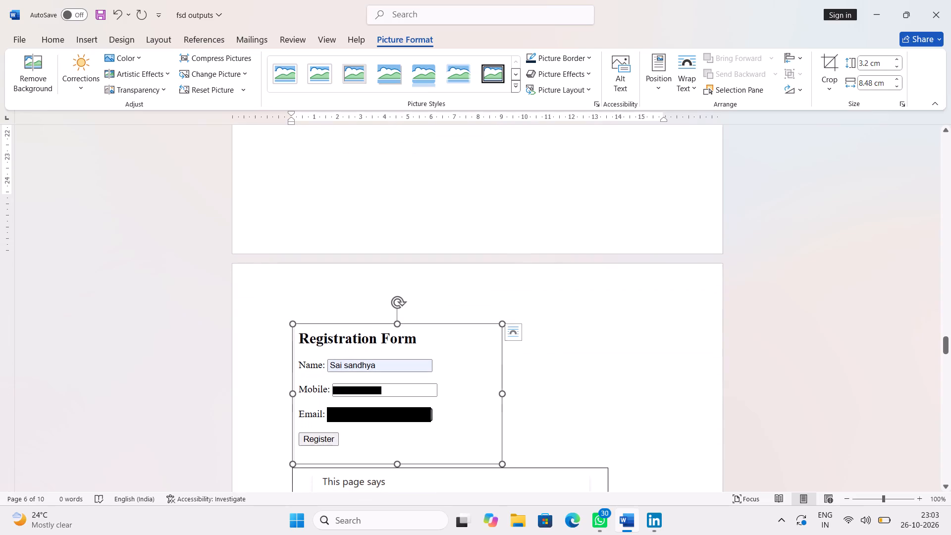
triple_click(898, 66)
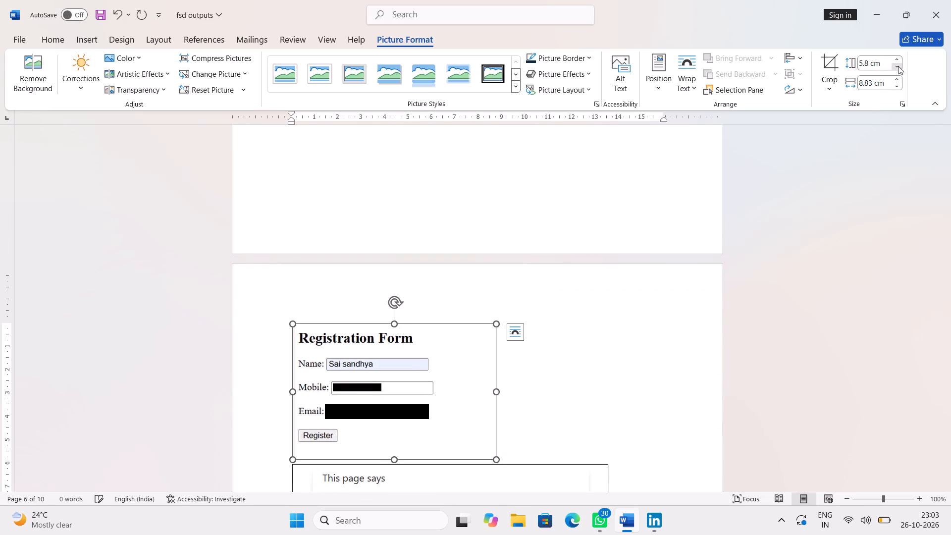
triple_click(898, 66)
triple_click(898, 66)
double_click(898, 66)
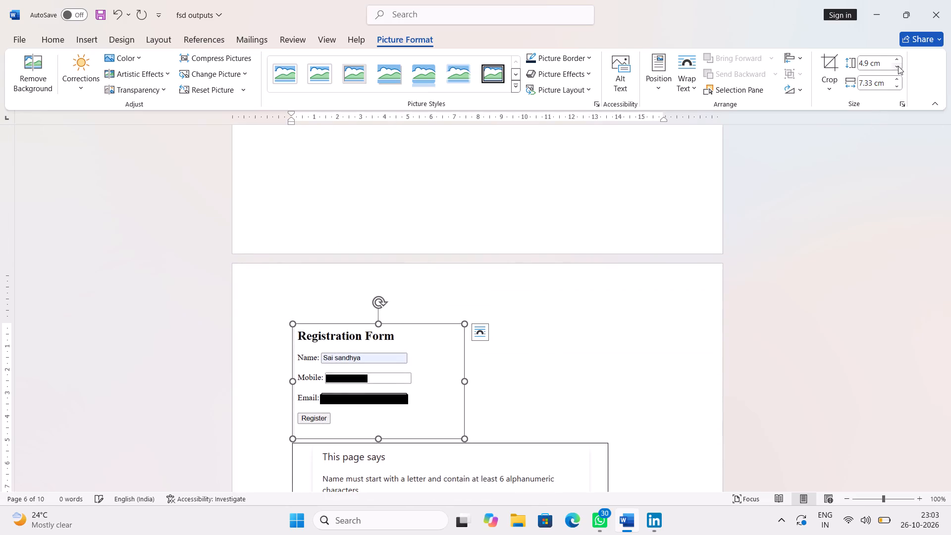
triple_click(898, 66)
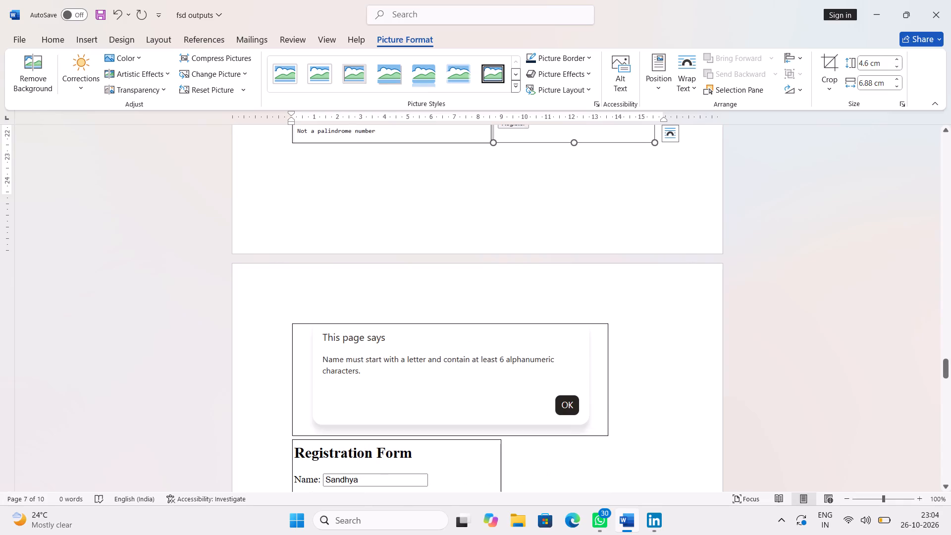
scroll(663, 209, up, 3)
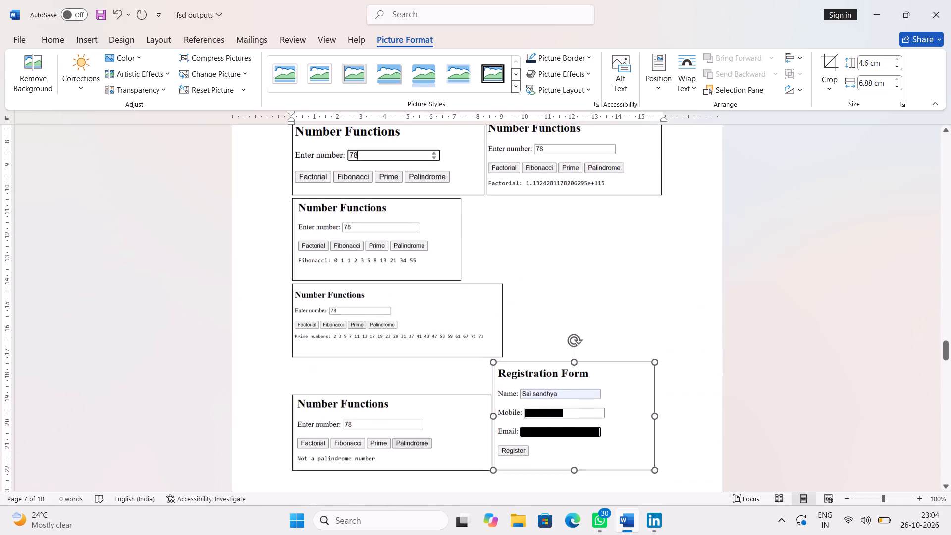
Shrink the alert picture about the name needing at least 6 alphanumeric characters to a height of 3.5 cm.
scroll(663, 209, up, 1)
scroll(663, 209, down, 5)
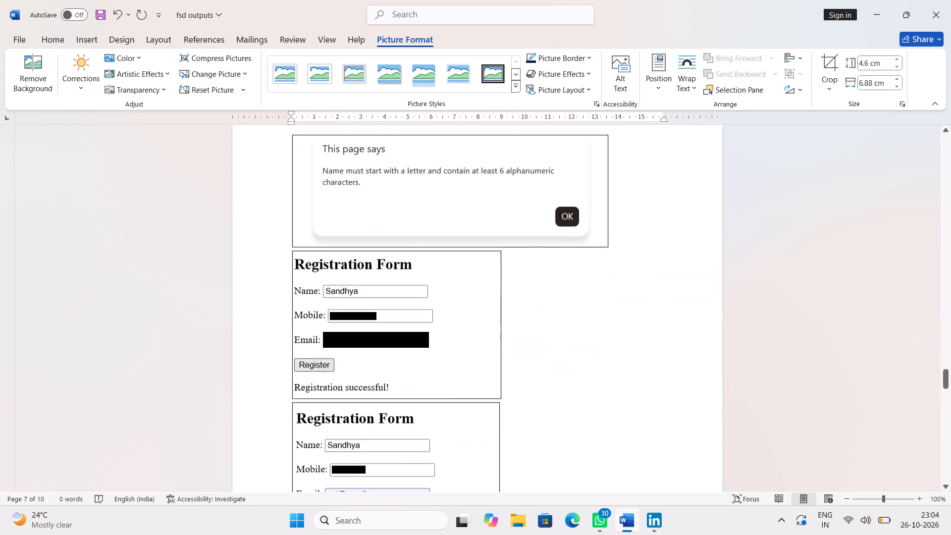
click(578, 186)
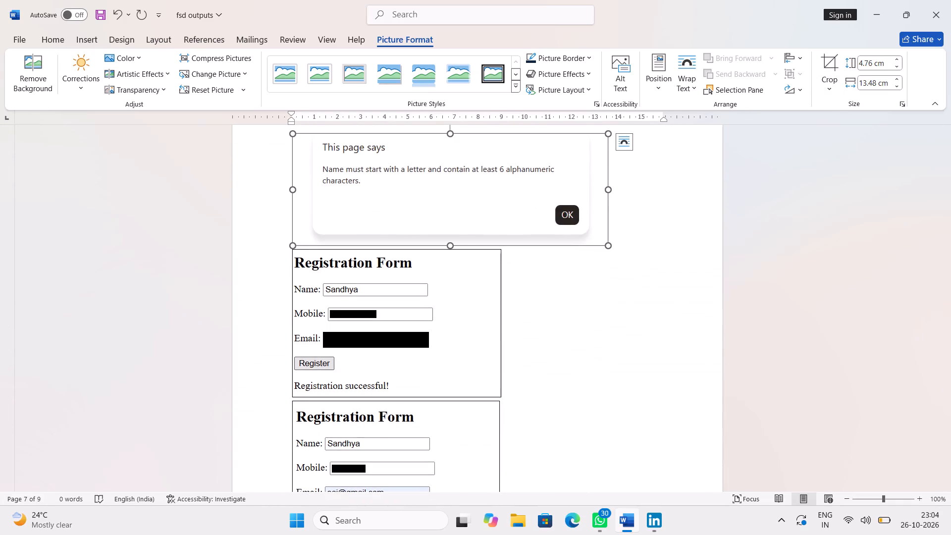
click(901, 65)
triple_click(901, 65)
triple_click(901, 65)
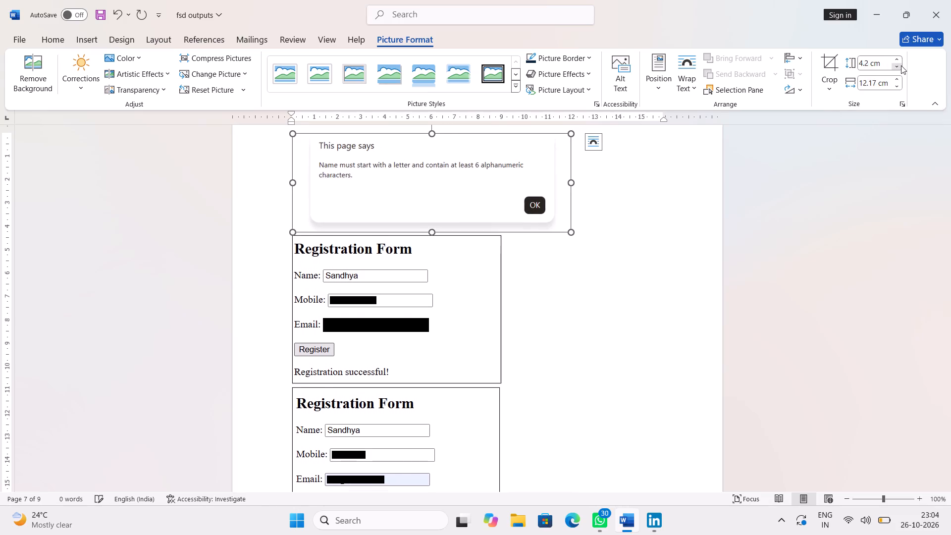
triple_click(901, 65)
triple_click(901, 65)
triple_click(901, 65)
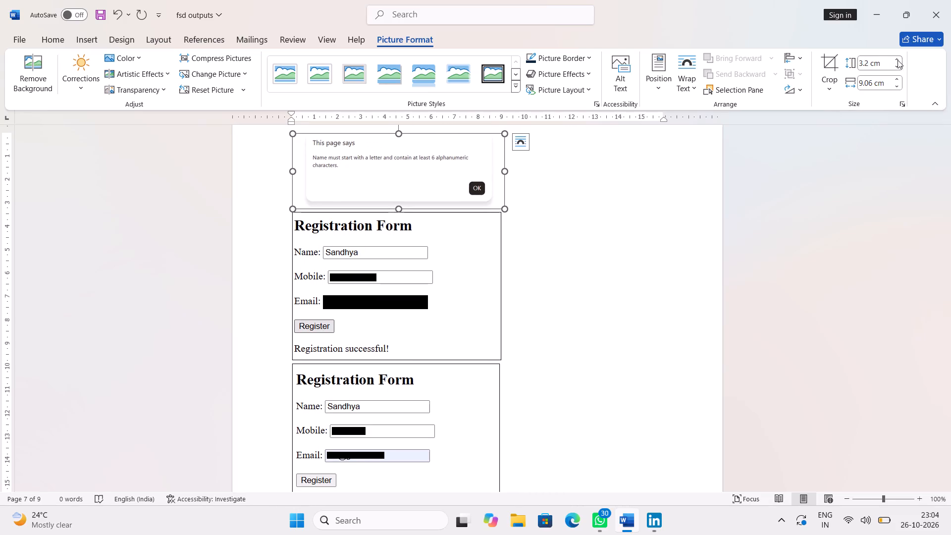
double_click(896, 60)
click(896, 60)
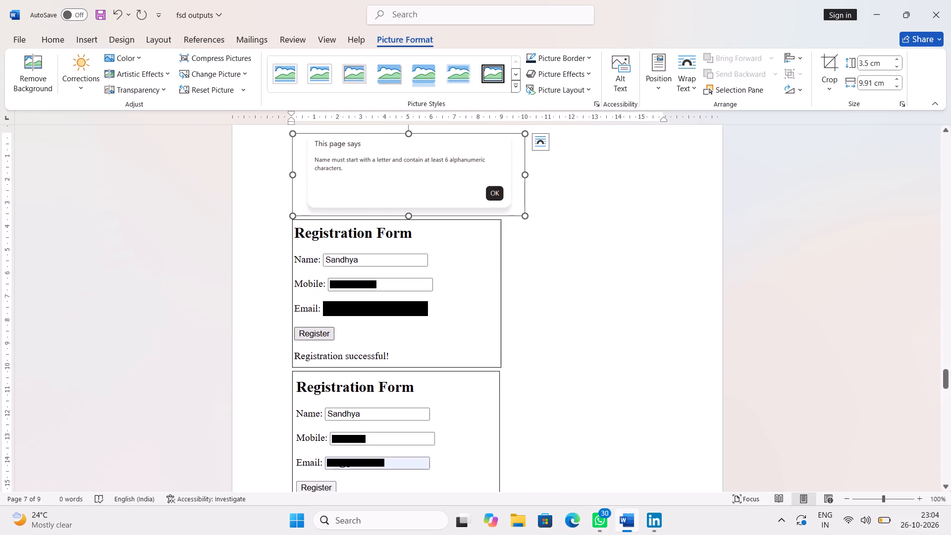
Shrink the Registration Form picture with the "Registration successful!" line to a height of about 4.8 cm.
click(480, 281)
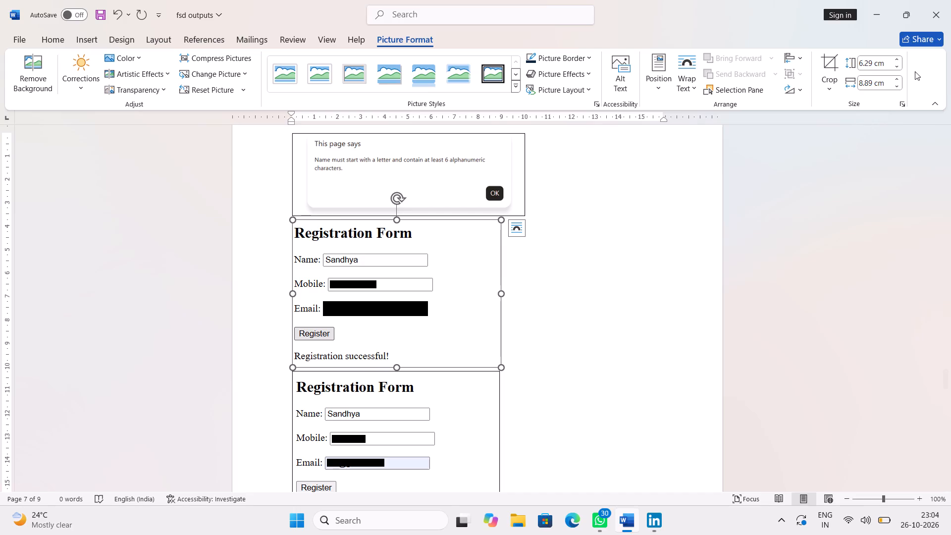
triple_click(898, 64)
triple_click(898, 64)
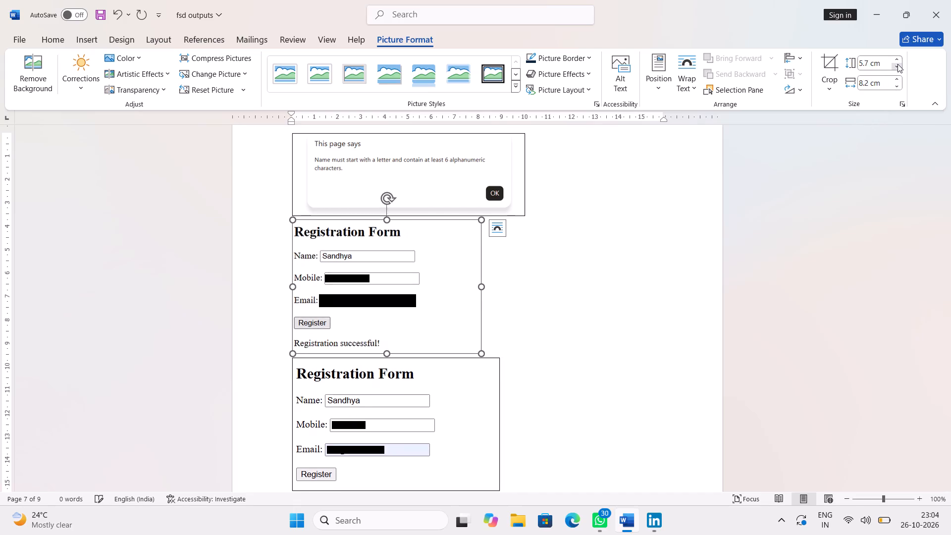
triple_click(898, 64)
triple_click(898, 64)
double_click(898, 64)
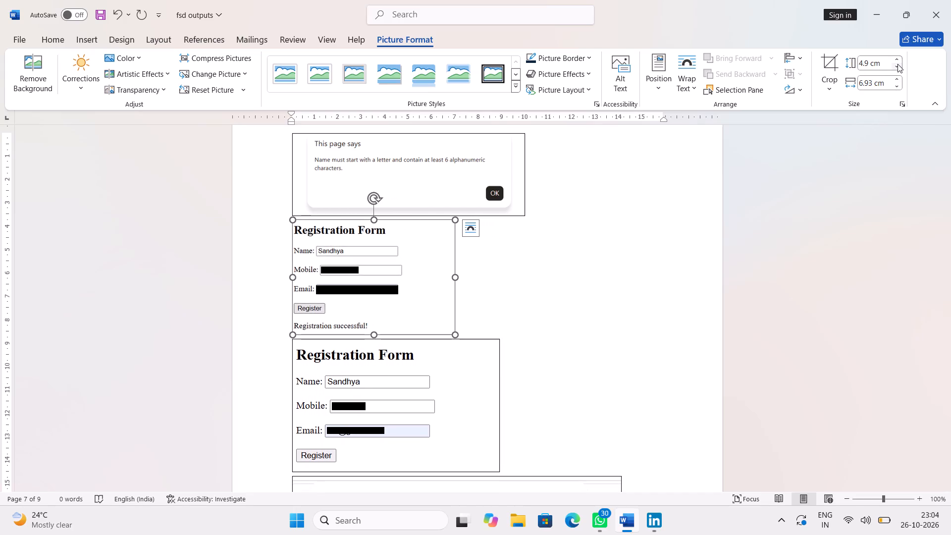
triple_click(898, 64)
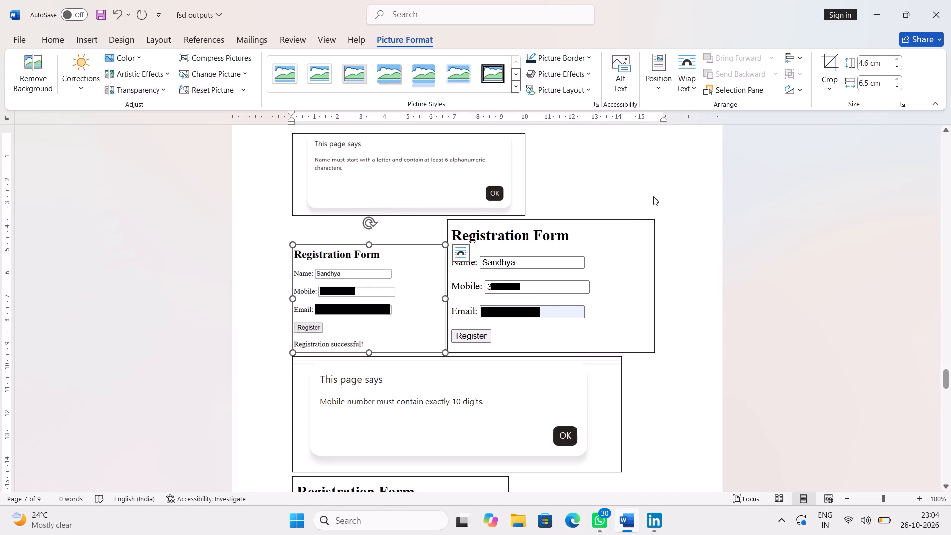
double_click(899, 59)
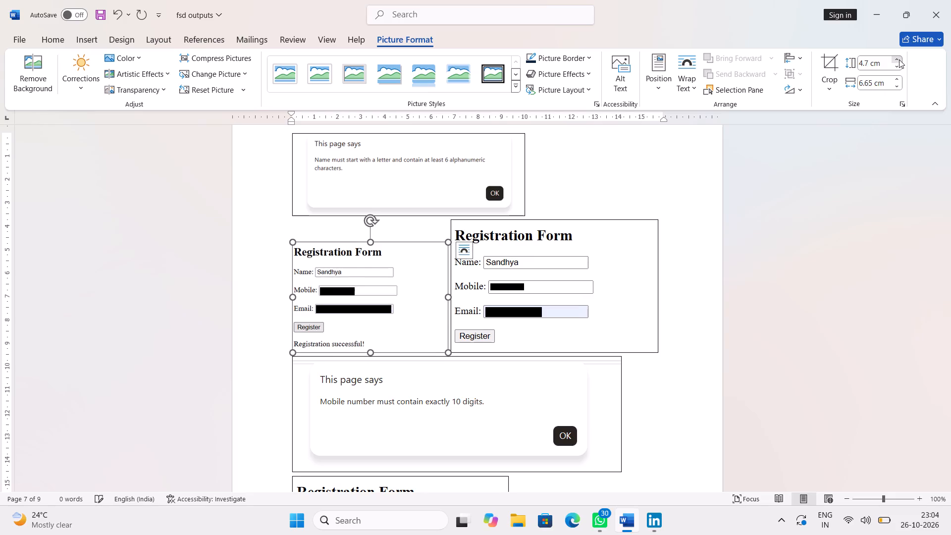
Shrink the Registration Form picture beside the successful registration one to a height of 4.8 cm.
click(677, 298)
click(638, 296)
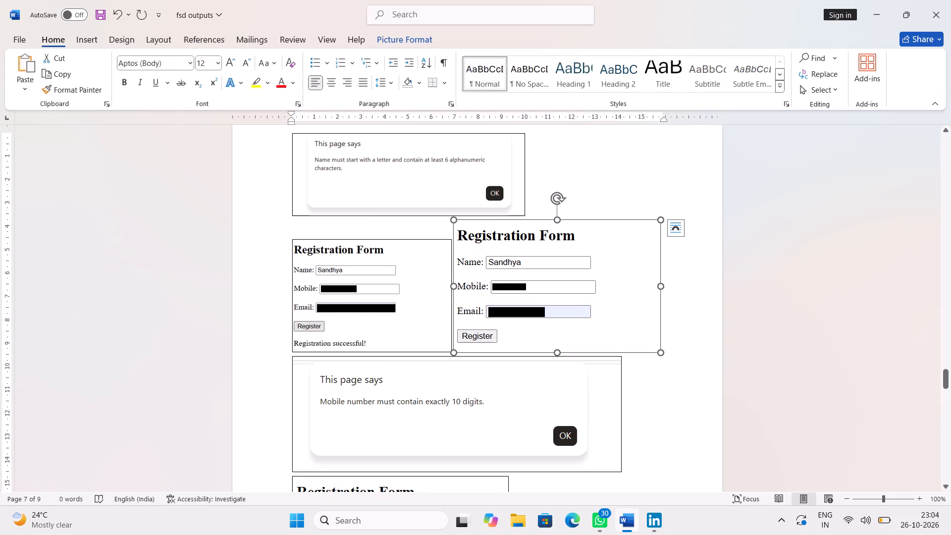
click(423, 38)
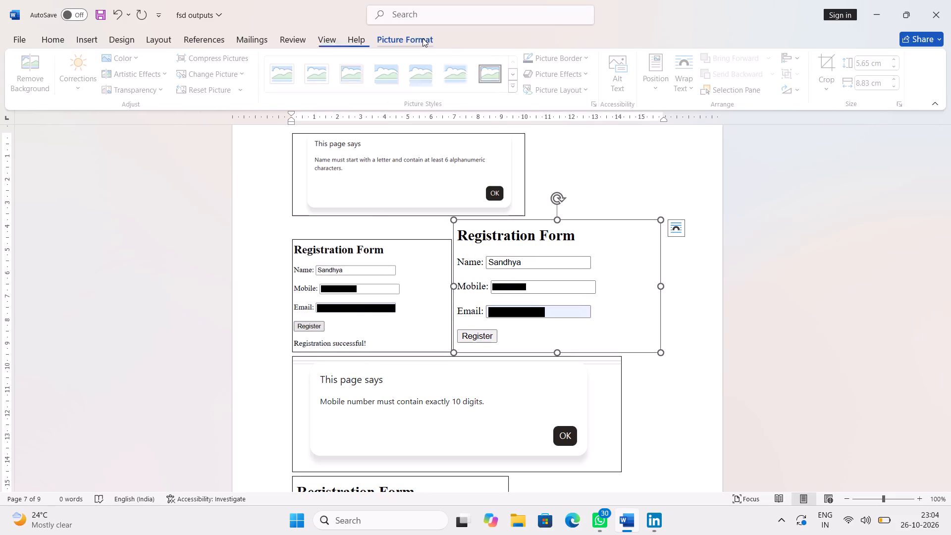
triple_click(896, 69)
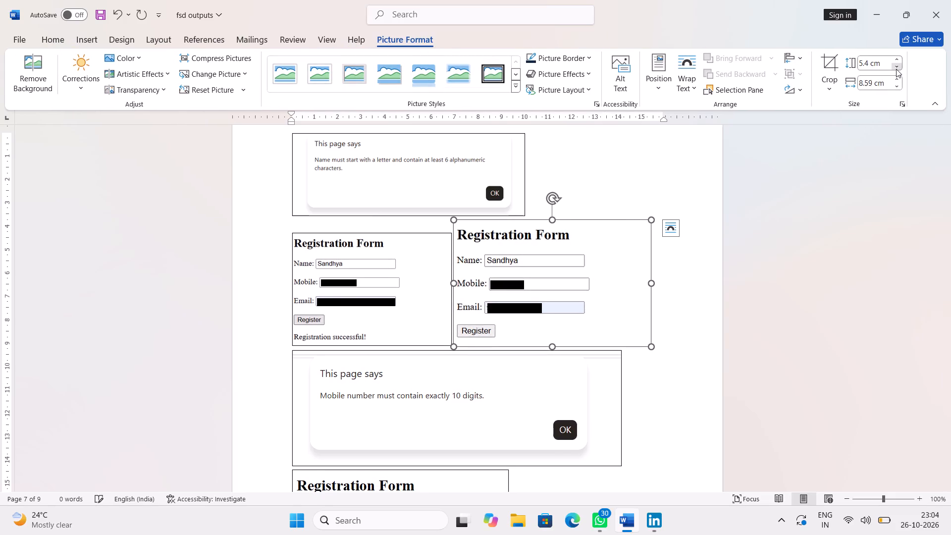
triple_click(896, 69)
triple_click(896, 69)
click(896, 69)
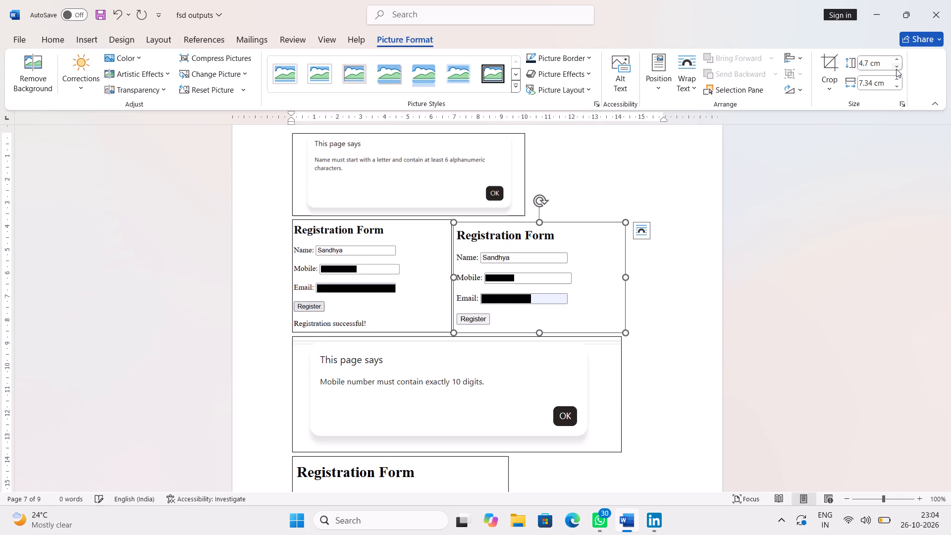
click(898, 56)
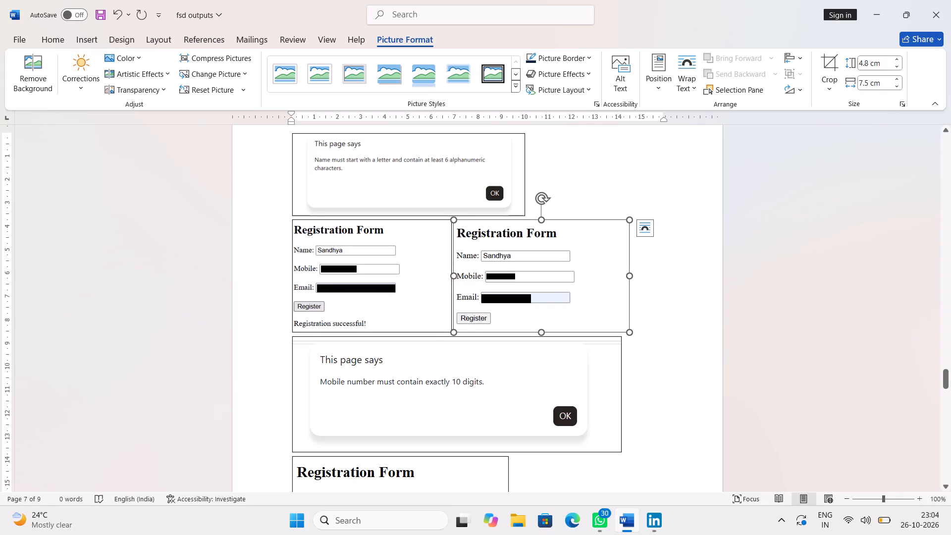
Shrink the alert picture about the mobile number needing exactly 10 digits to a height of about 3.3 cm.
click(547, 374)
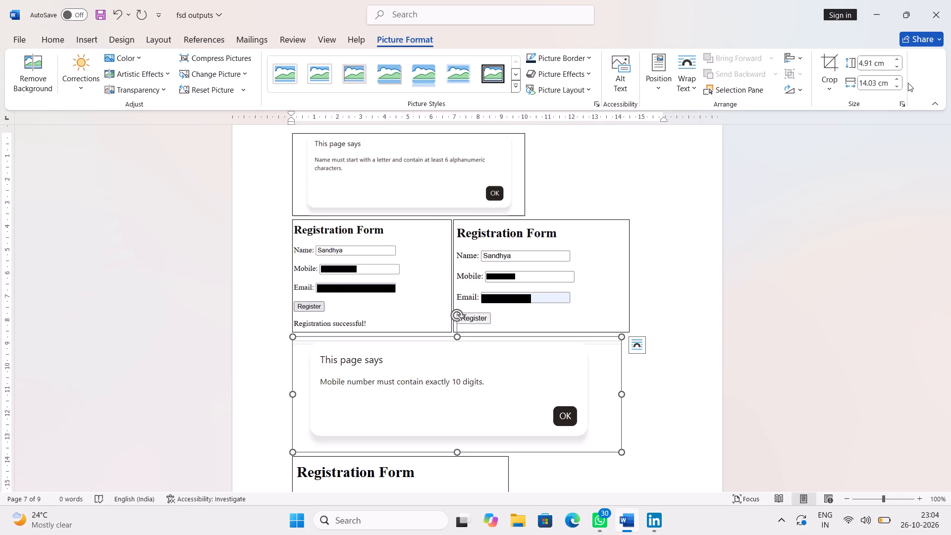
triple_click(897, 68)
triple_click(897, 68)
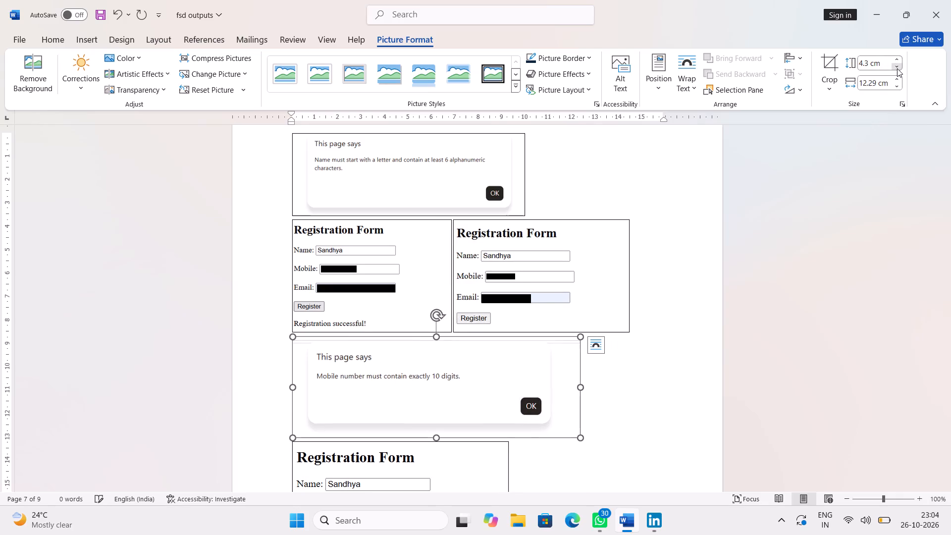
triple_click(897, 68)
triple_click(897, 68)
triple_click(897, 68)
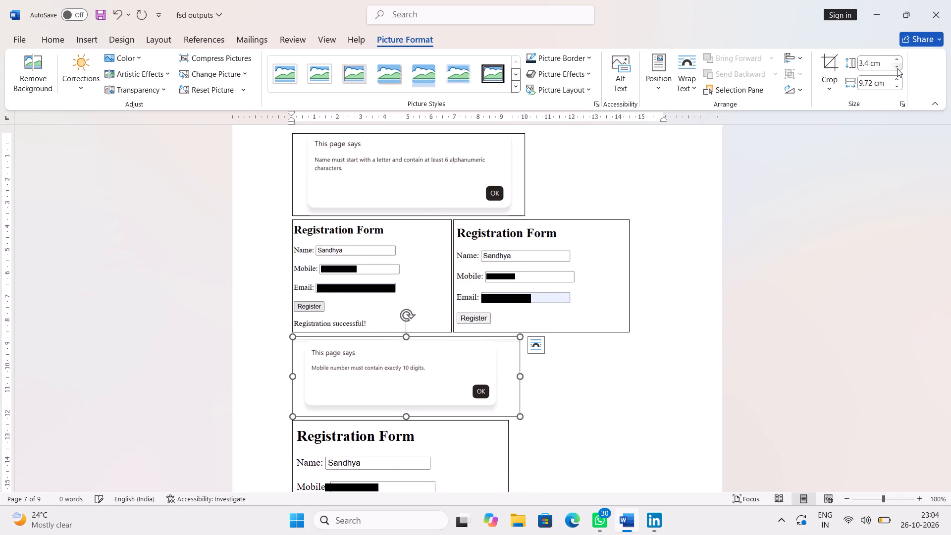
click(897, 68)
Shrink the Registration Form picture below the mobile number alert to a height of 4.4 cm.
scroll(697, 225, down, 1)
click(470, 338)
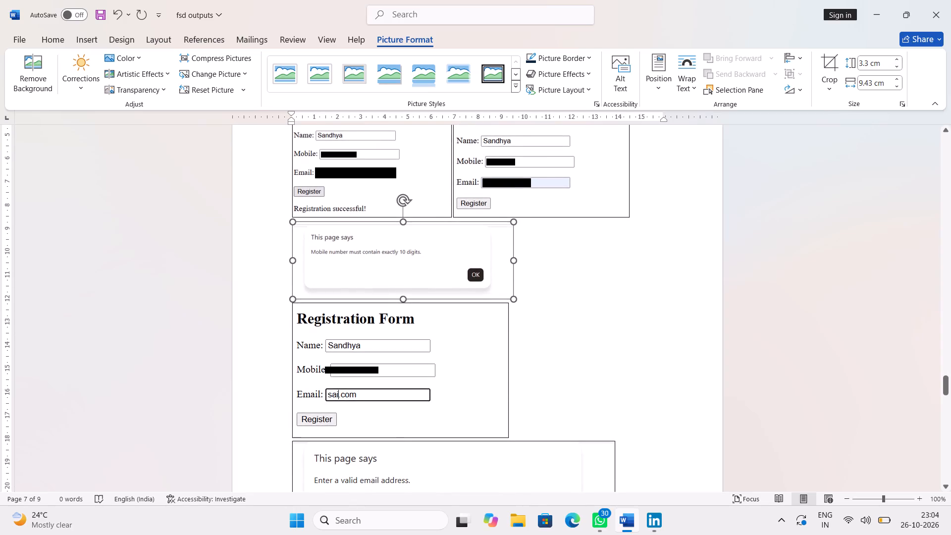
triple_click(897, 65)
triple_click(897, 65)
triple_click(897, 65)
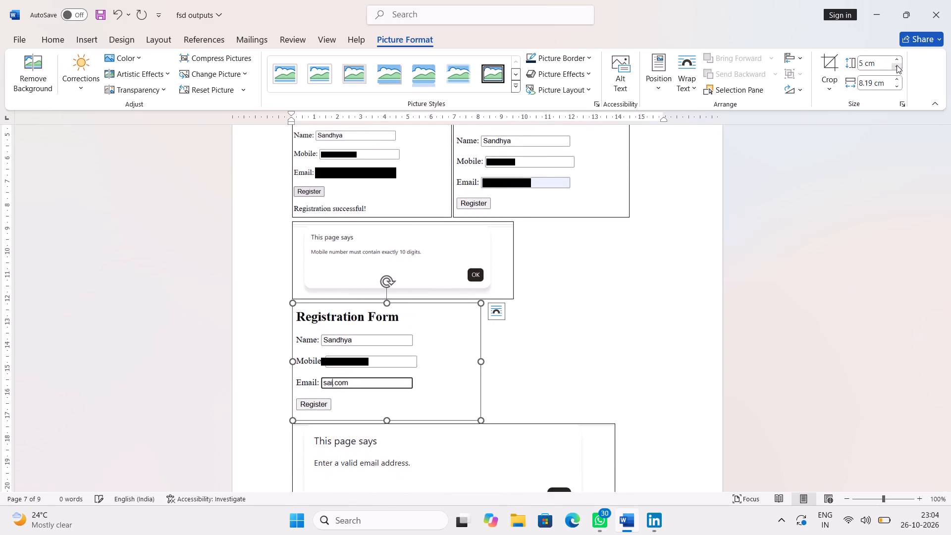
triple_click(897, 65)
double_click(897, 65)
Review the arrangement of the resized pictures from the login forms on the last page back to the first page.
scroll(629, 249, down, 1)
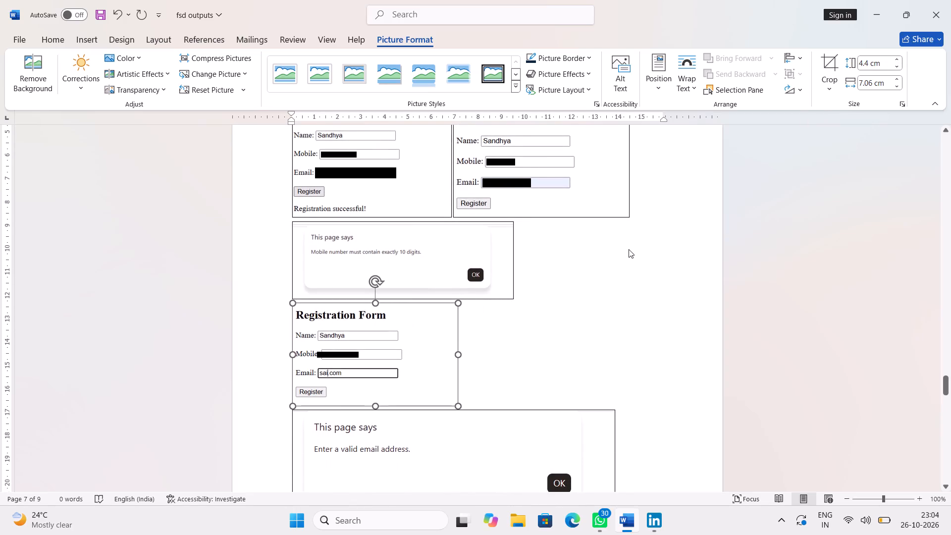
scroll(629, 249, down, 1)
click(508, 392)
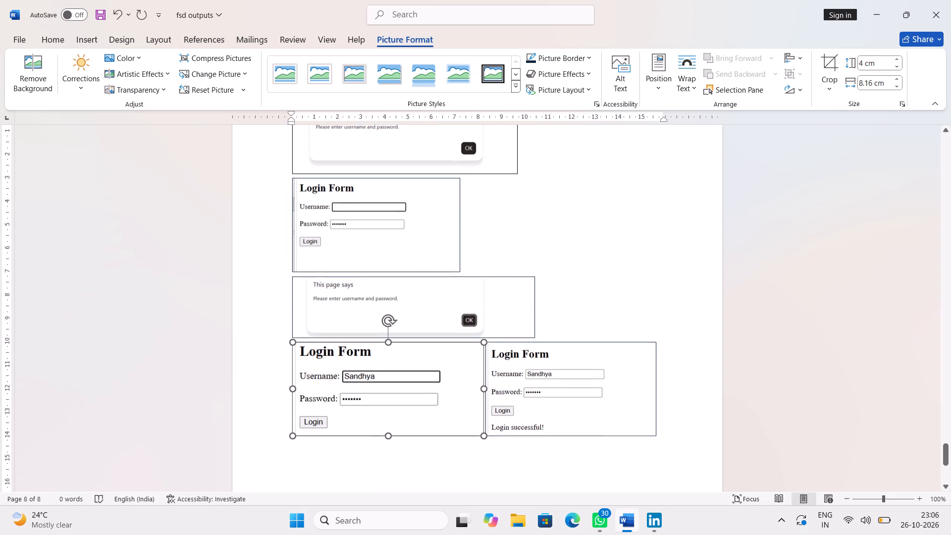
scroll(656, 258, down, 3)
scroll(656, 258, up, 2)
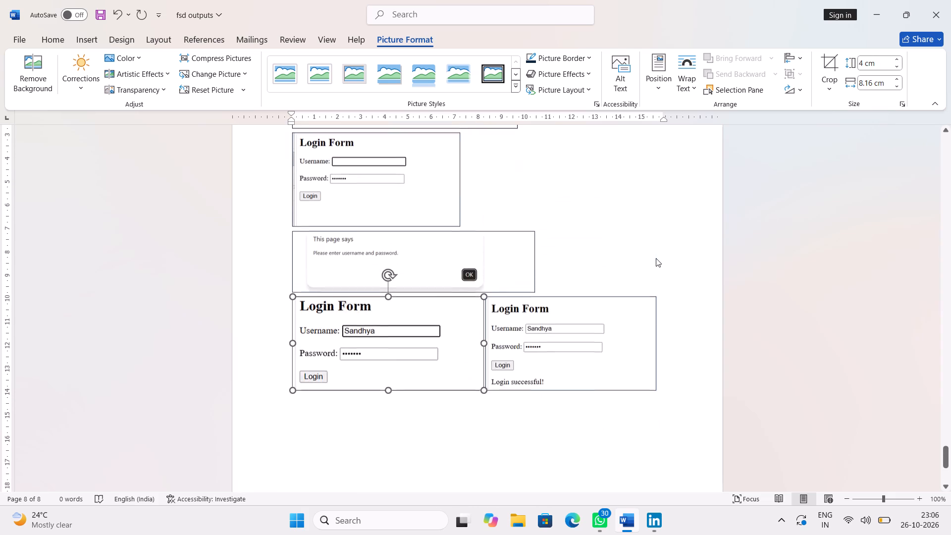
scroll(656, 258, up, 4)
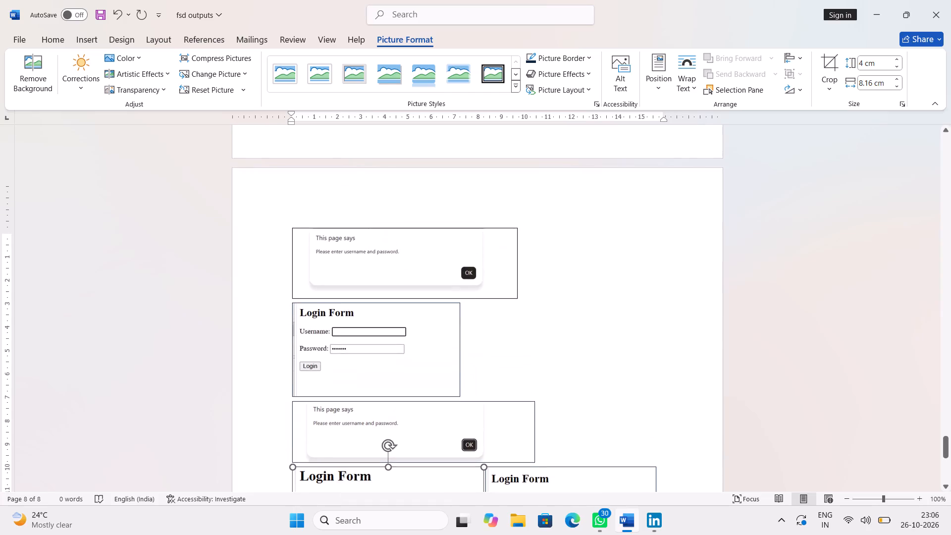
scroll(656, 258, up, 4)
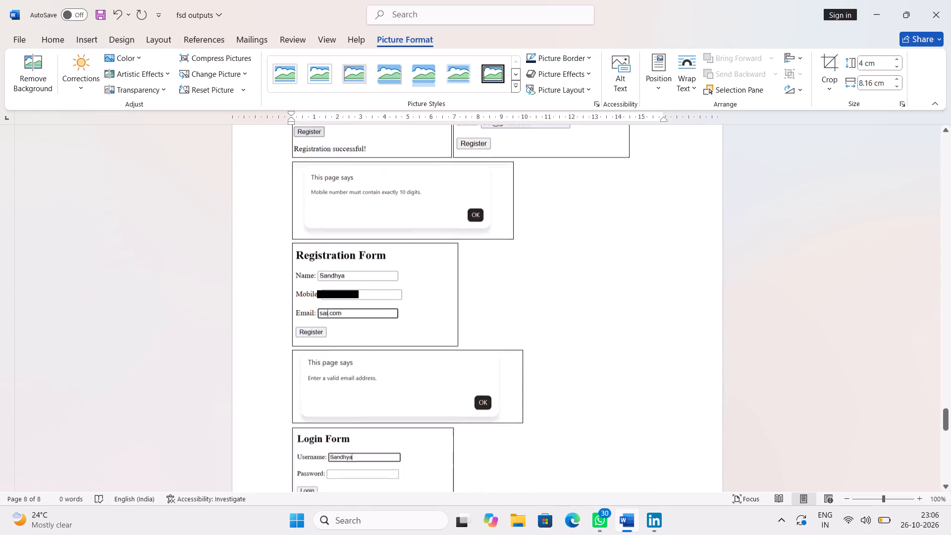
scroll(656, 258, up, 7)
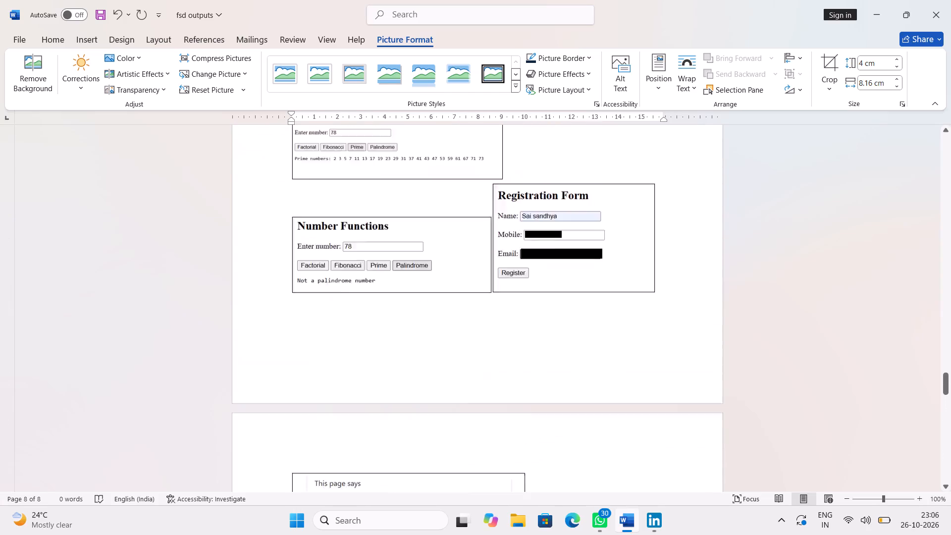
scroll(656, 258, up, 8)
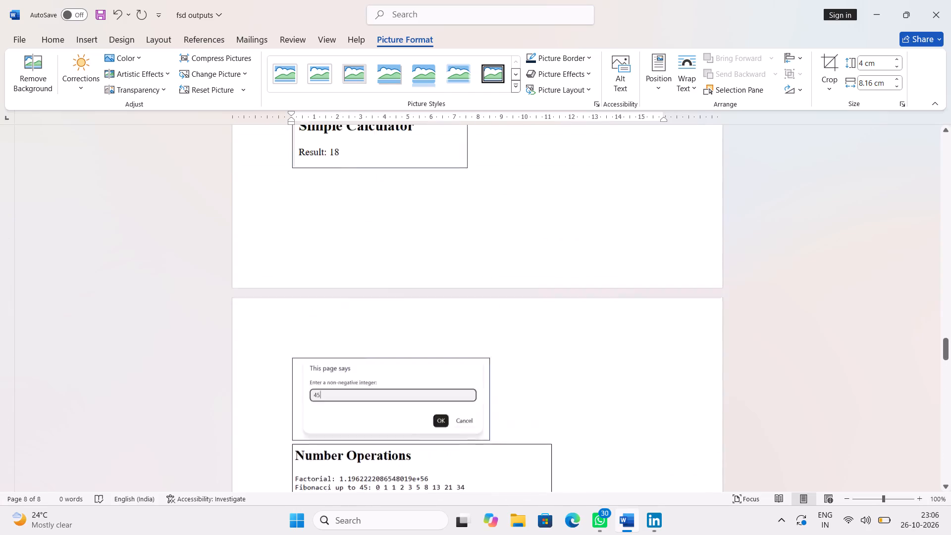
scroll(656, 258, up, 8)
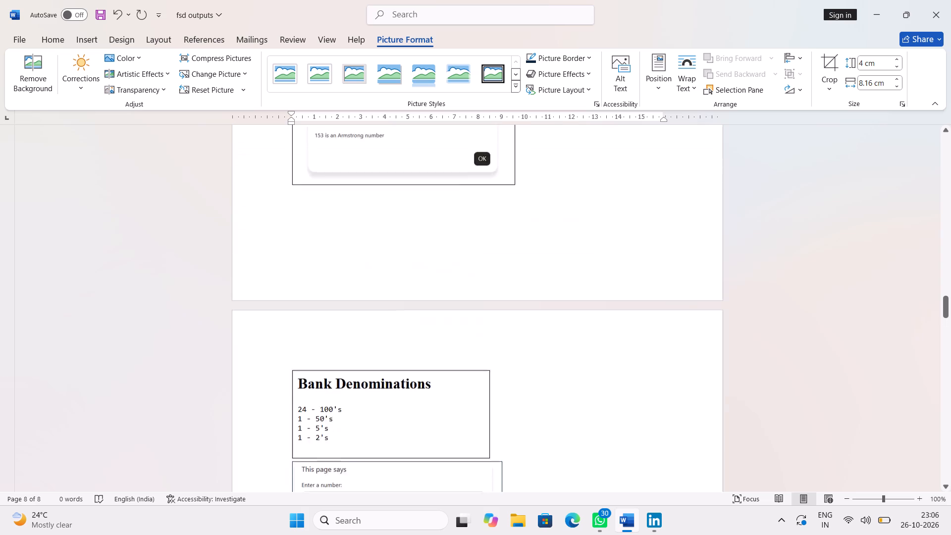
scroll(656, 258, up, 8)
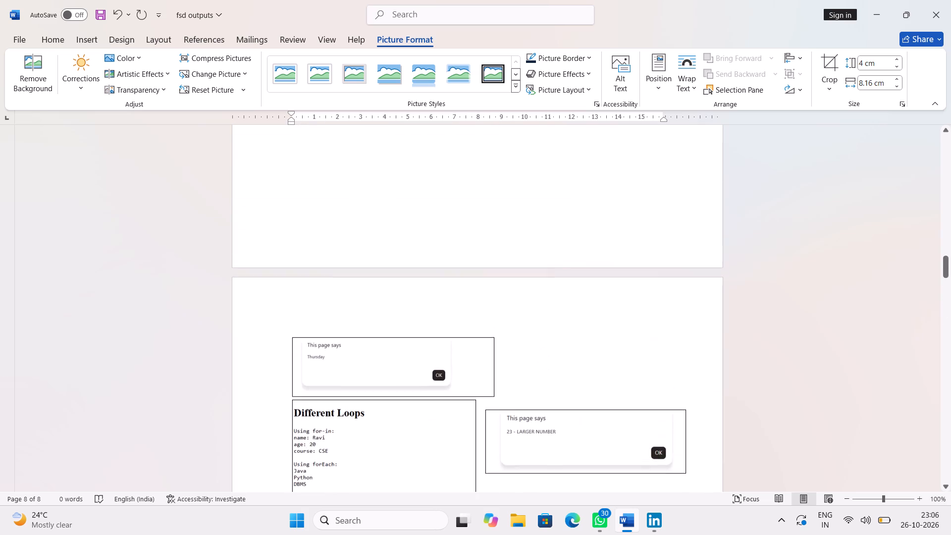
scroll(656, 258, up, 8)
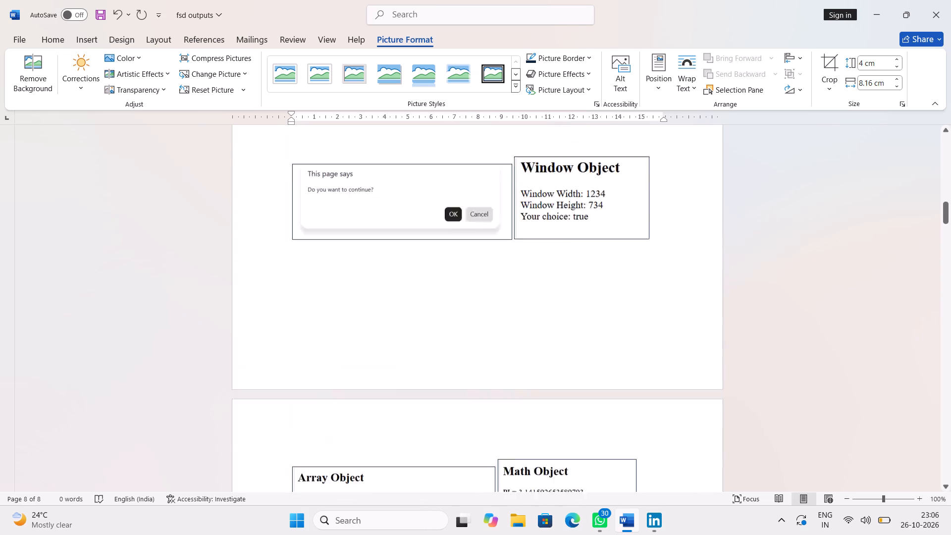
scroll(656, 258, up, 8)
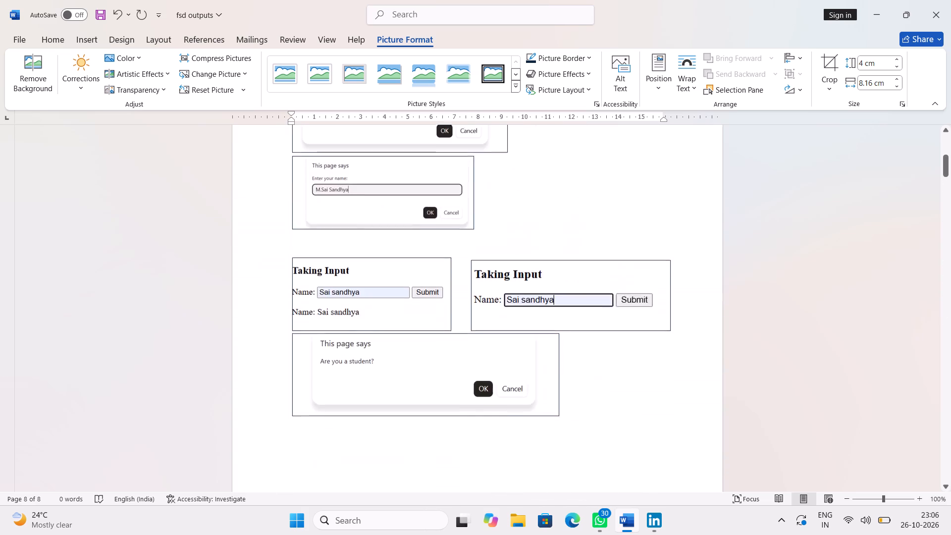
scroll(656, 258, up, 6)
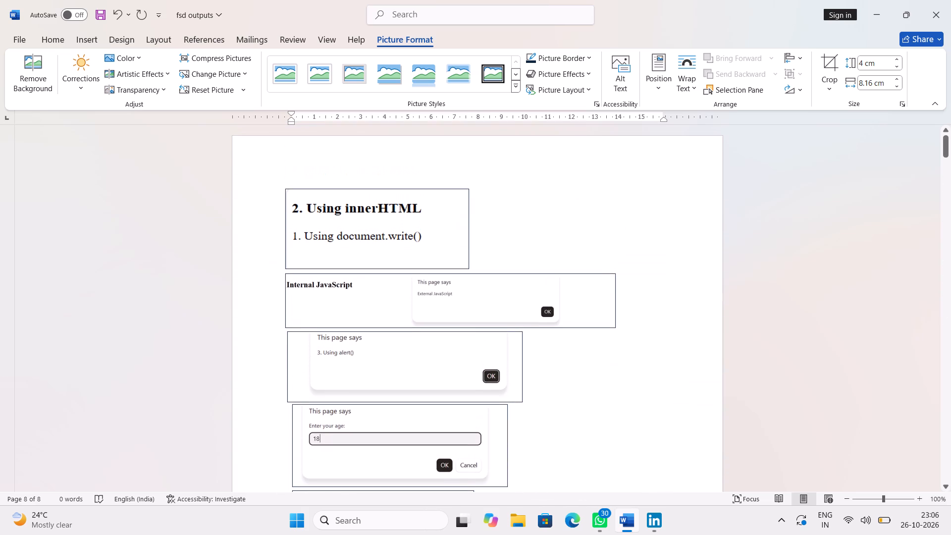
Save the document.
key(ctrl+s)
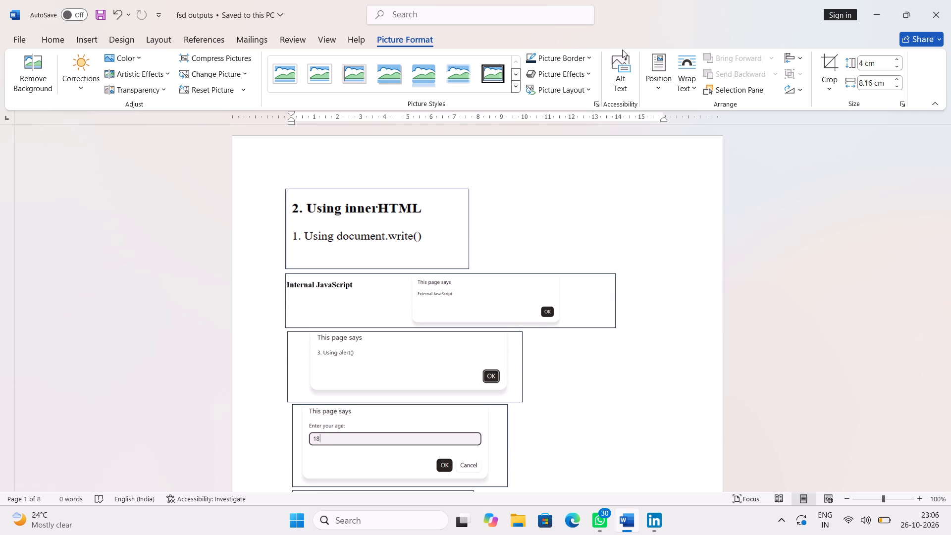
Check the picture layout of every page in the print preview, from first to last, and close the document.
click(13, 37)
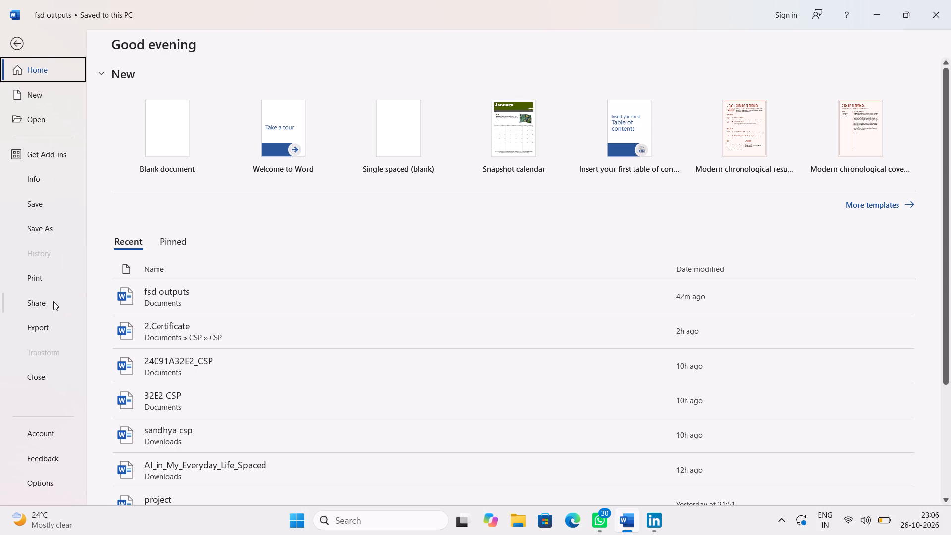
click(51, 270)
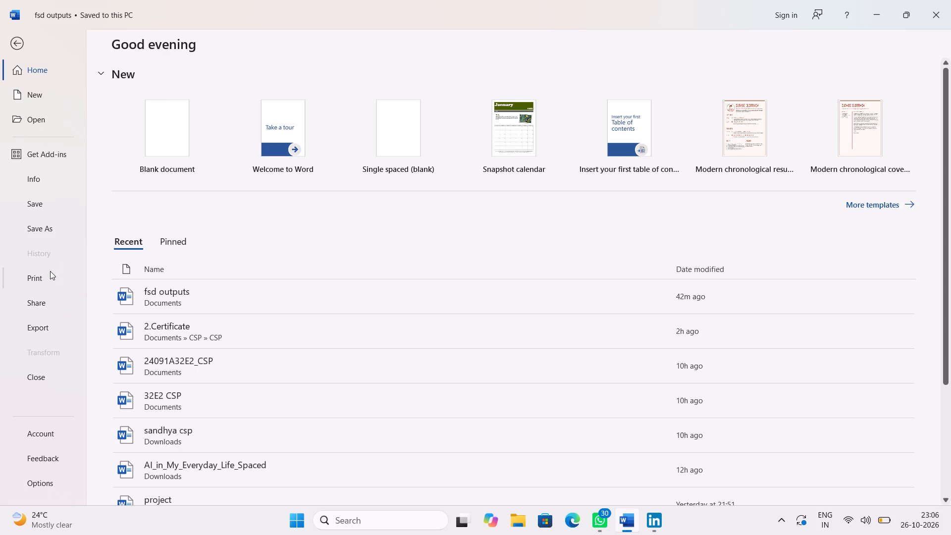
click(41, 275)
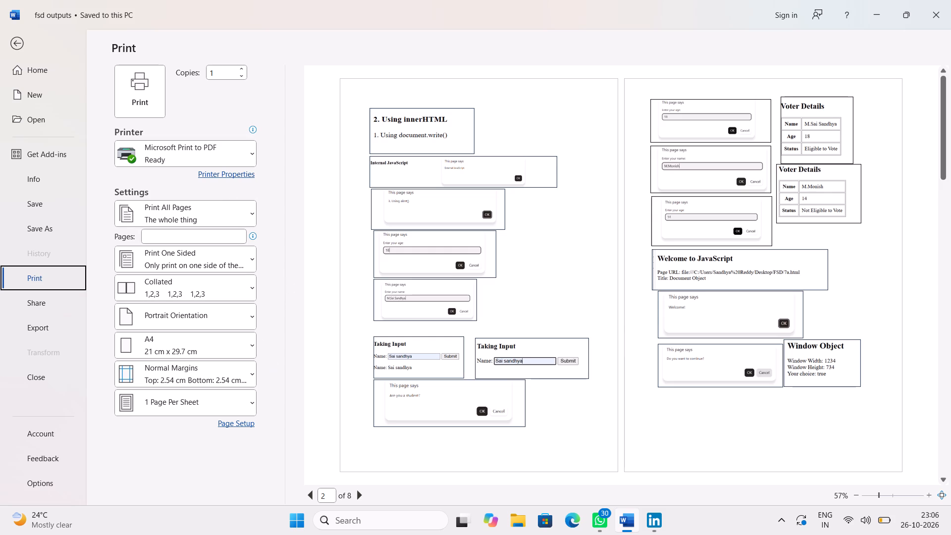
click(362, 494)
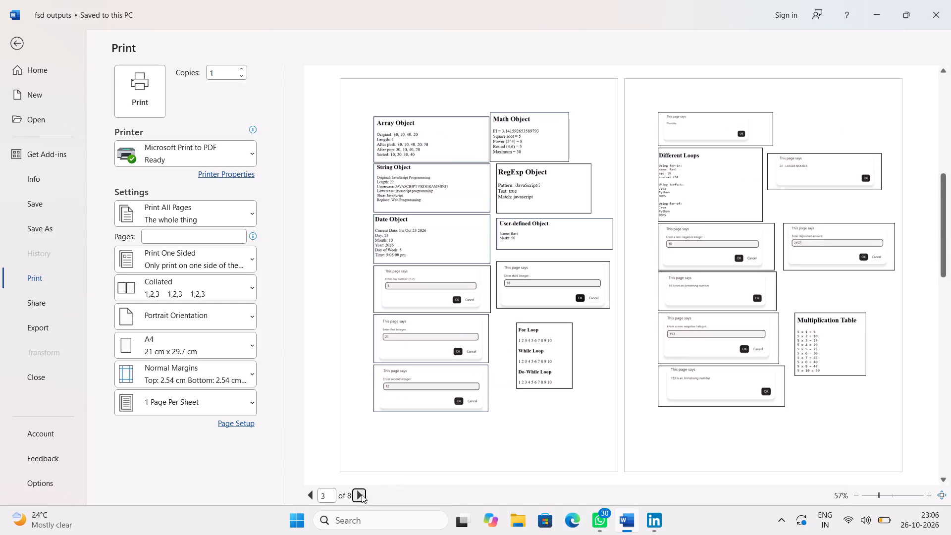
click(362, 494)
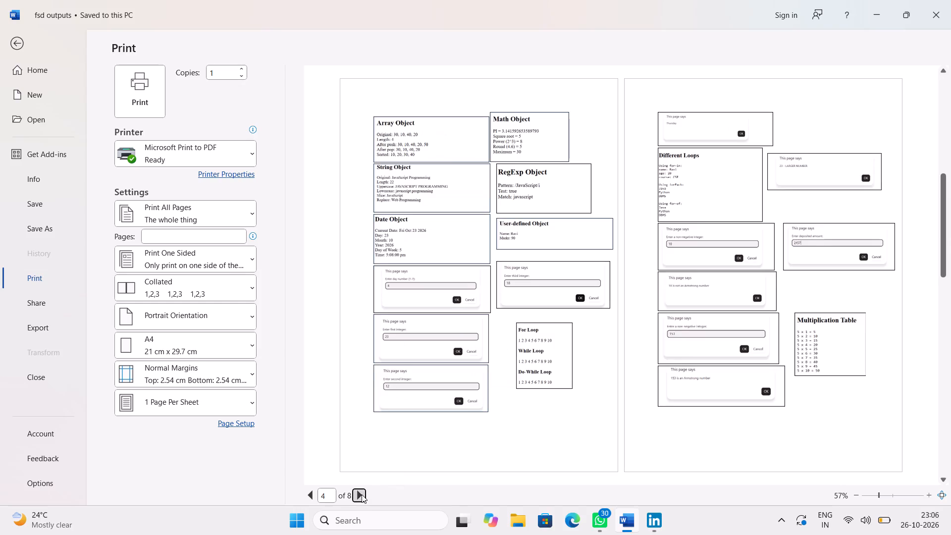
click(362, 494)
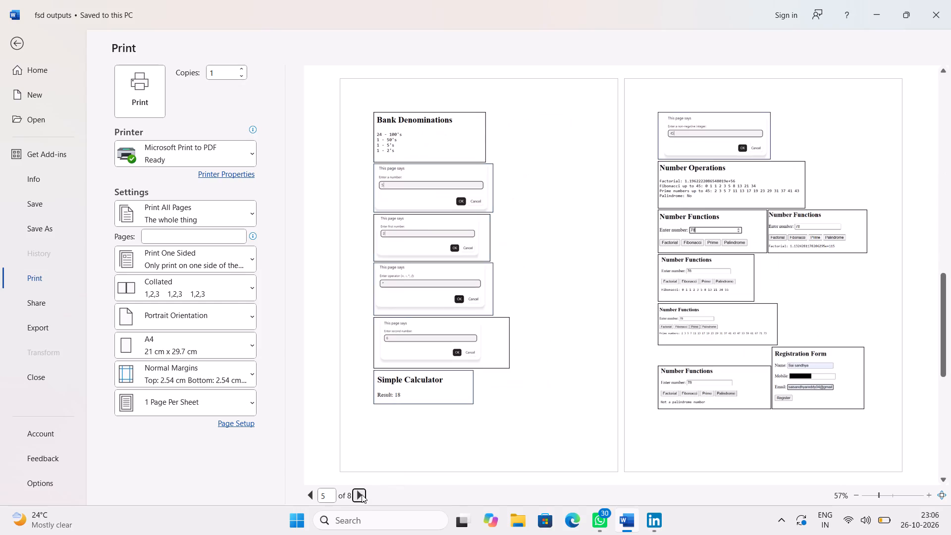
click(362, 494)
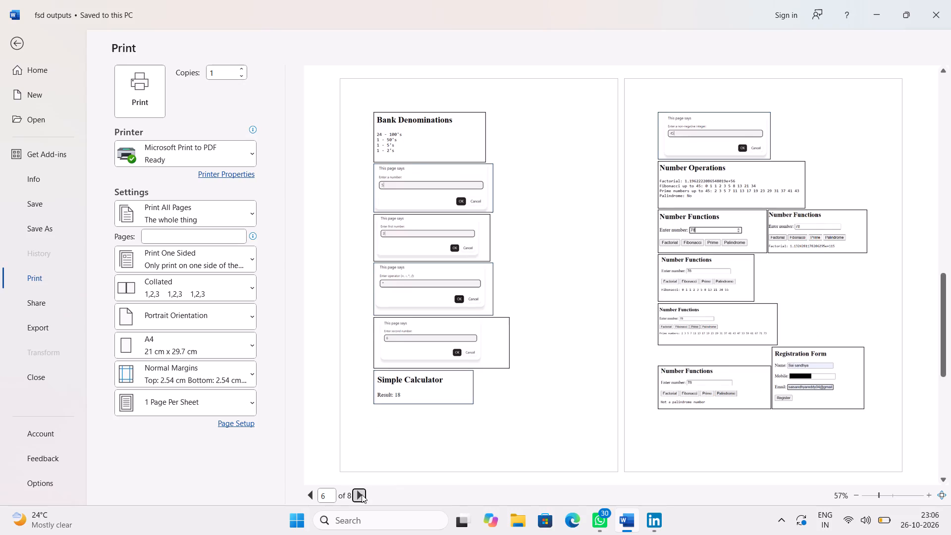
click(362, 494)
click(362, 494)
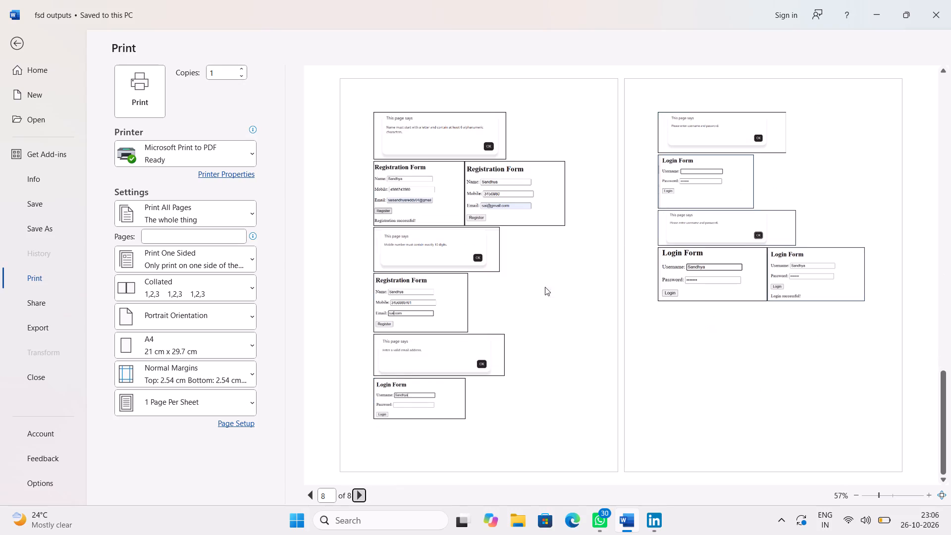
click(950, 0)
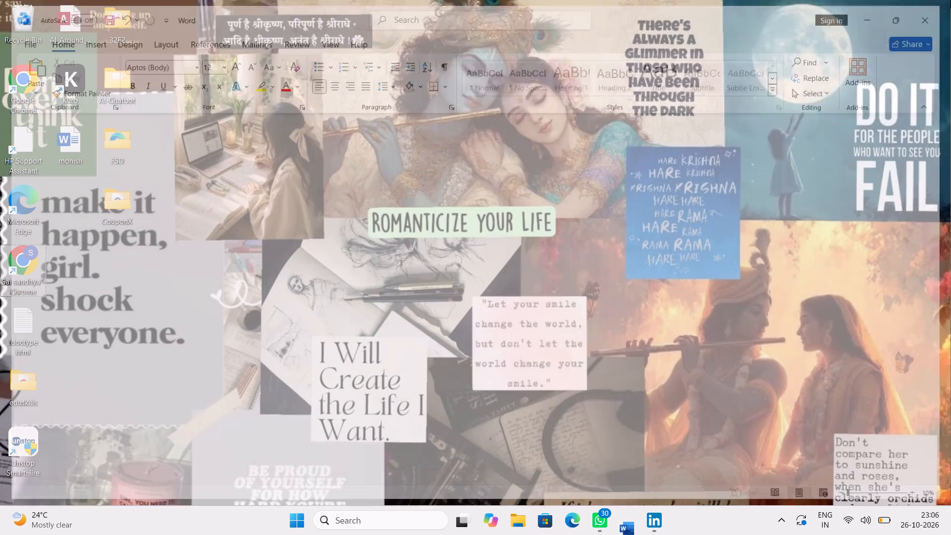
In Chrome, search Google for "word to pdf" and open the iLovePDF Word to PDF converter.
double_click(12, 278)
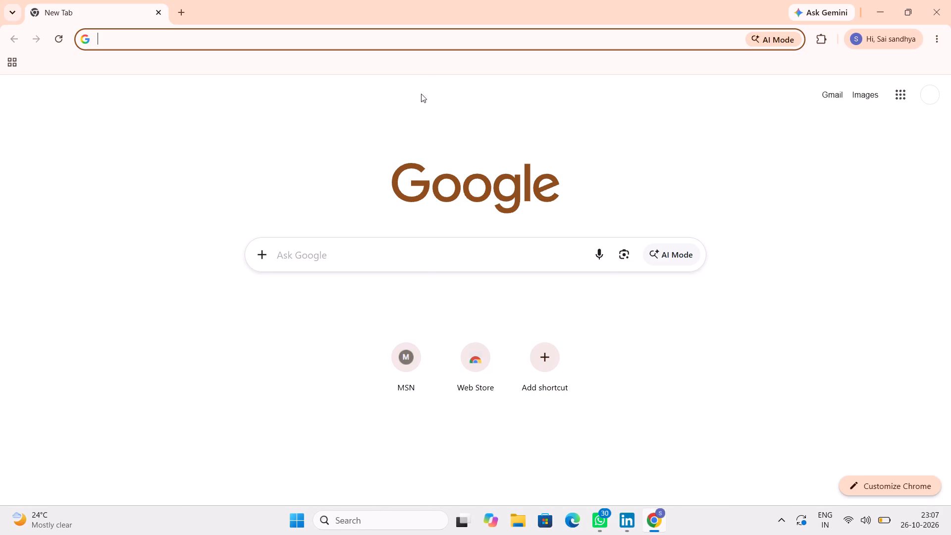
click(451, 264)
key(w)
text(oe)
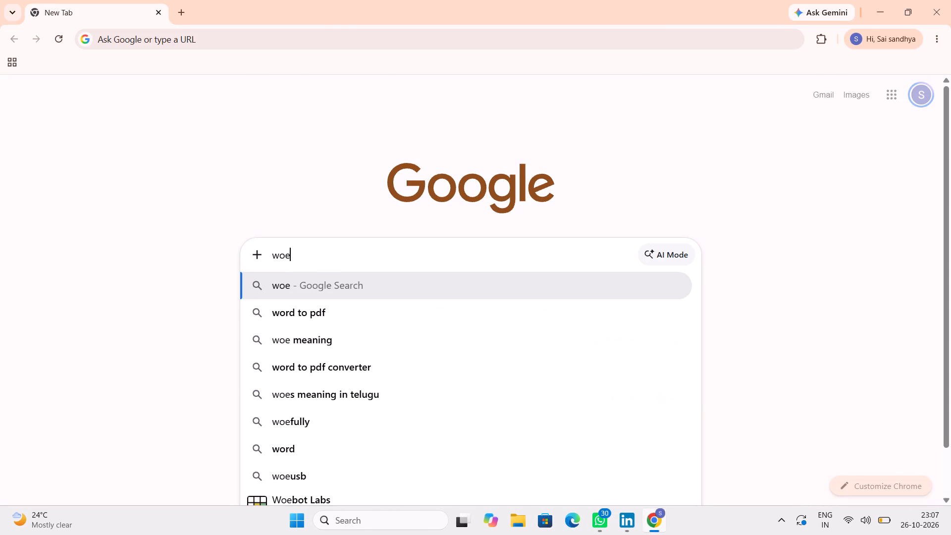
key(BackSpace)
text(rd to pdf)
key(Return)
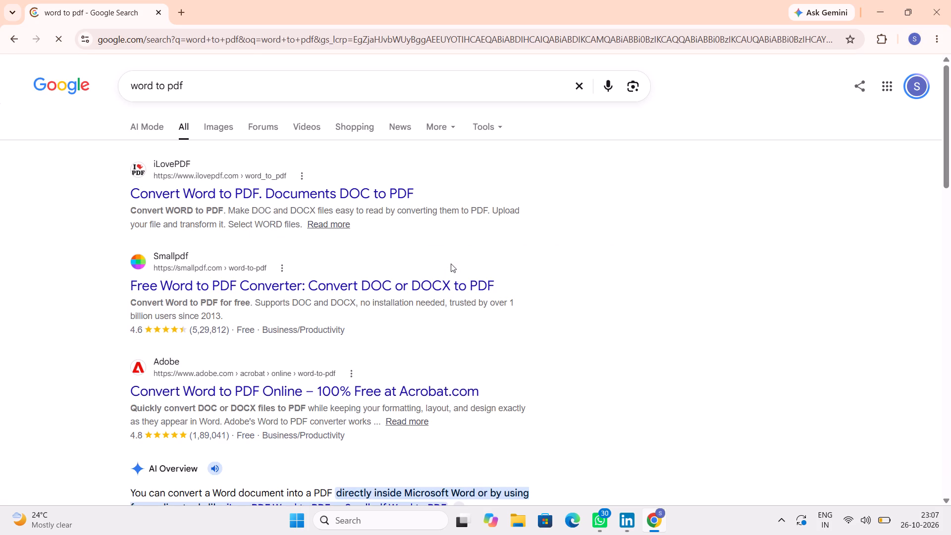
click(319, 192)
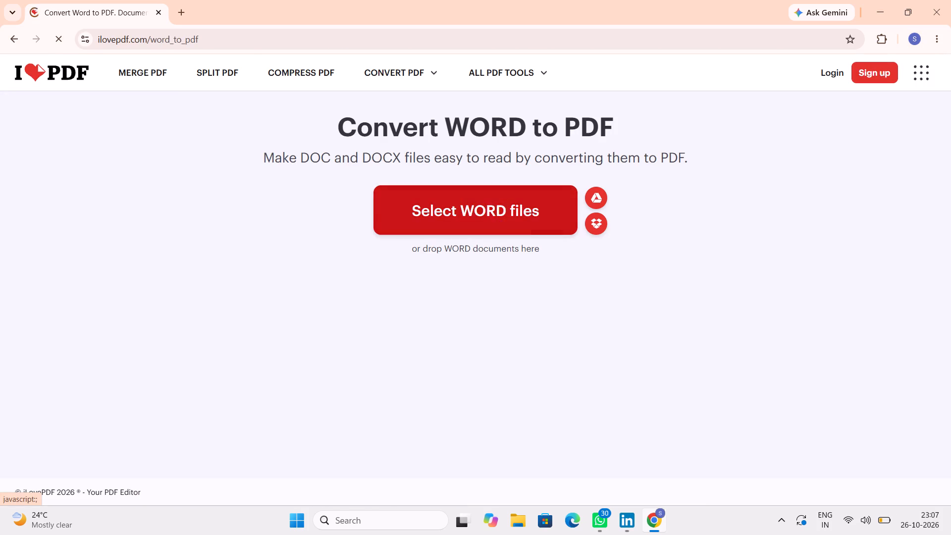
click(498, 207)
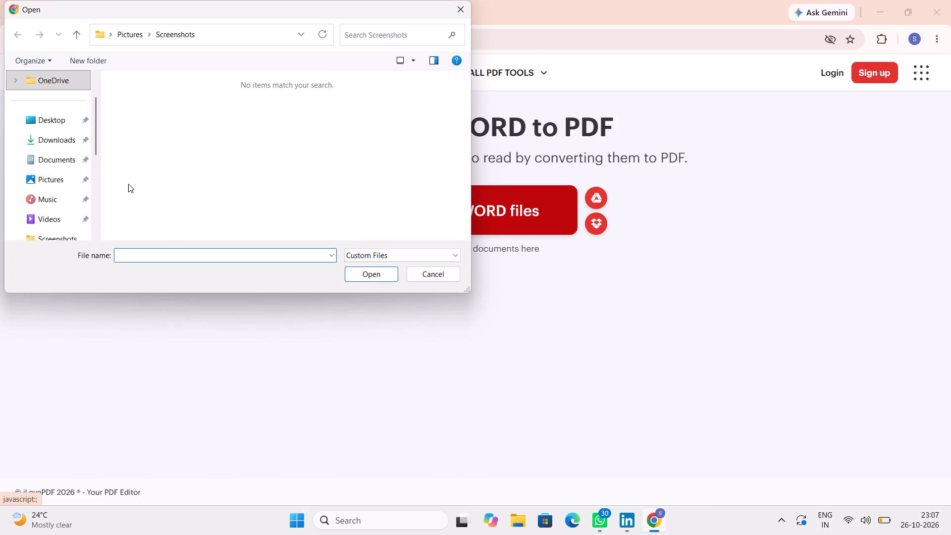
double_click(64, 169)
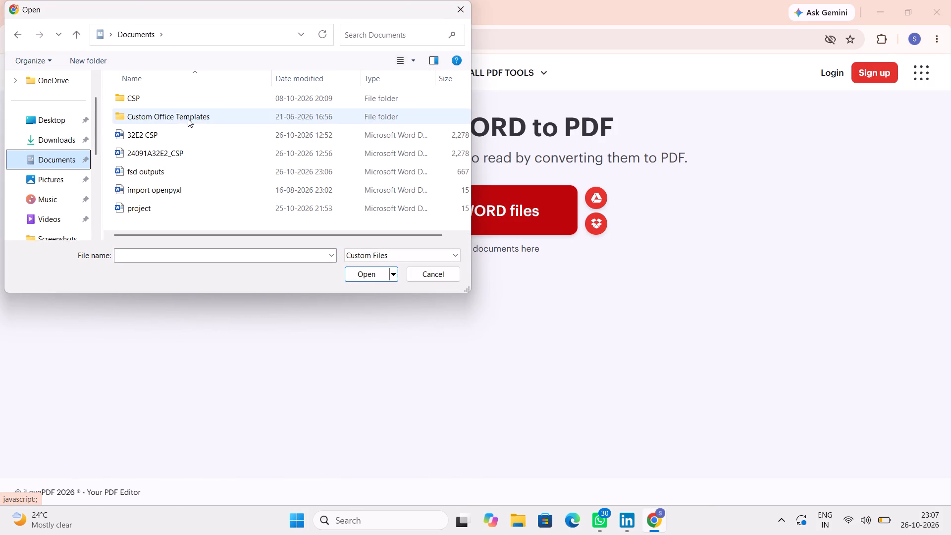
double_click(191, 168)
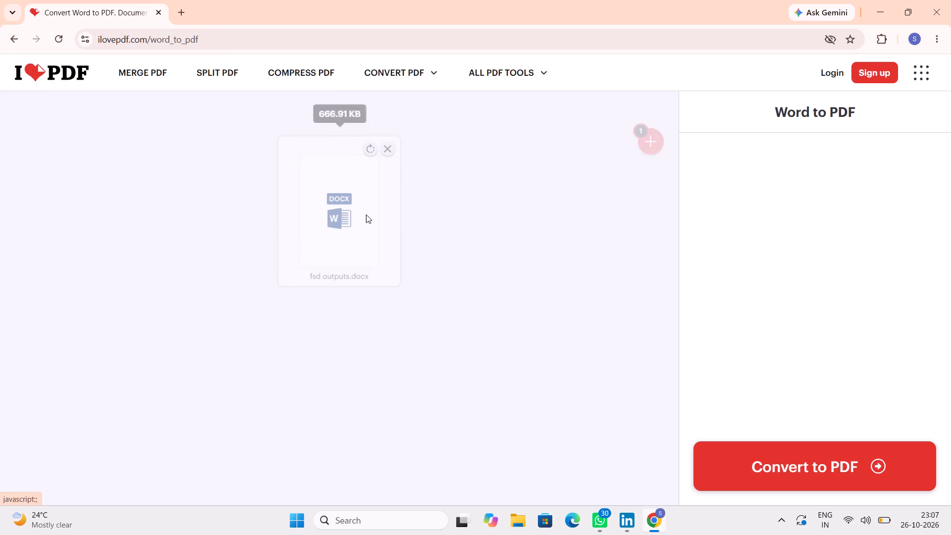
click(796, 462)
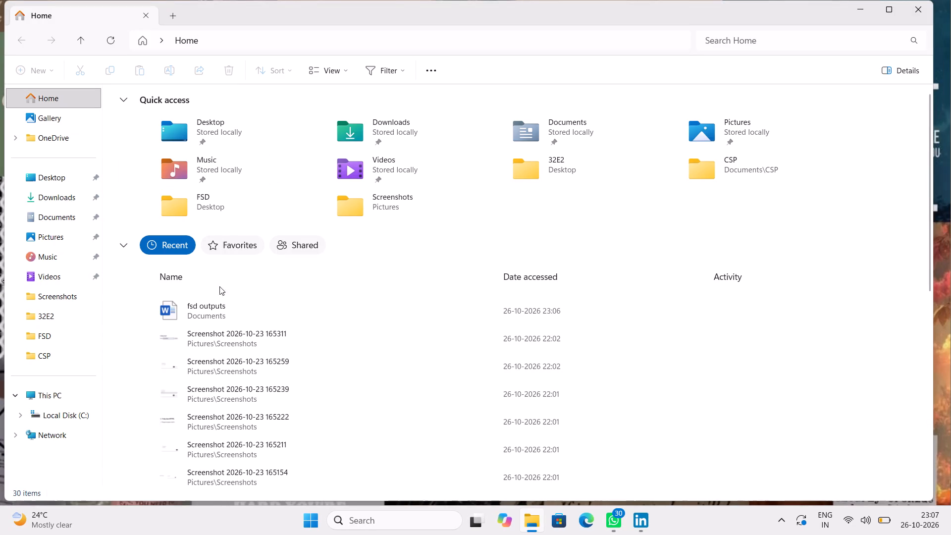
double_click(63, 192)
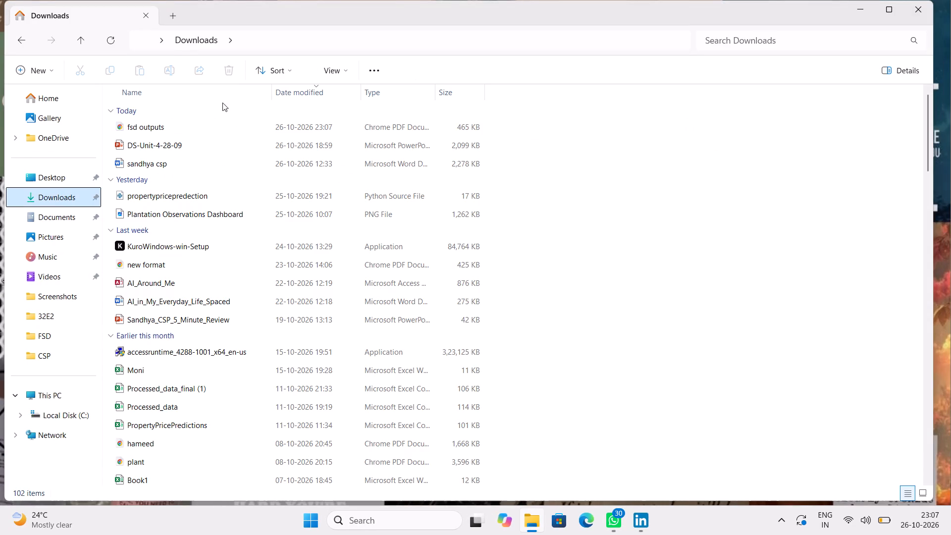
double_click(230, 132)
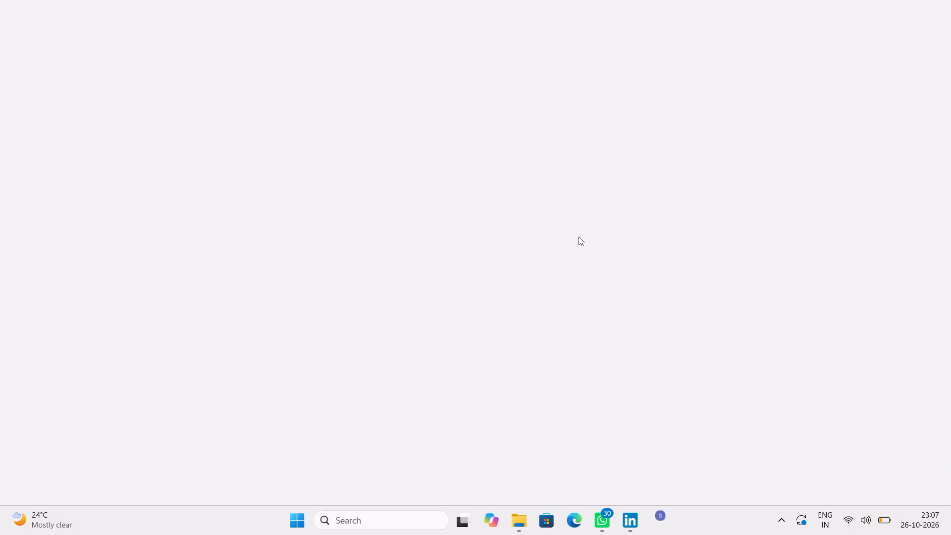
scroll(412, 192, down, 2)
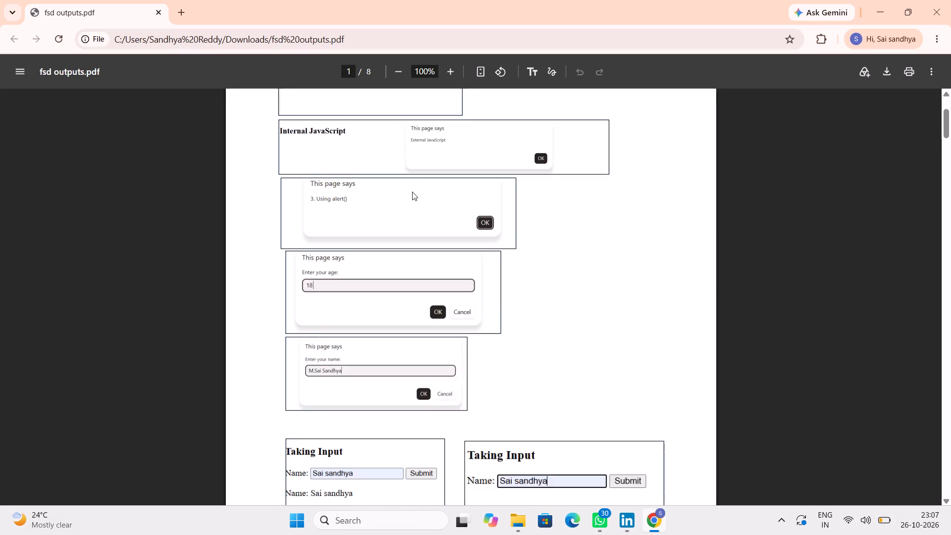
scroll(412, 192, down, 11)
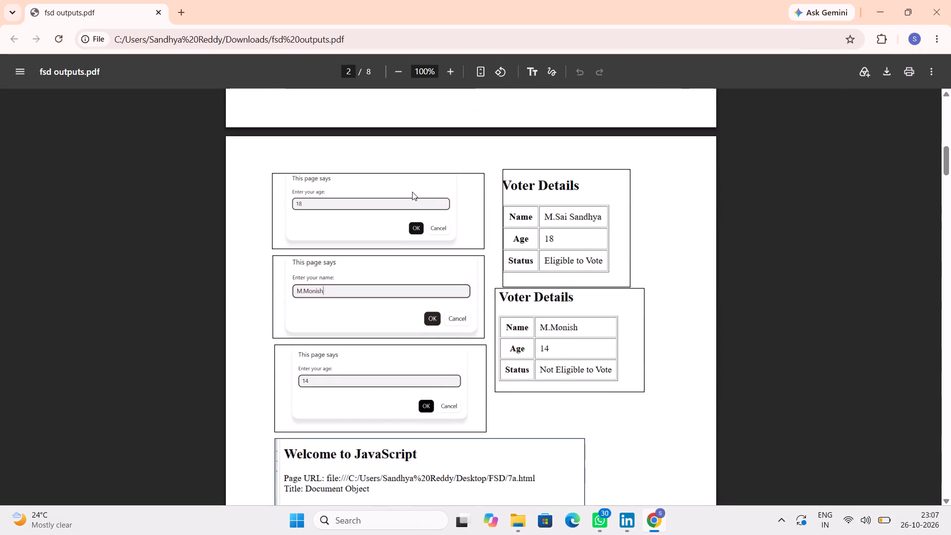
scroll(412, 192, down, 13)
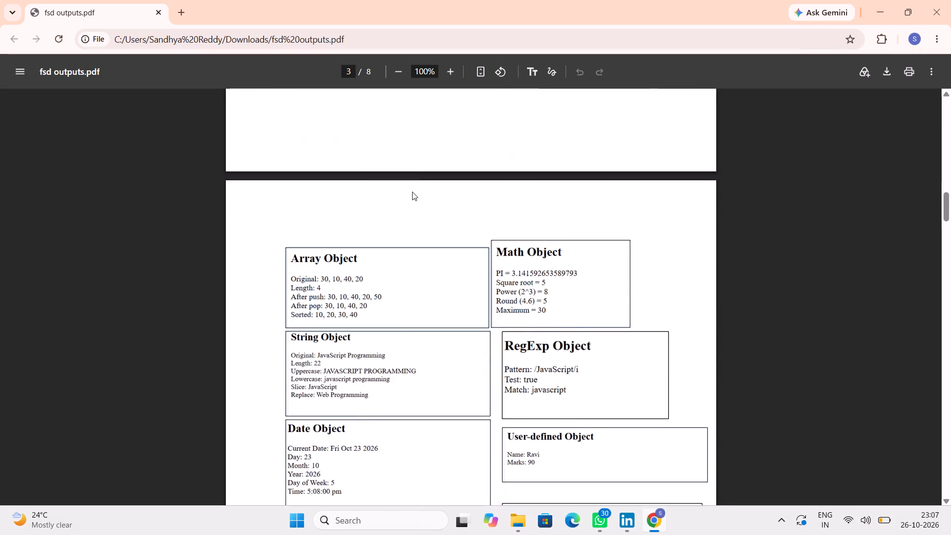
scroll(412, 192, down, 13)
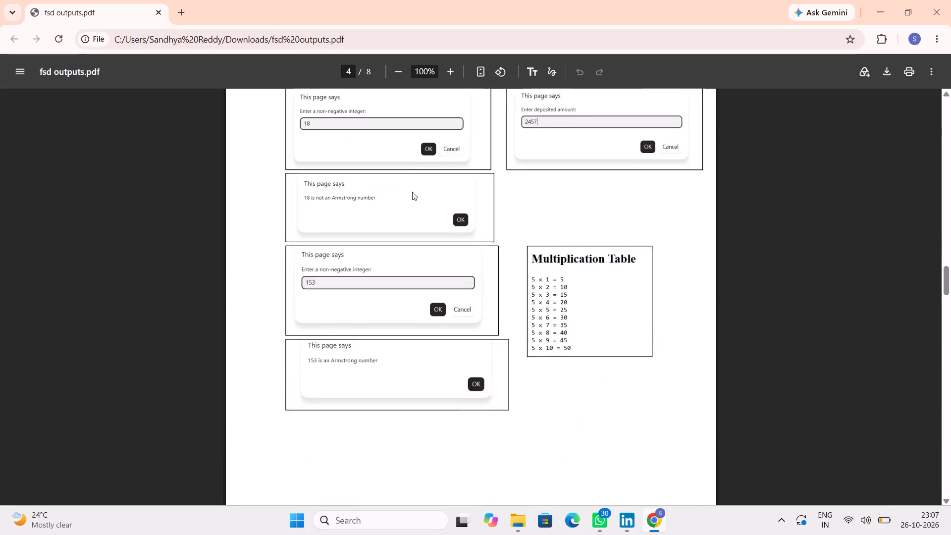
scroll(412, 192, down, 13)
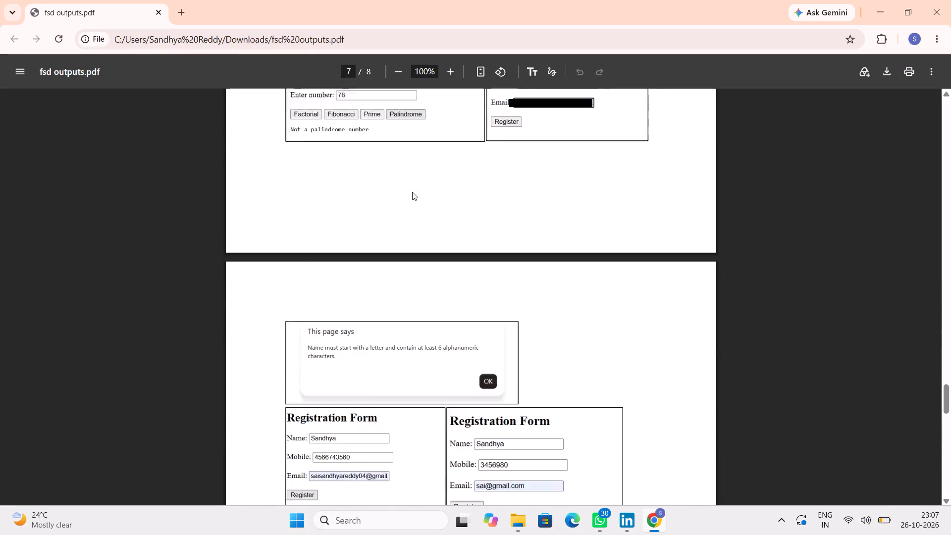
scroll(412, 192, down, 8)
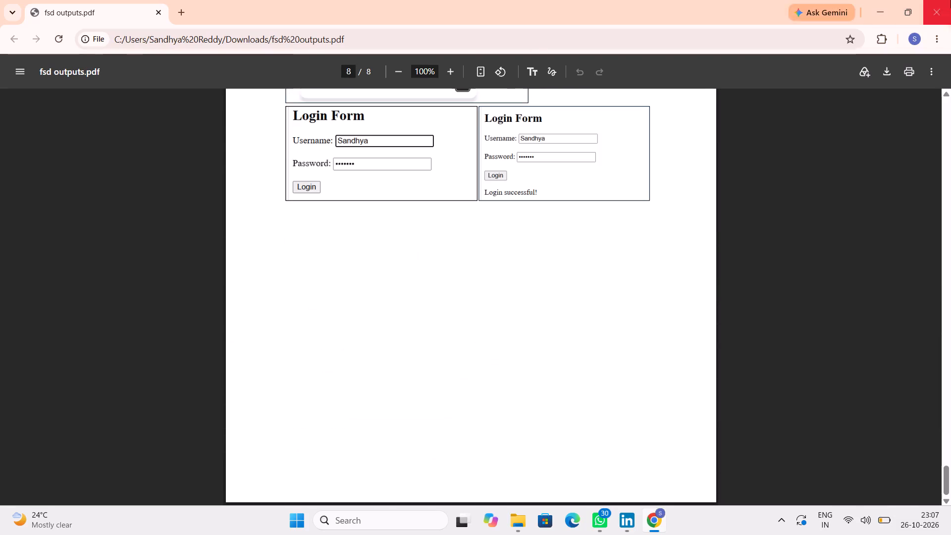
click(950, 0)
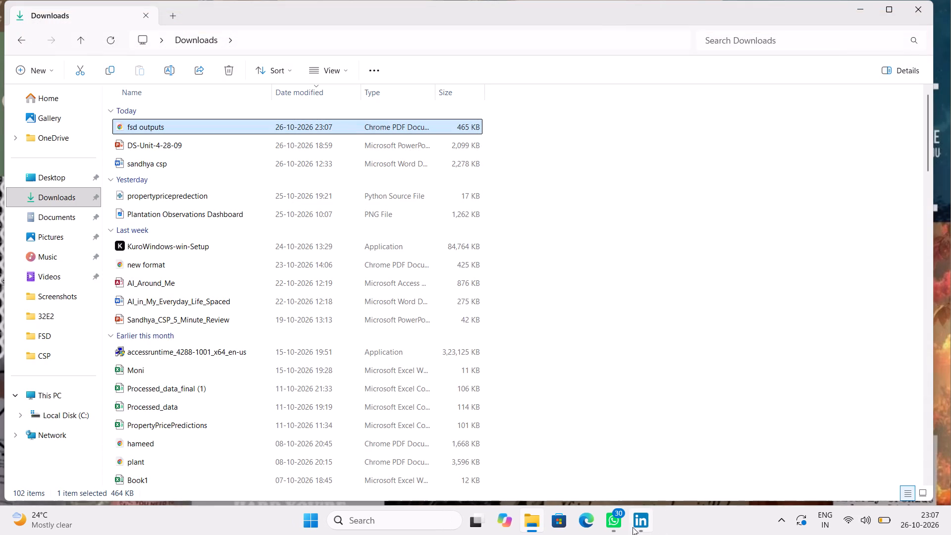
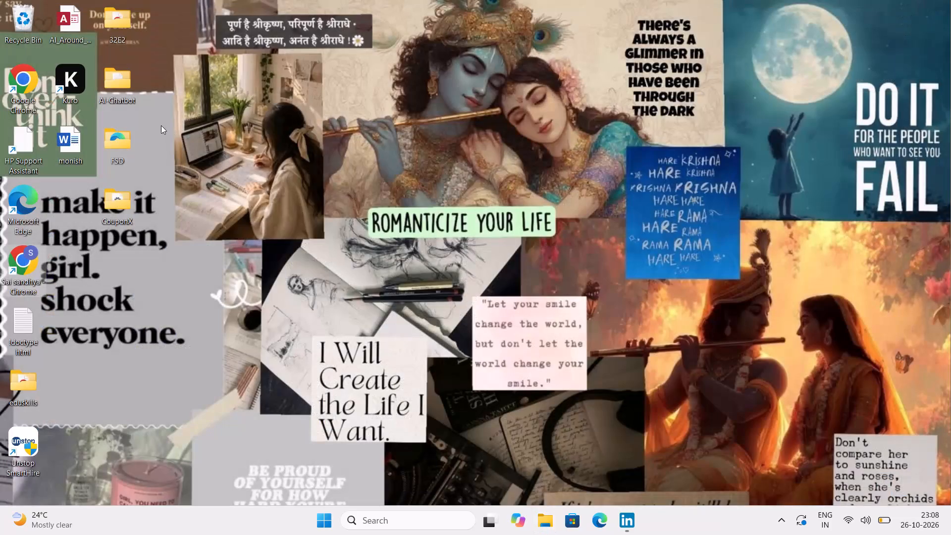
Launch the Kuro application from its desktop shortcut.
double_click(64, 78)
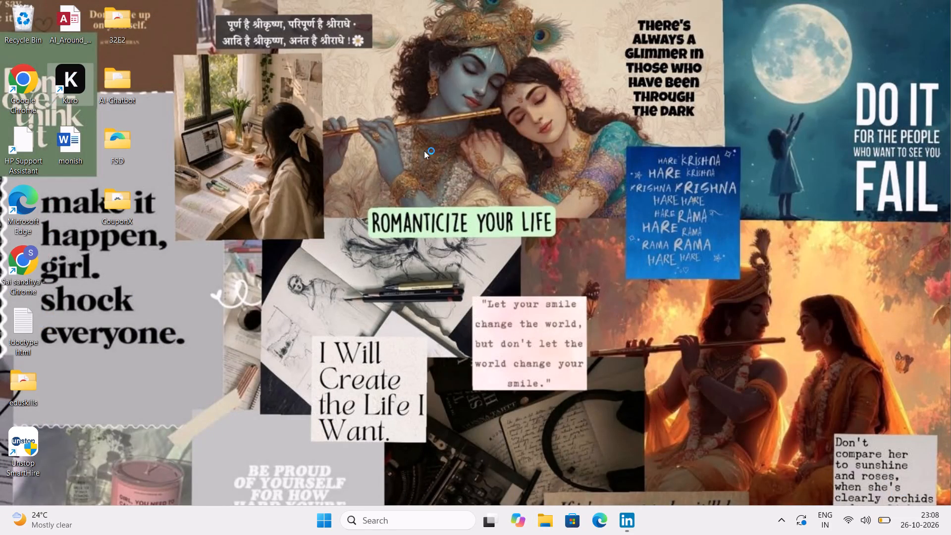
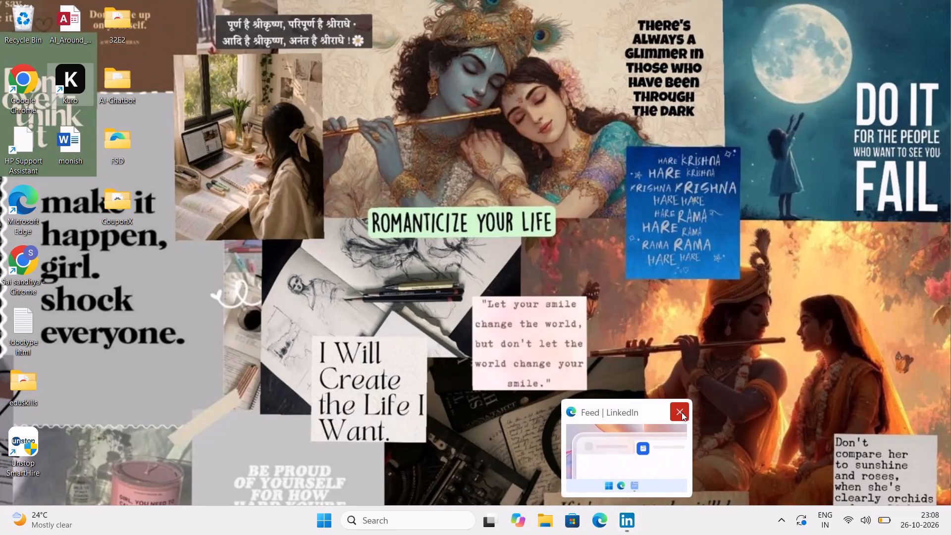
Close the LinkedIn feed window that is still open from the desktop.
click(682, 409)
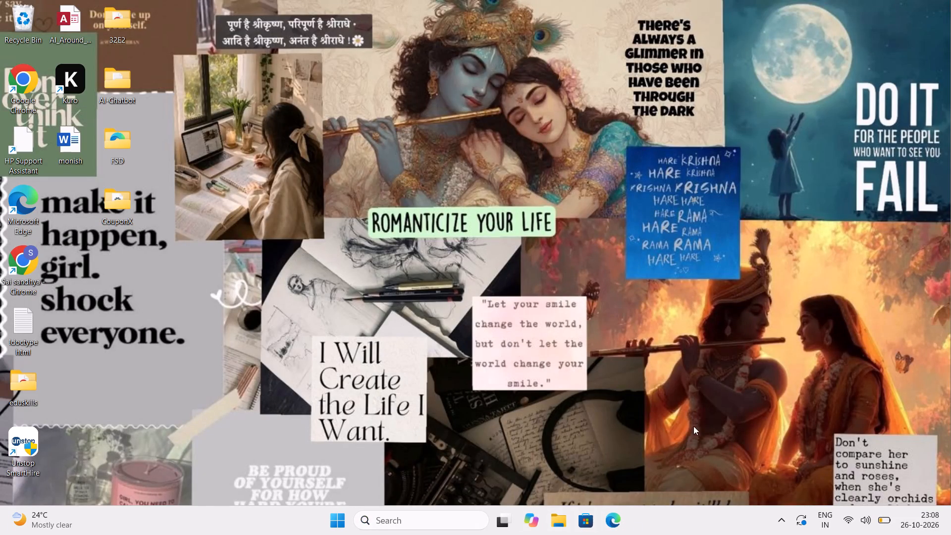
Shut down the Windows 11 computer from the desktop, using the Shut down option.
key(alt+F4)
key(Return)
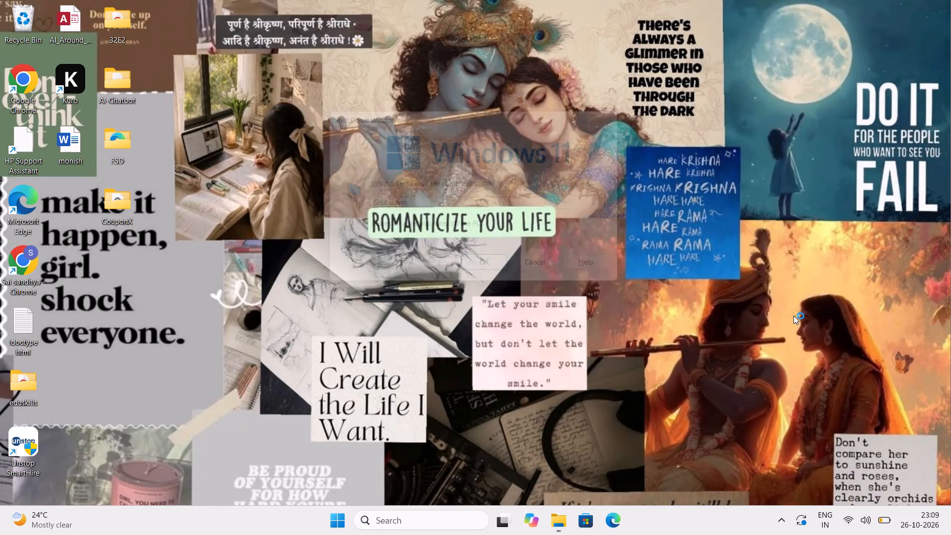